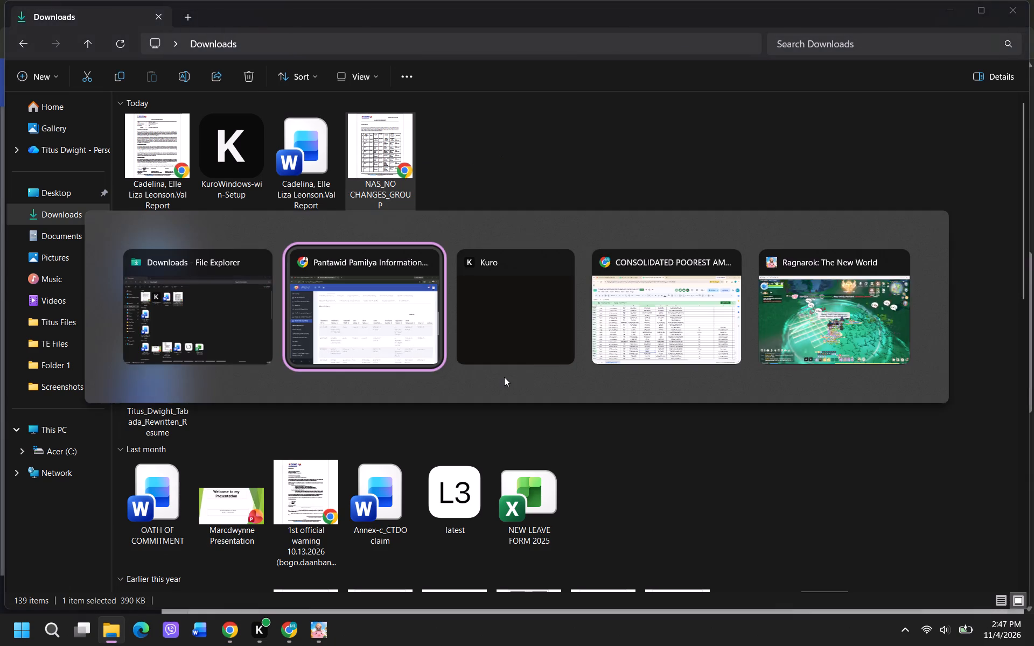
Open PDF24's PDF to Word converter in a new browser tab.
{"action": "left_click", "coordinate": [354, 13]}
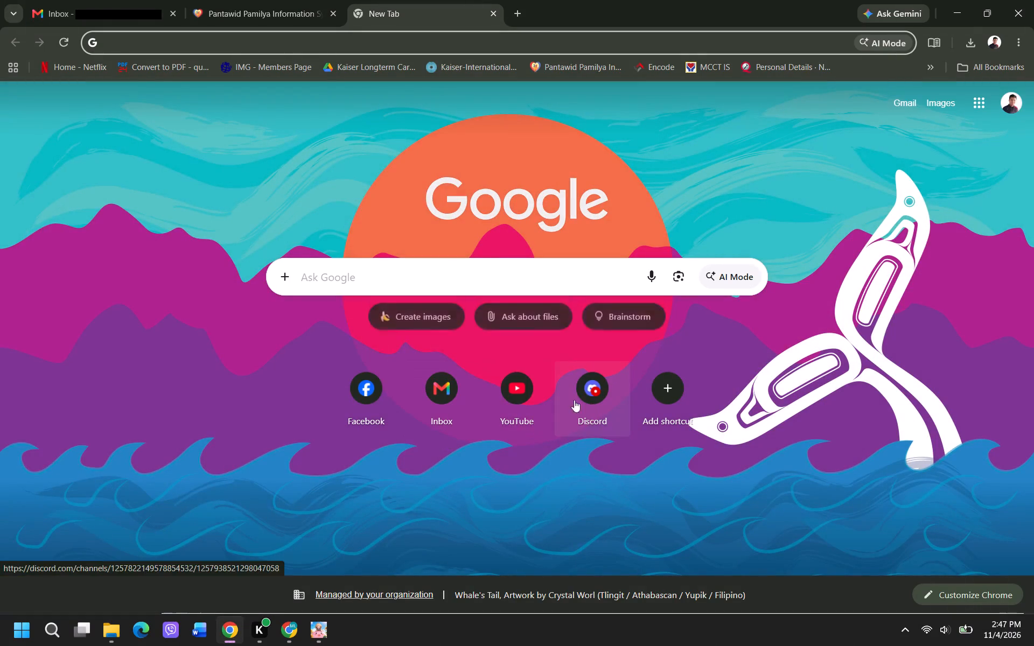
{"action": "left_click", "coordinate": [149, 64]}
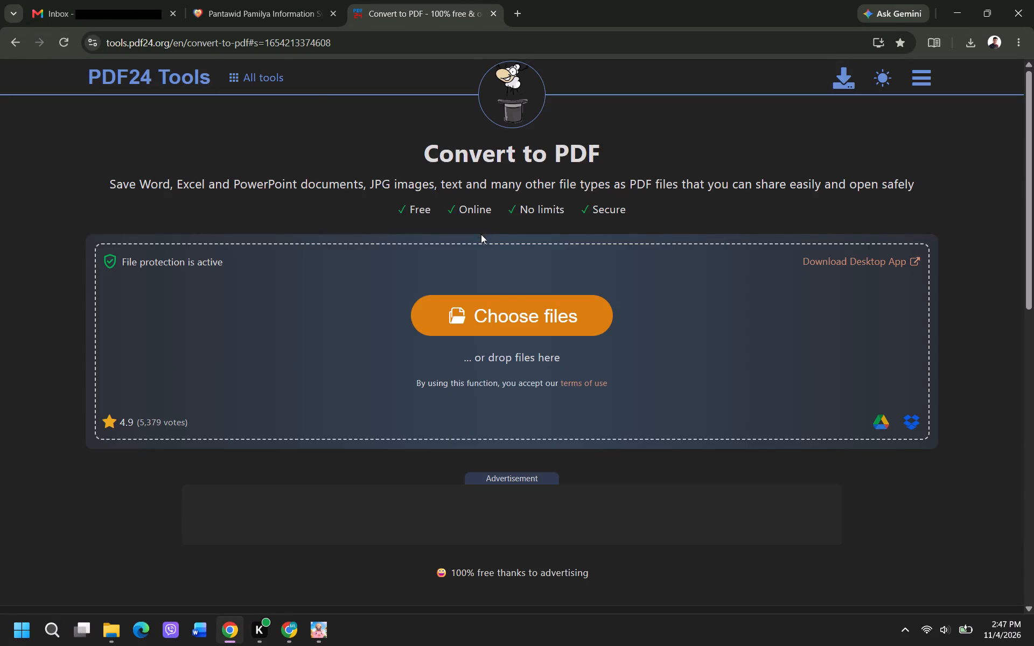
{"action": "left_click", "coordinate": [254, 79]}
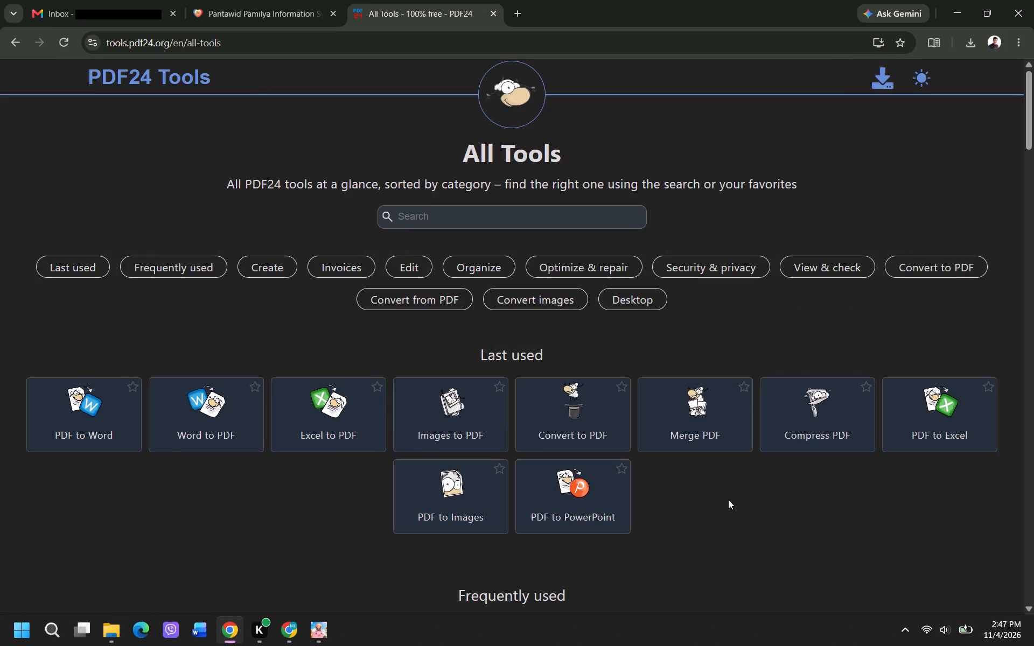
{"action": "left_click", "coordinate": [85, 404]}
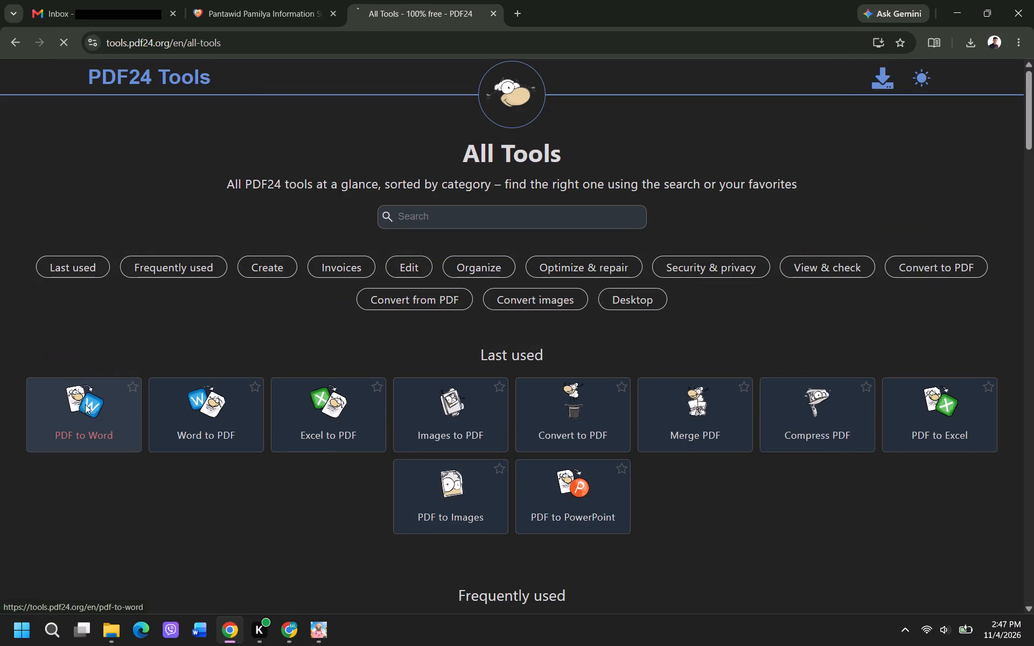
Convert the NAS_NO CHANGES_GROUP PDF from Downloads to a Word document in Auto mode, download it, and close the converter tab.
{"action": "left_click", "coordinate": [493, 320]}
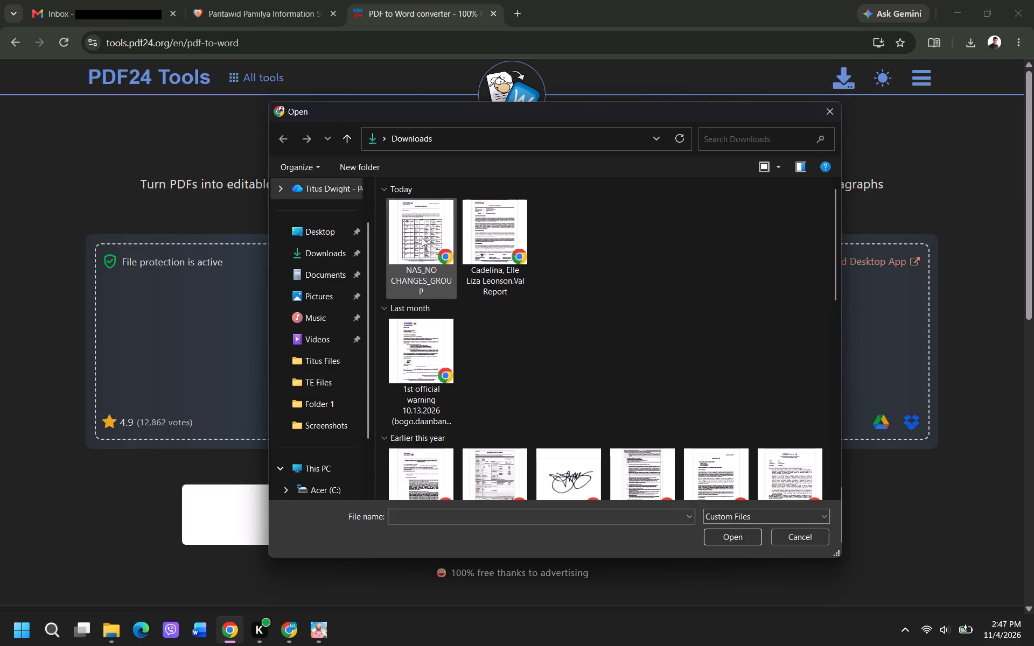
{"action": "left_click", "coordinate": [422, 237]}
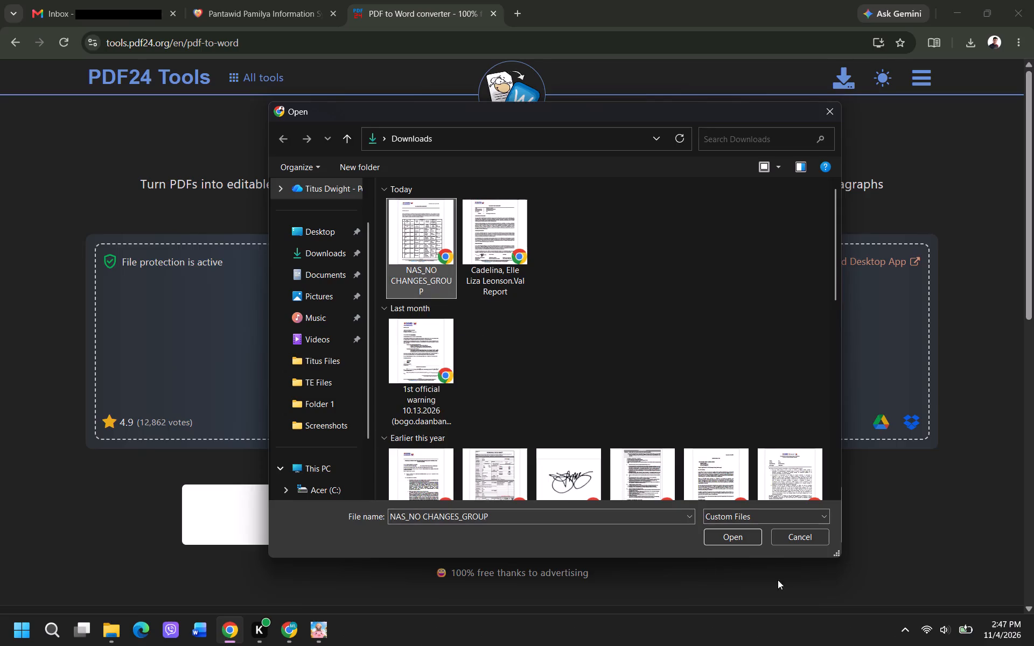
{"action": "left_click", "coordinate": [738, 537]}
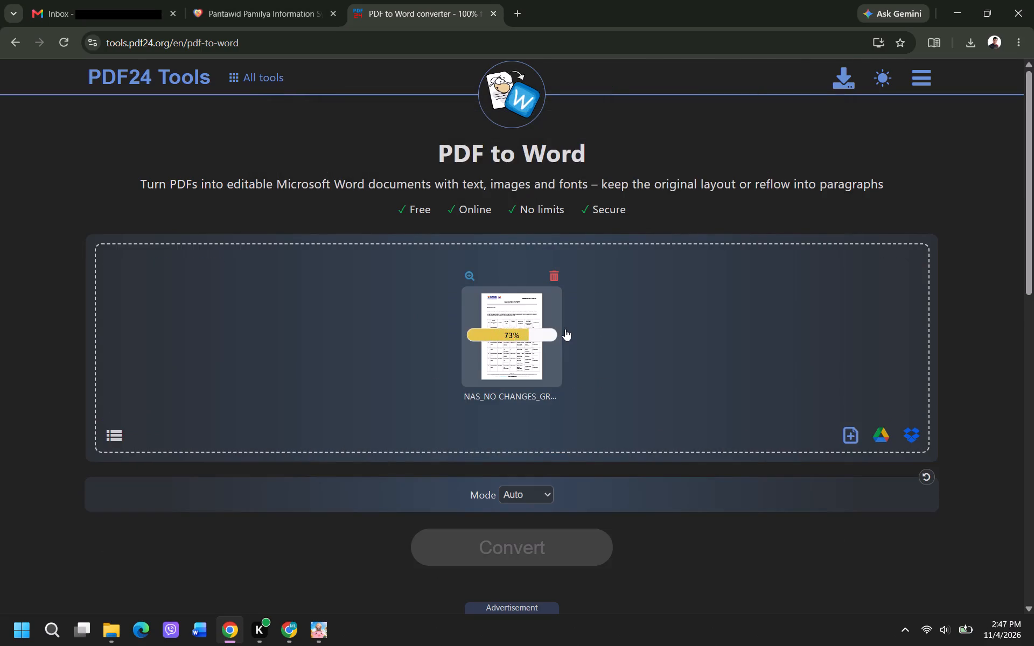
{"action": "left_click", "coordinate": [530, 558]}
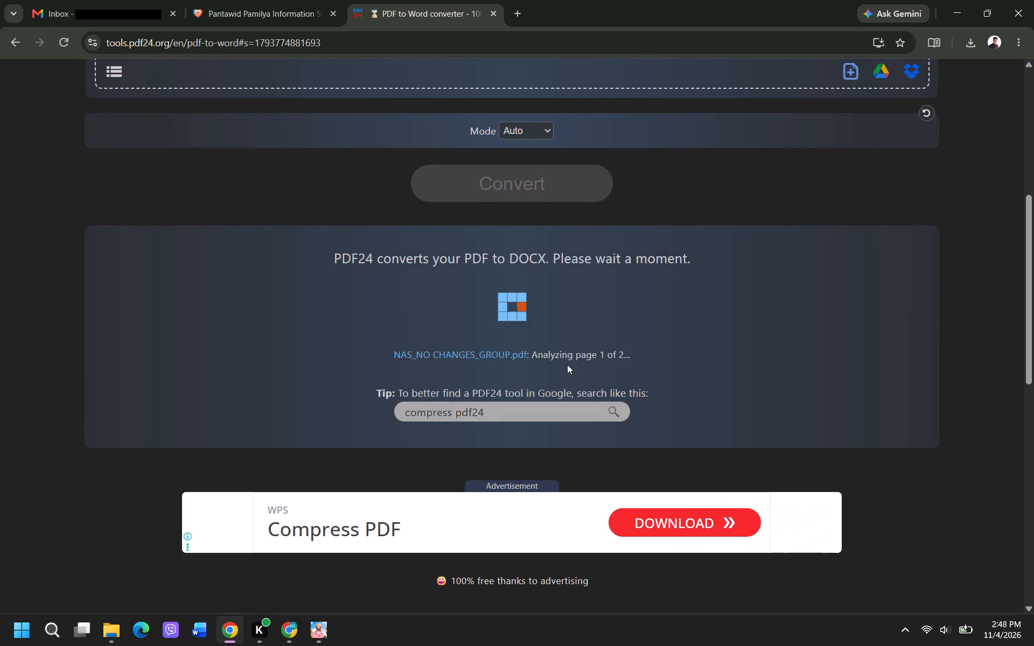
{"action": "left_click", "coordinate": [533, 357]}
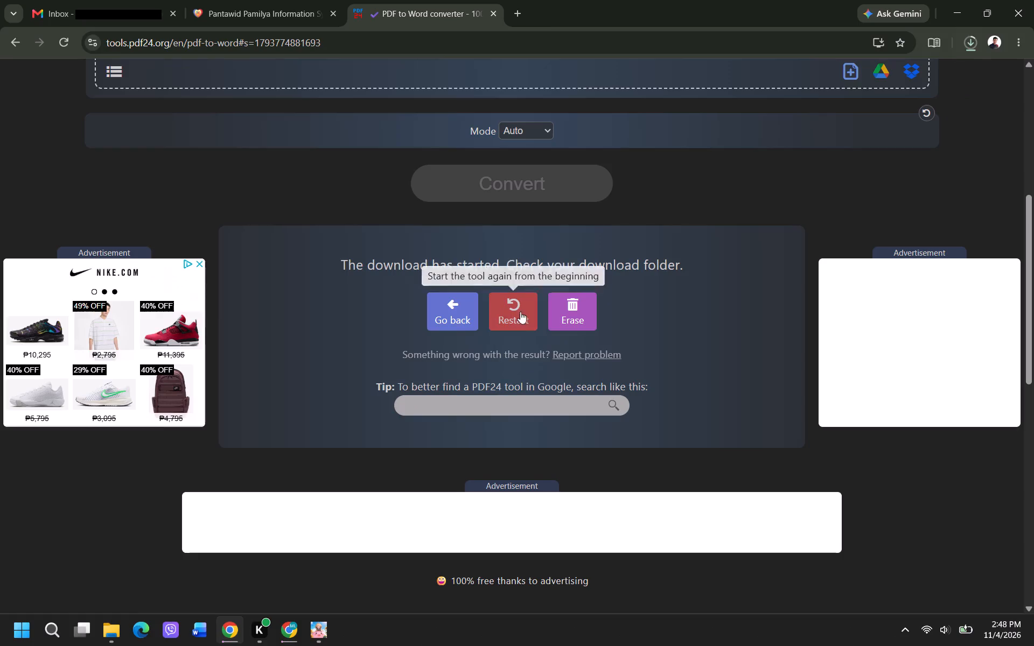
{"action": "left_click", "coordinate": [489, 11]}
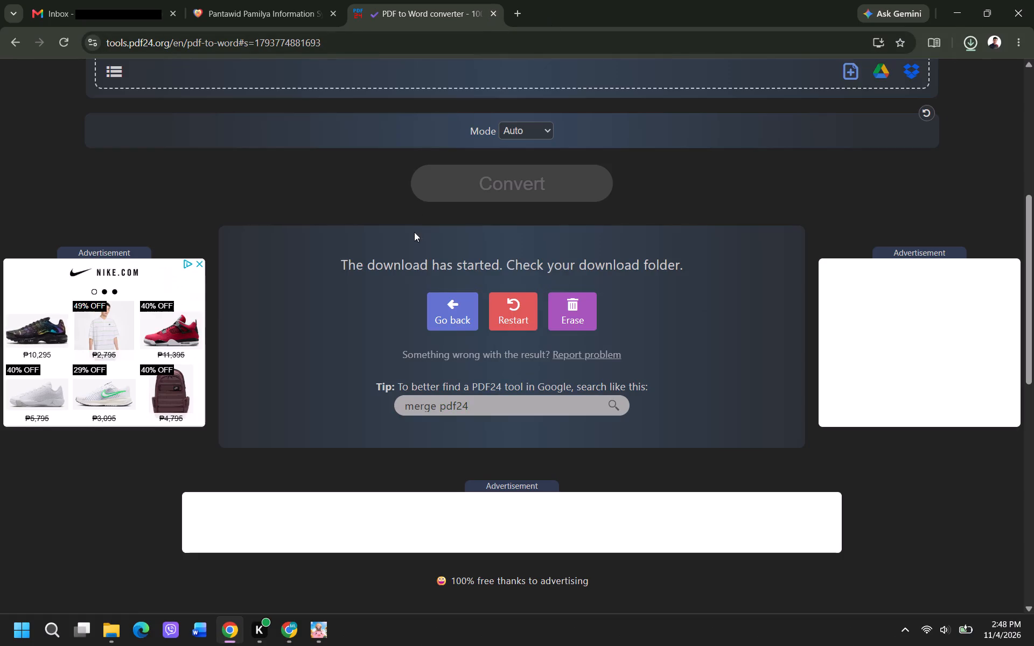
{"action": "left_click", "coordinate": [492, 12]}
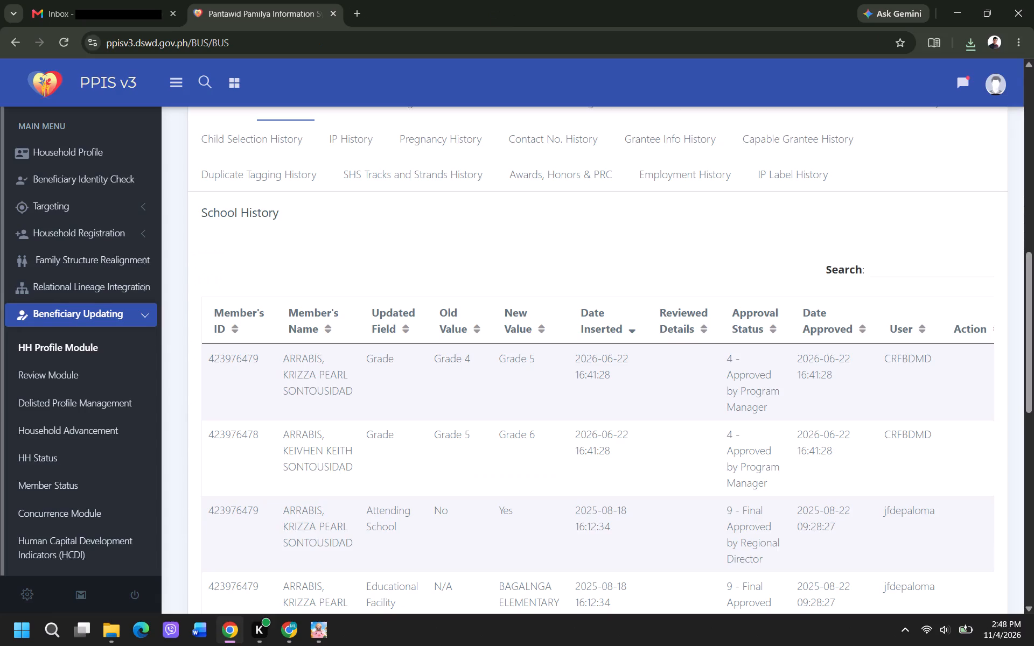
Switch to File Explorer and delete the original NAS_NO CHANGES_GROUP PDF from the Downloads folder.
{"action": "left_click", "coordinate": [114, 636]}
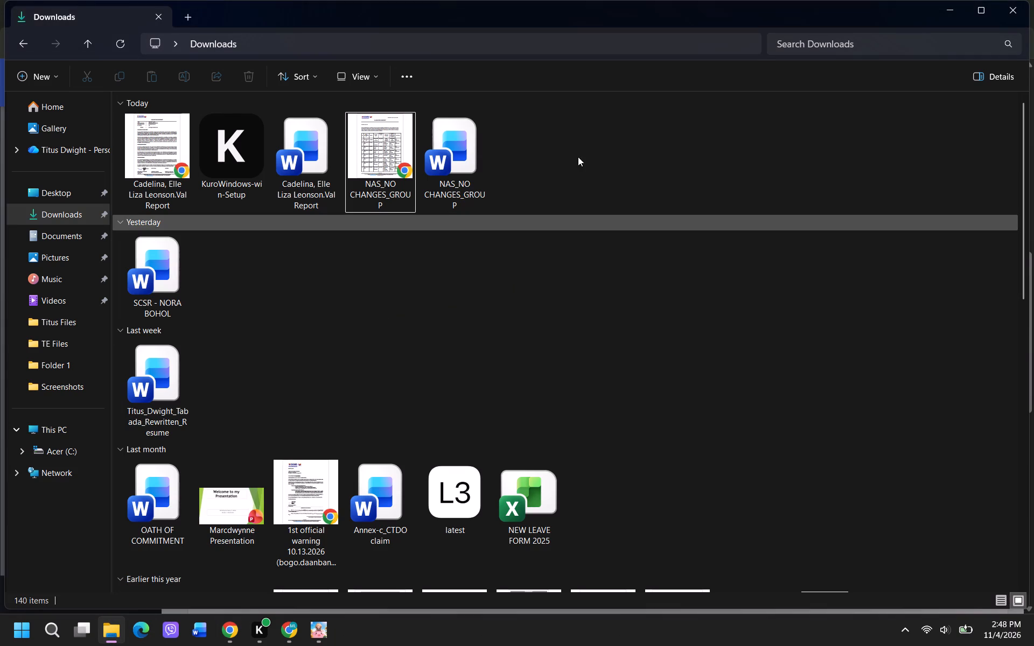
{"action": "left_click", "coordinate": [578, 157]}
{"action": "left_click", "coordinate": [457, 146]}
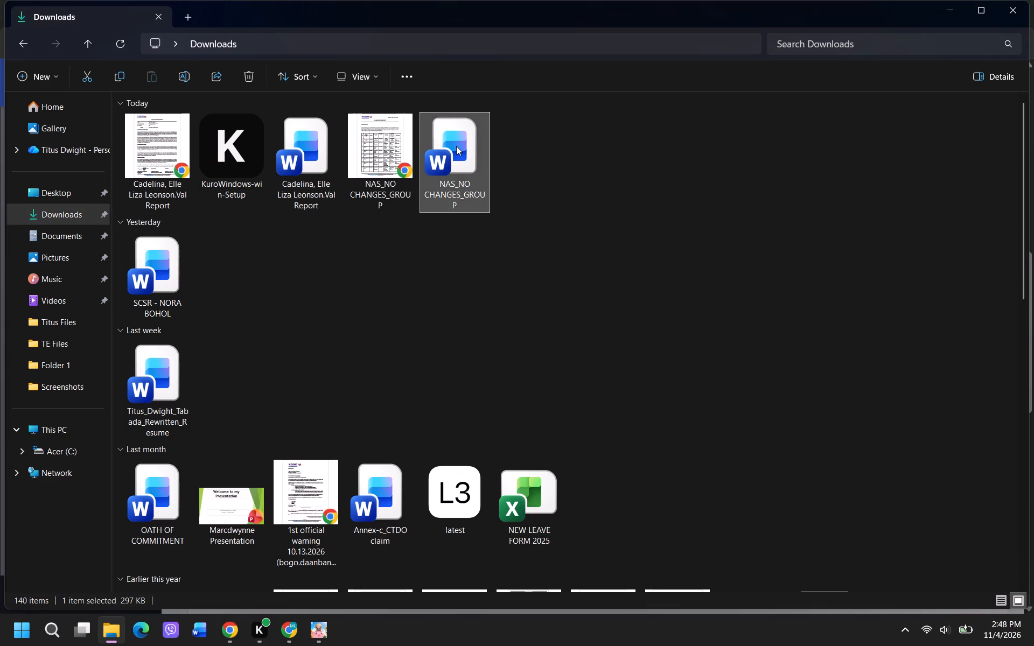
{"action": "left_click", "coordinate": [380, 146]}
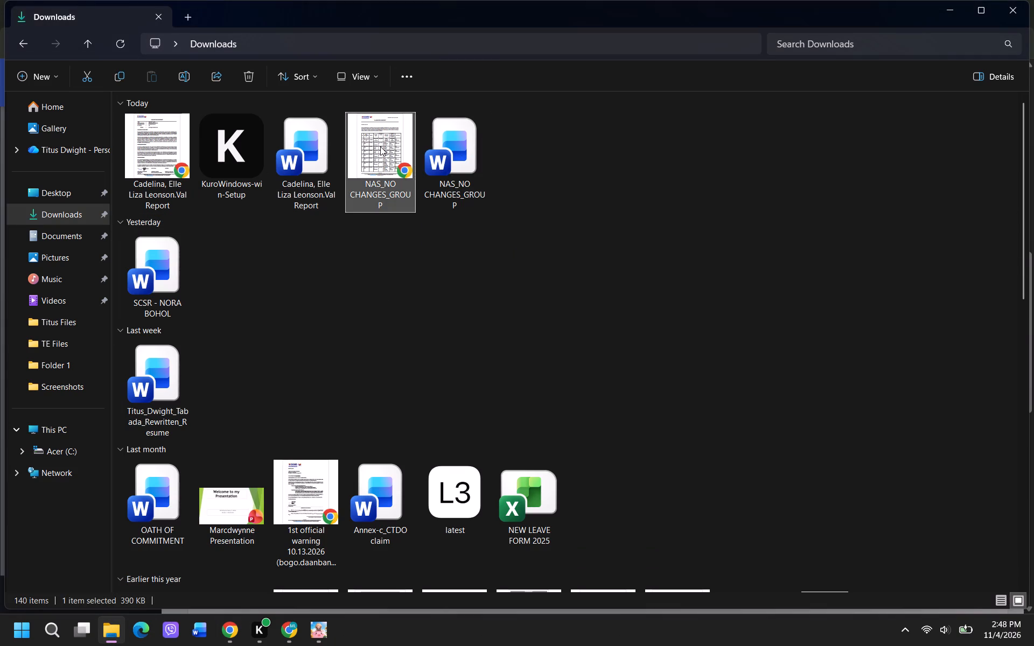
{"action": "key", "text": "Delete"}
Open the converted NAS_NO CHANGES_GROUP document in Word and enable editing.
{"action": "left_click", "coordinate": [375, 152]}
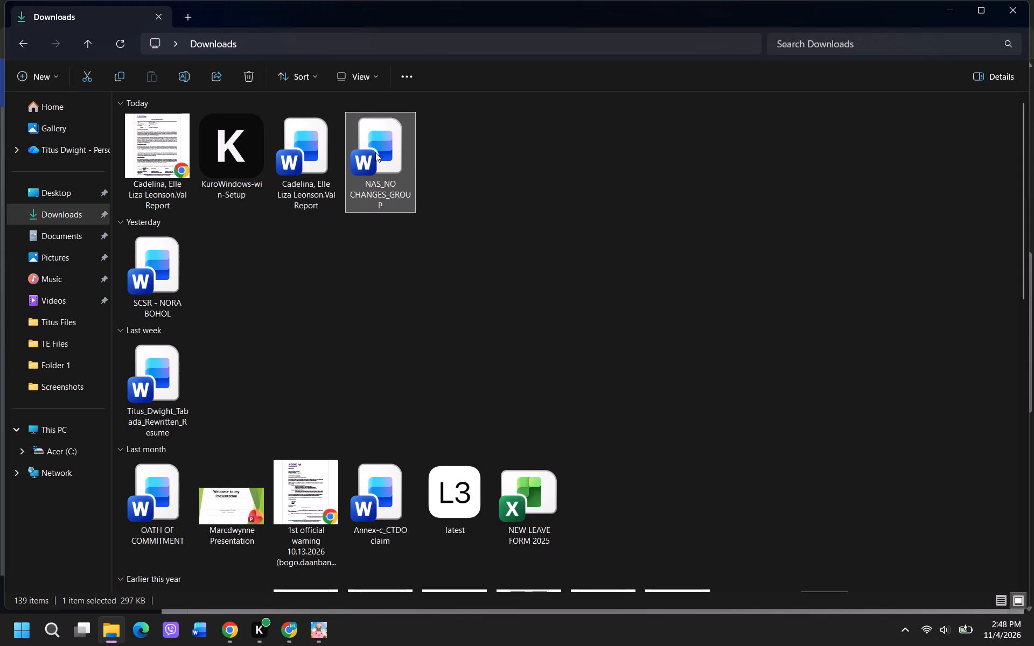
{"action": "key", "text": "Return"}
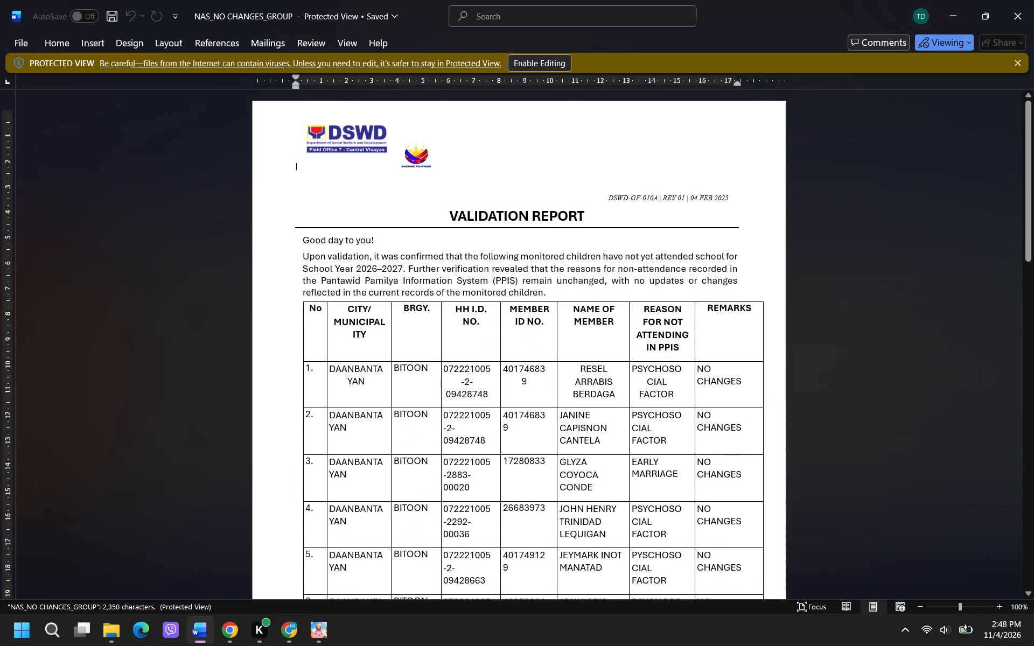
{"action": "left_click", "coordinate": [544, 61]}
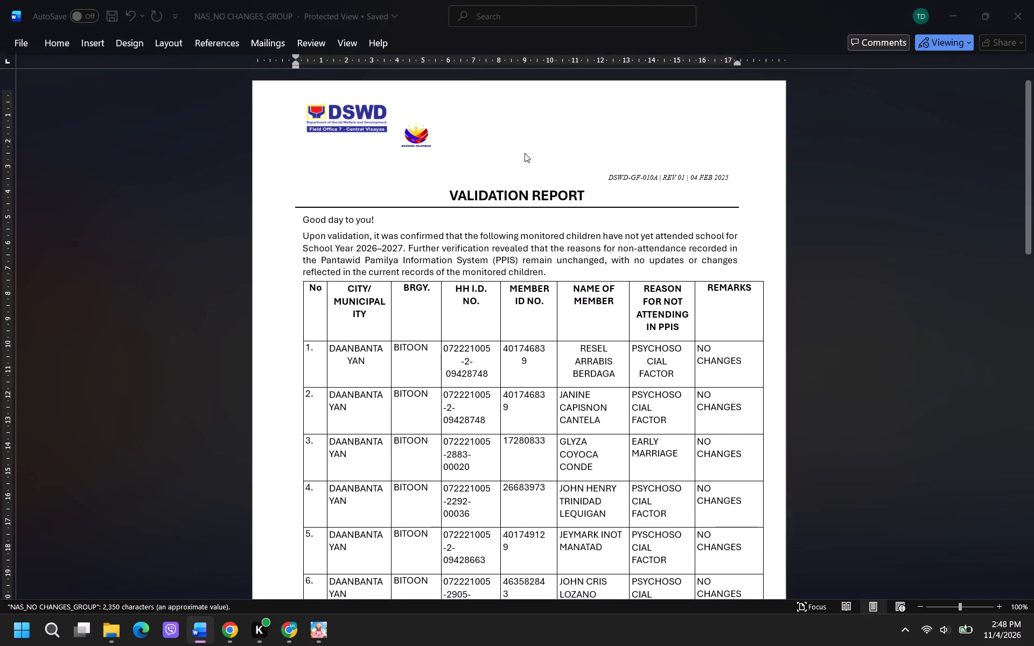
{"action": "left_click", "coordinate": [592, 237]}
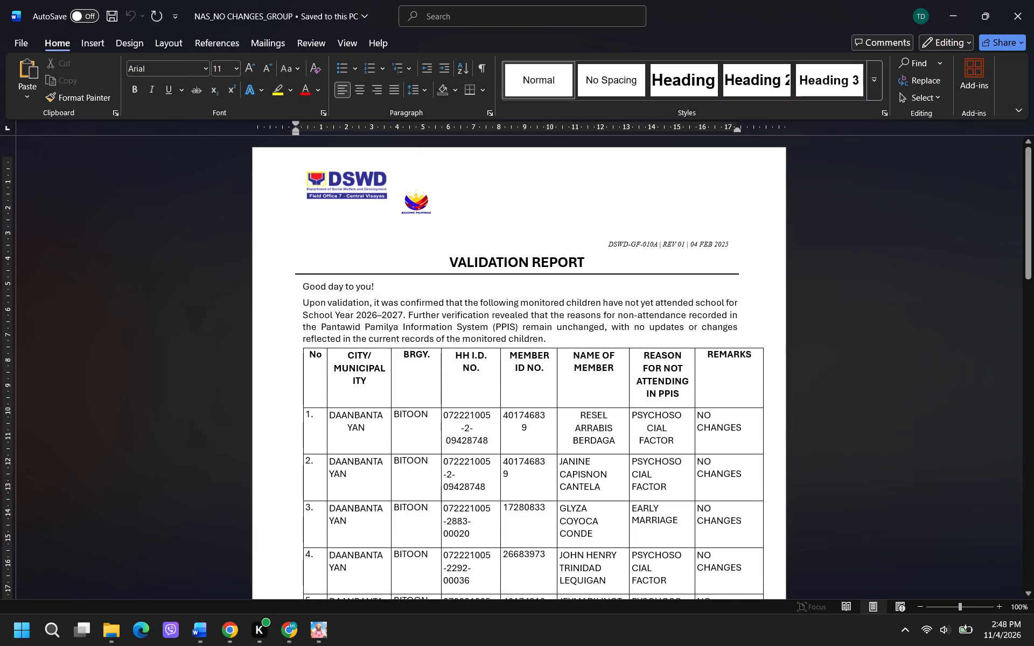
Set the text wrapping of the Bagong Pilipinas logo and the DSWD logo to Behind Text.
{"action": "left_click", "coordinate": [420, 198]}
{"action": "left_click", "coordinate": [449, 196]}
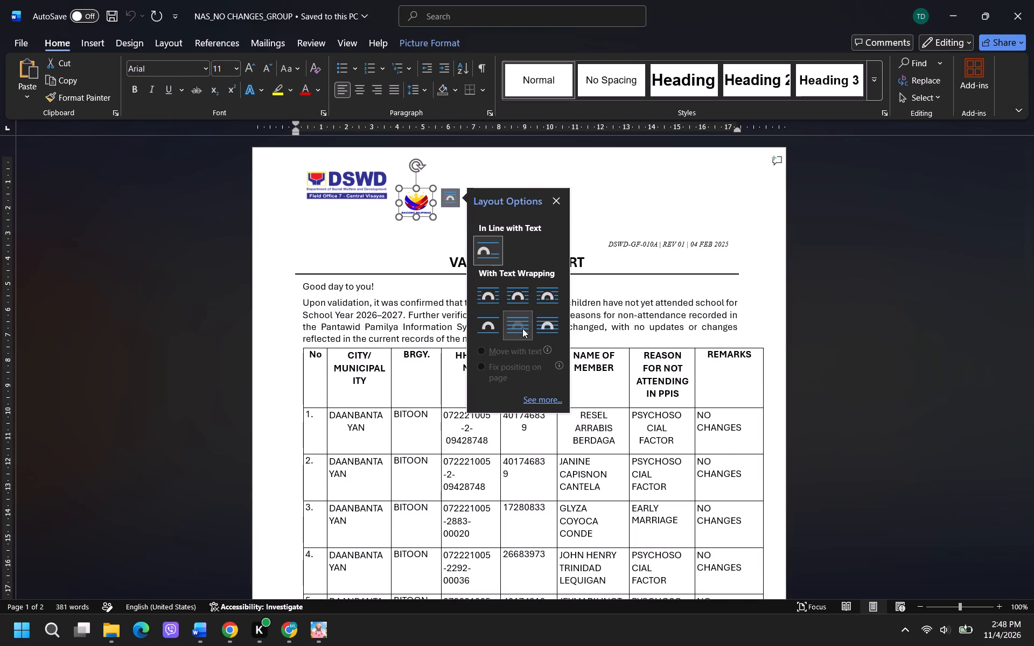
{"action": "left_click", "coordinate": [522, 328]}
{"action": "left_click", "coordinate": [362, 185]}
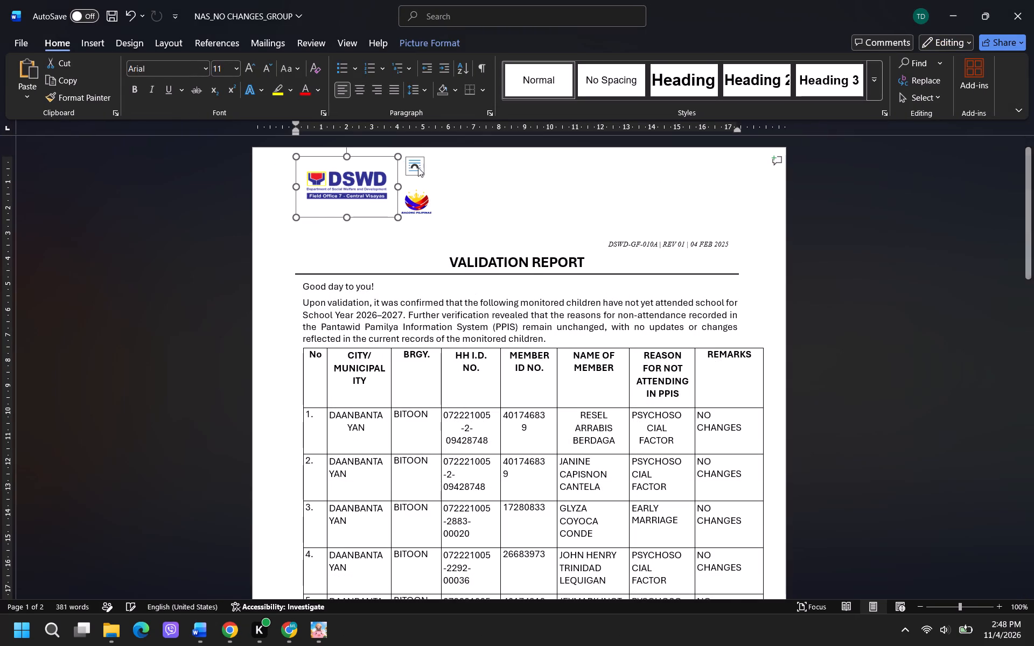
{"action": "left_click", "coordinate": [417, 166]}
{"action": "left_click", "coordinate": [480, 290]}
{"action": "left_click", "coordinate": [548, 164]}
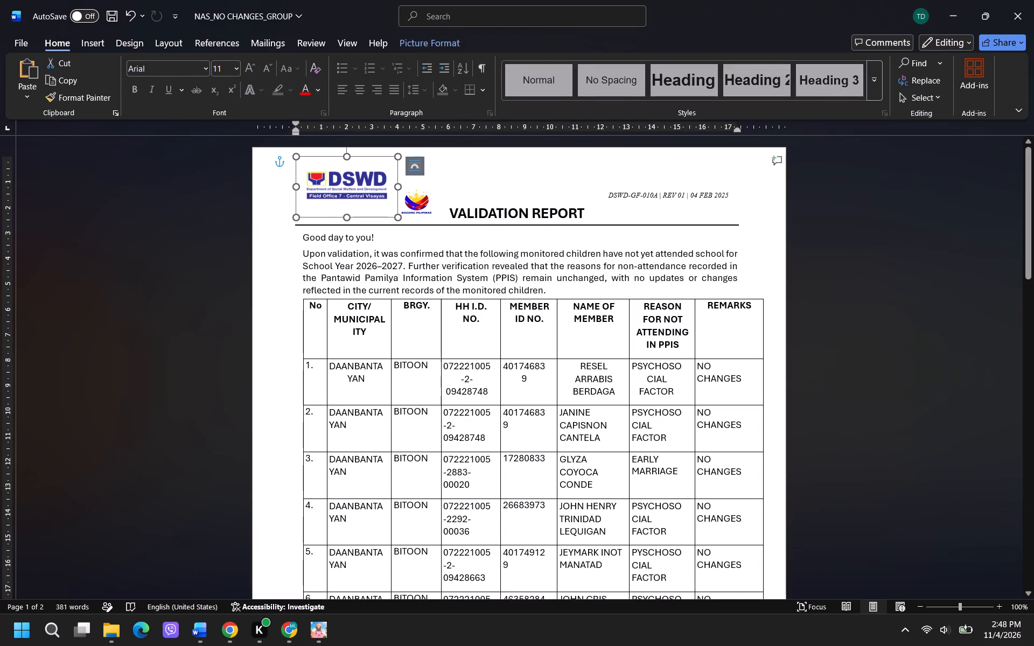
Resize the inline graphic overlapping the DSWD logo, making it taller and narrowing it to about the logo's width.
{"action": "left_click", "coordinate": [421, 198]}
{"action": "left_click", "coordinate": [354, 185]}
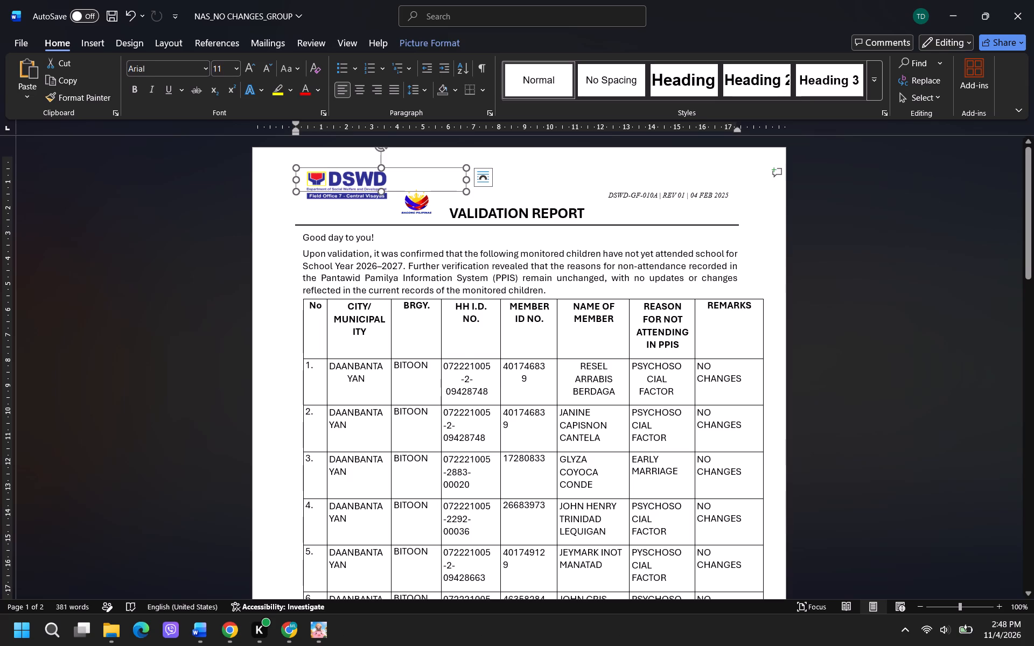
{"action": "left_click_drag", "start_coordinate": [383, 190], "coordinate": [385, 213]}
{"action": "left_click_drag", "start_coordinate": [467, 189], "coordinate": [403, 192]}
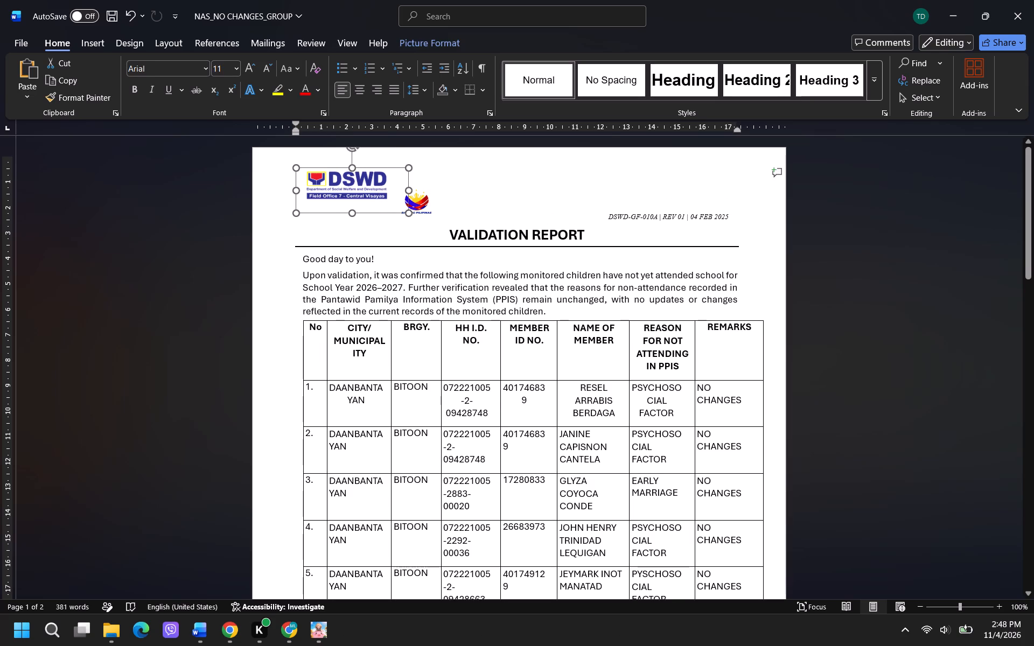
{"action": "left_click_drag", "start_coordinate": [403, 192], "coordinate": [394, 192]}
Move the Bagong Pilipinas logo up so it sits directly beside the DSWD logo, level with it.
{"action": "left_click", "coordinate": [430, 205]}
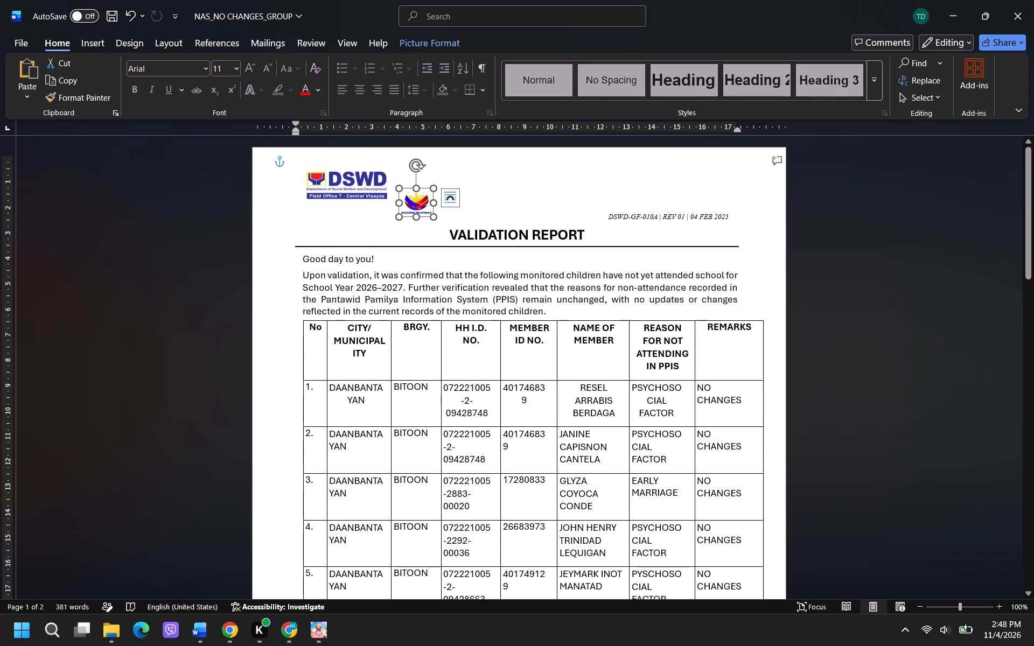
{"action": "left_click_drag", "start_coordinate": [421, 201], "coordinate": [416, 182]}
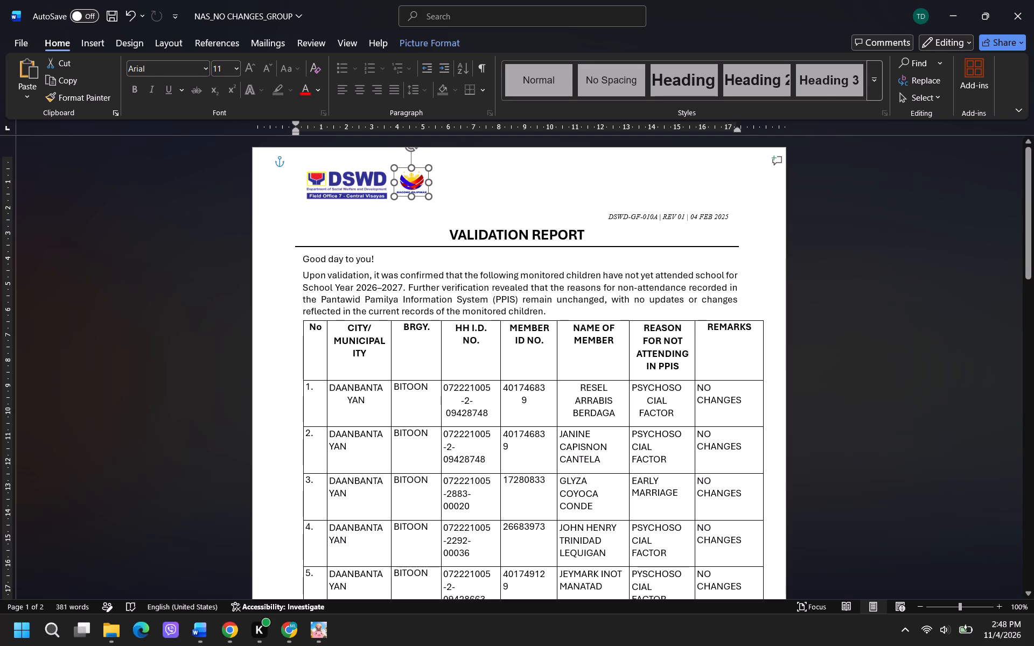
{"action": "left_click_drag", "start_coordinate": [416, 182], "coordinate": [416, 184]}
{"action": "left_click", "coordinate": [483, 200]}
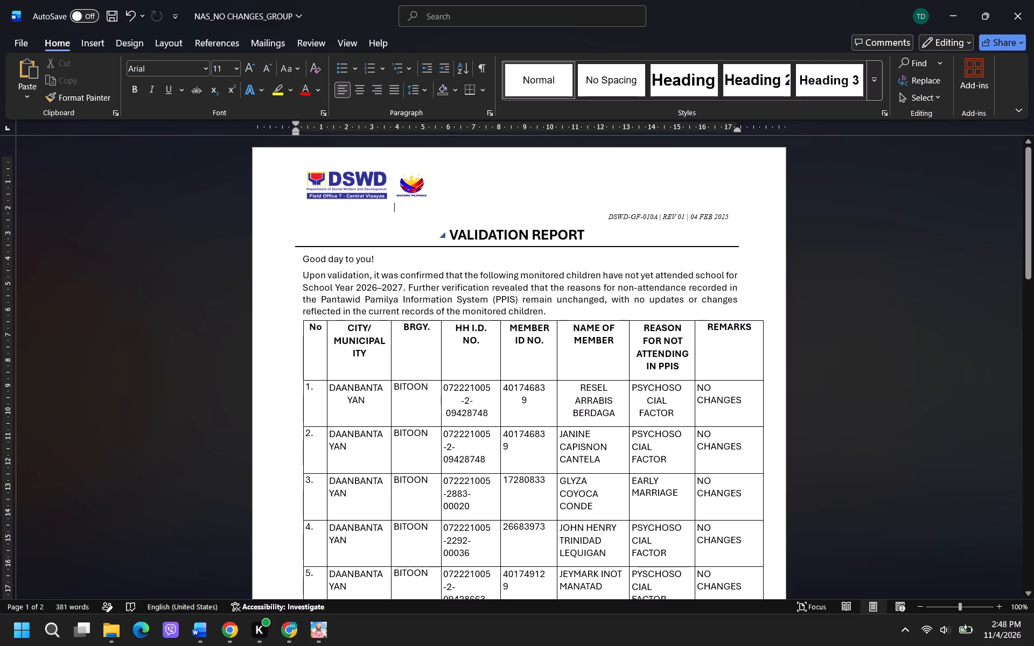
Remove the gap before the "DSWD-GF-010A | REV 01 | 04 FEB 2025" line so it starts at the left margin.
{"action": "left_click", "coordinate": [340, 188]}
{"action": "left_click", "coordinate": [398, 242]}
{"action": "left_click", "coordinate": [589, 222]}
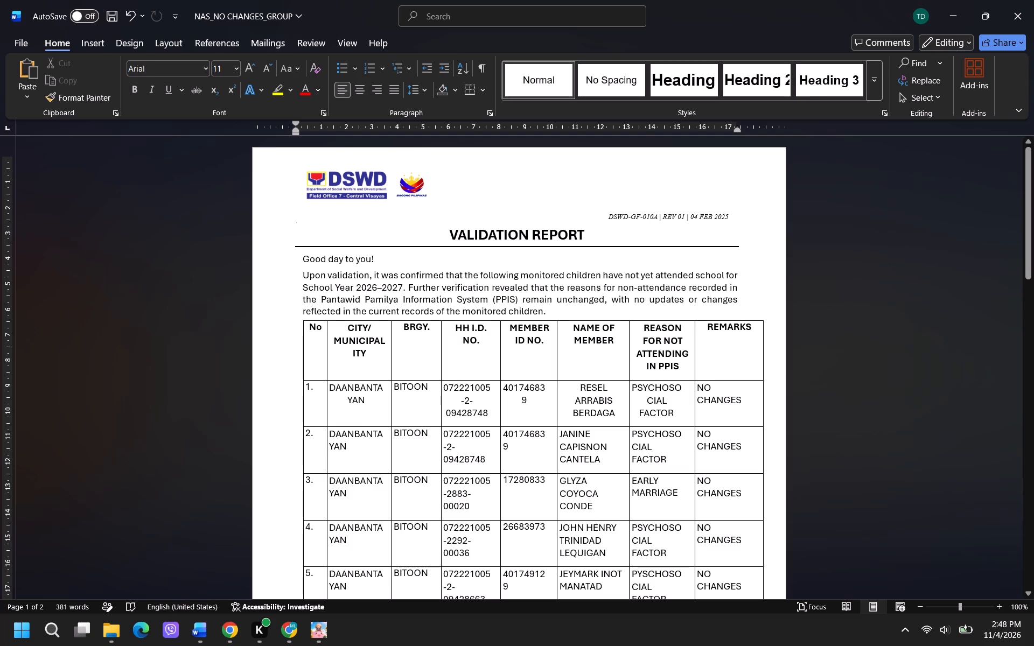
{"action": "left_click", "coordinate": [603, 212]}
{"action": "left_click", "coordinate": [609, 212]}
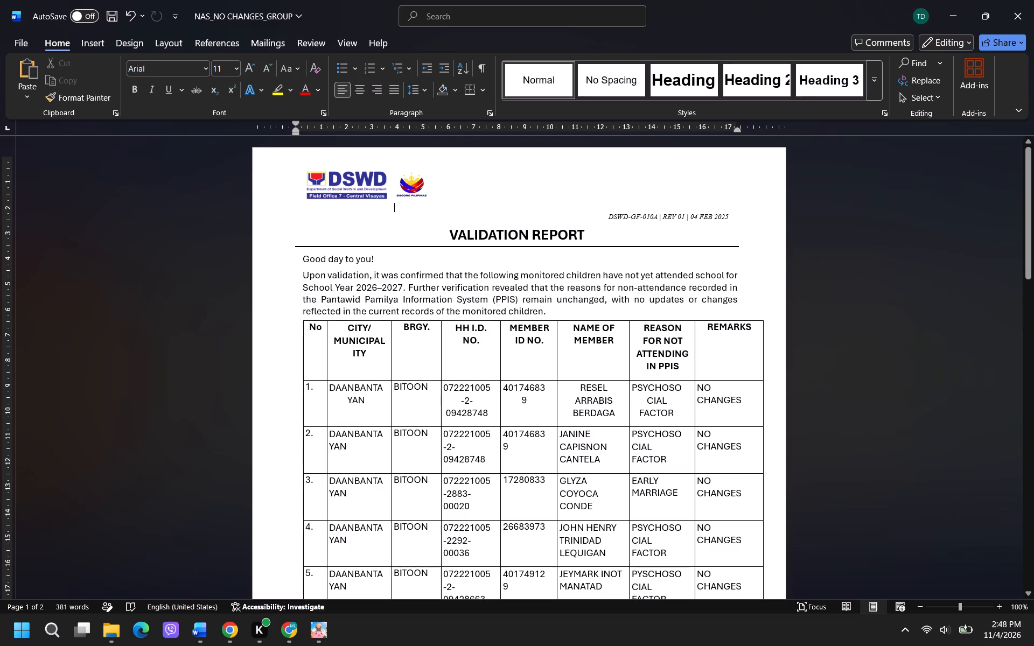
{"action": "key", "text": "BackSpace"}
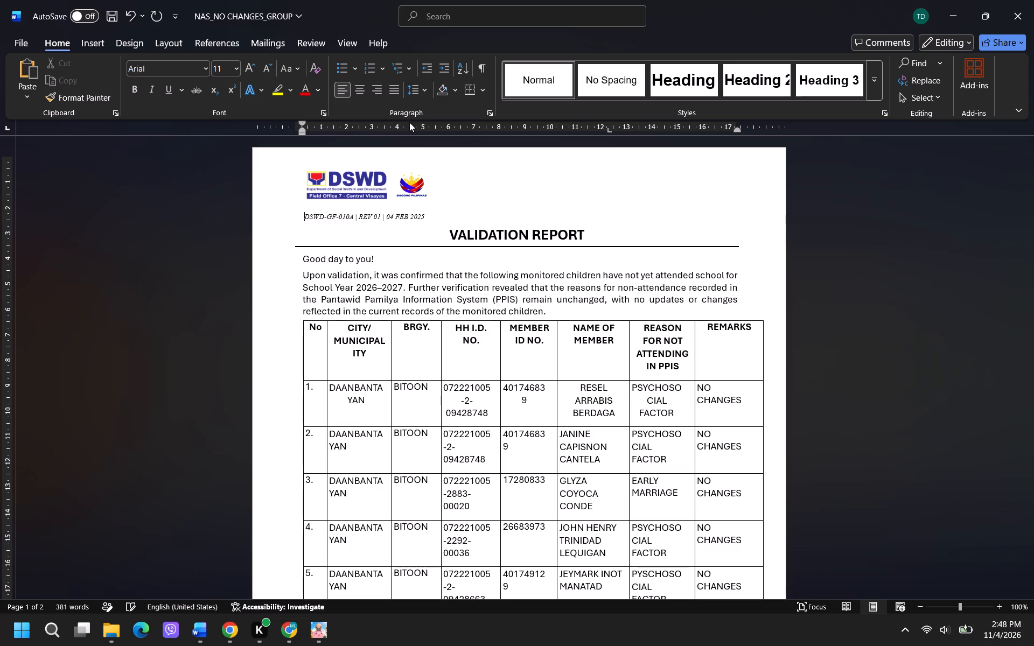
Reduce the height of the inline graphic over the DSWD logo to bring the form code line closer beneath the logos.
{"action": "left_click", "coordinate": [386, 207]}
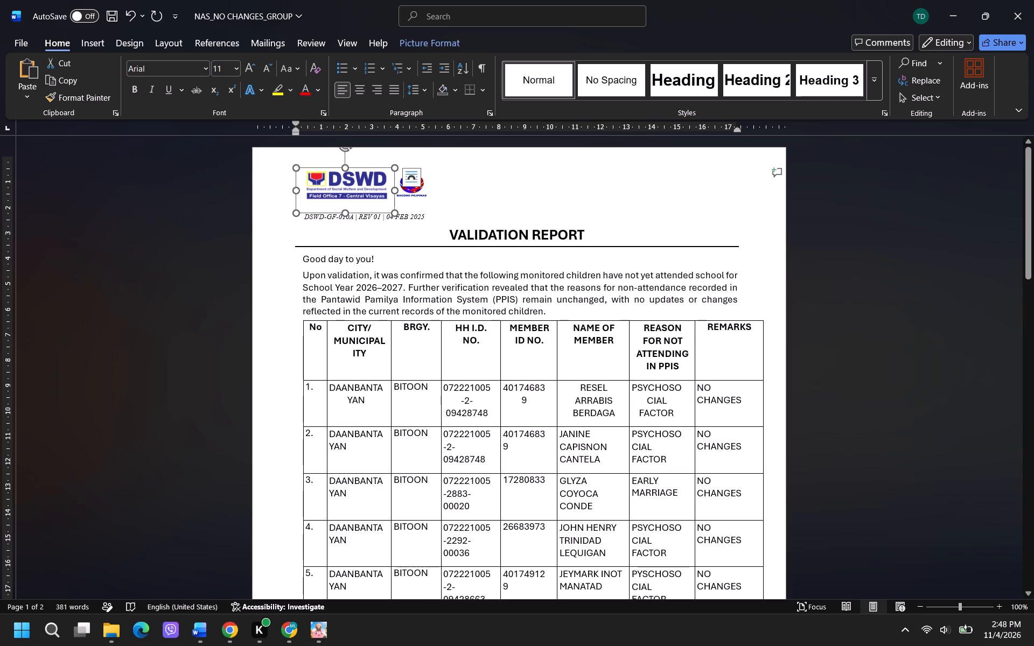
{"action": "left_click_drag", "start_coordinate": [346, 210], "coordinate": [346, 202]}
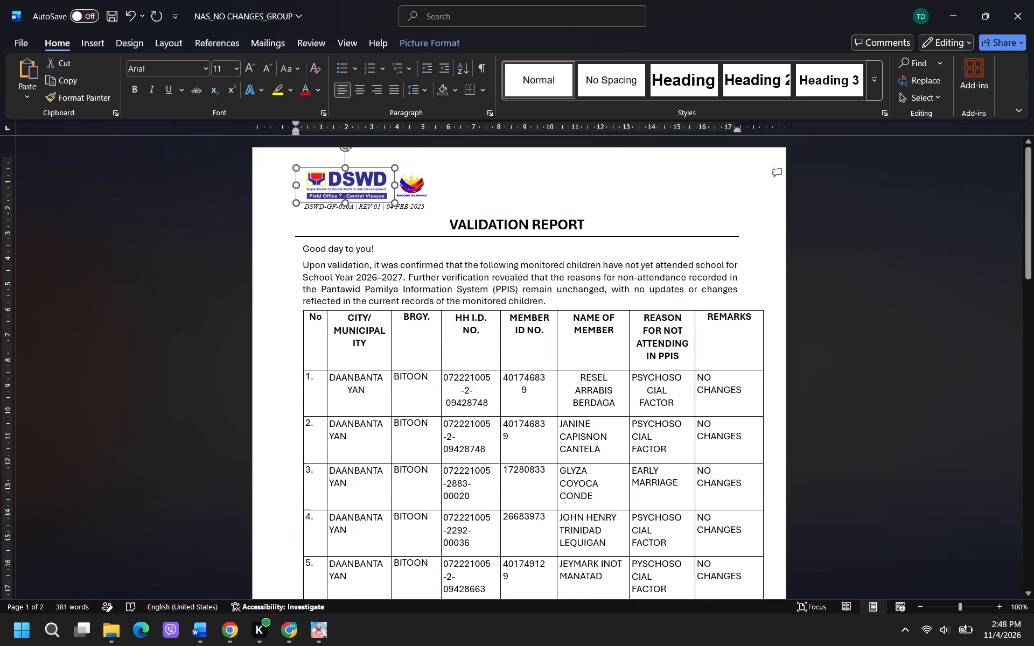
{"action": "left_click_drag", "start_coordinate": [346, 202], "coordinate": [347, 203]}
{"action": "left_click", "coordinate": [397, 237]}
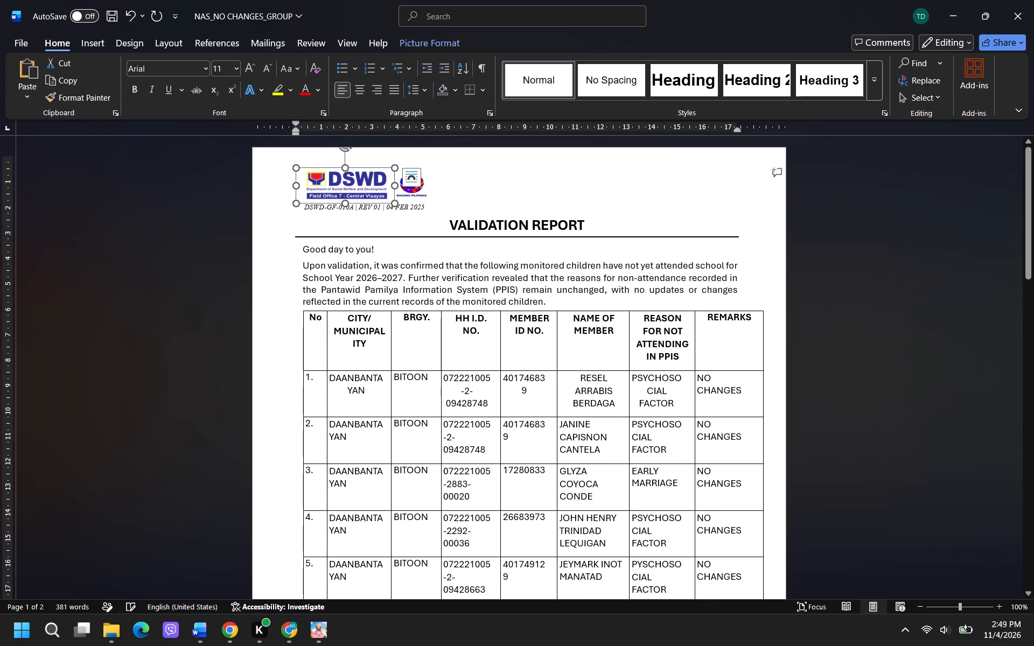
Insert a blank line above the VALIDATION REPORT heading.
{"action": "left_click", "coordinate": [504, 214]}
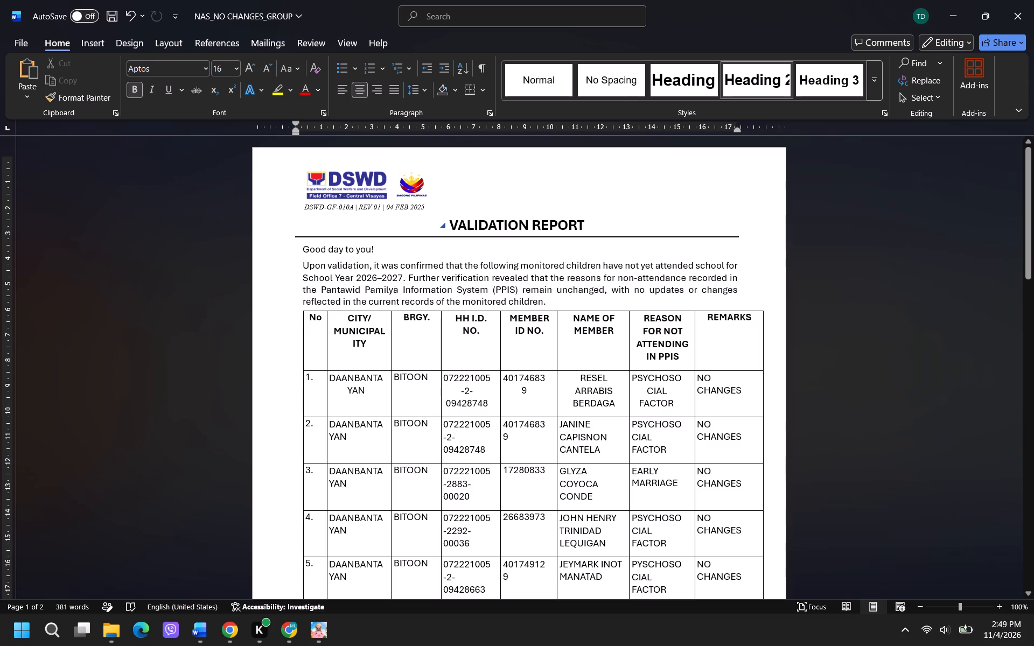
{"action": "left_click", "coordinate": [434, 222]}
{"action": "key", "text": "Return"}
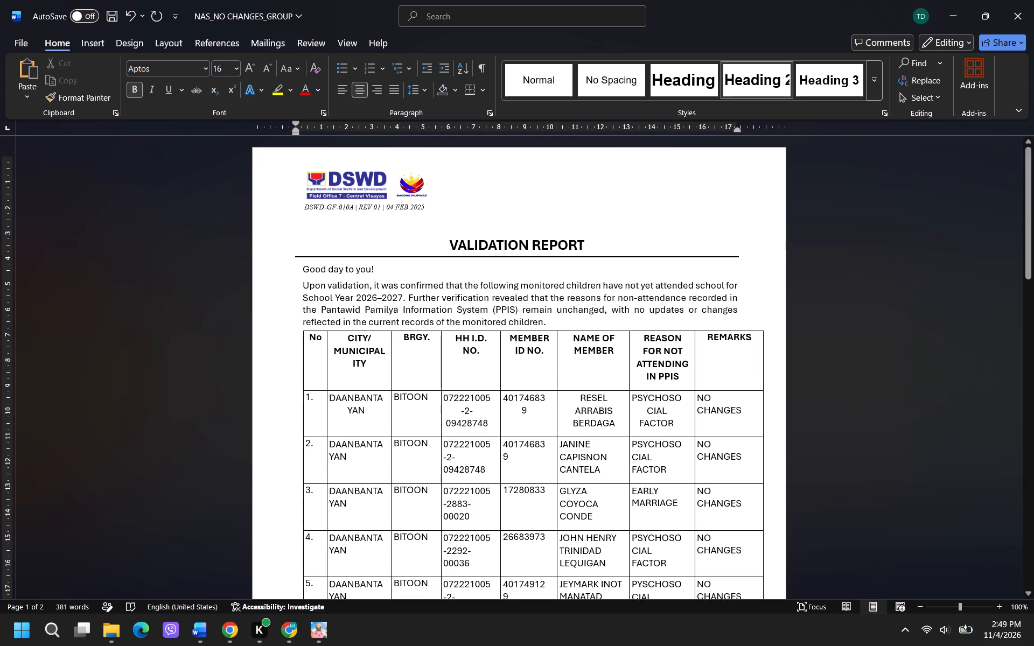
Replace the BRGY. entry in row 1 of the report table with PAJO.
{"action": "scroll", "coordinate": [465, 303], "scroll_direction": "down", "scroll_amount": 1}
{"action": "scroll", "coordinate": [417, 289], "scroll_direction": "up", "scroll_amount": 1}
{"action": "scroll", "coordinate": [539, 342], "scroll_direction": "down", "scroll_amount": 5}
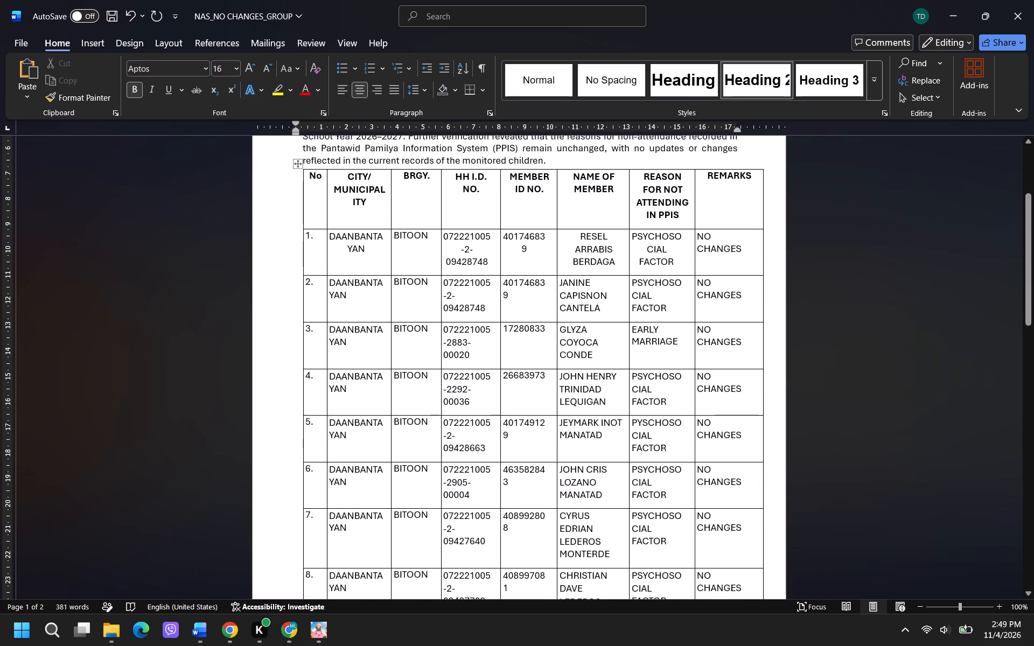
{"action": "scroll", "coordinate": [543, 338], "scroll_direction": "up", "scroll_amount": 2}
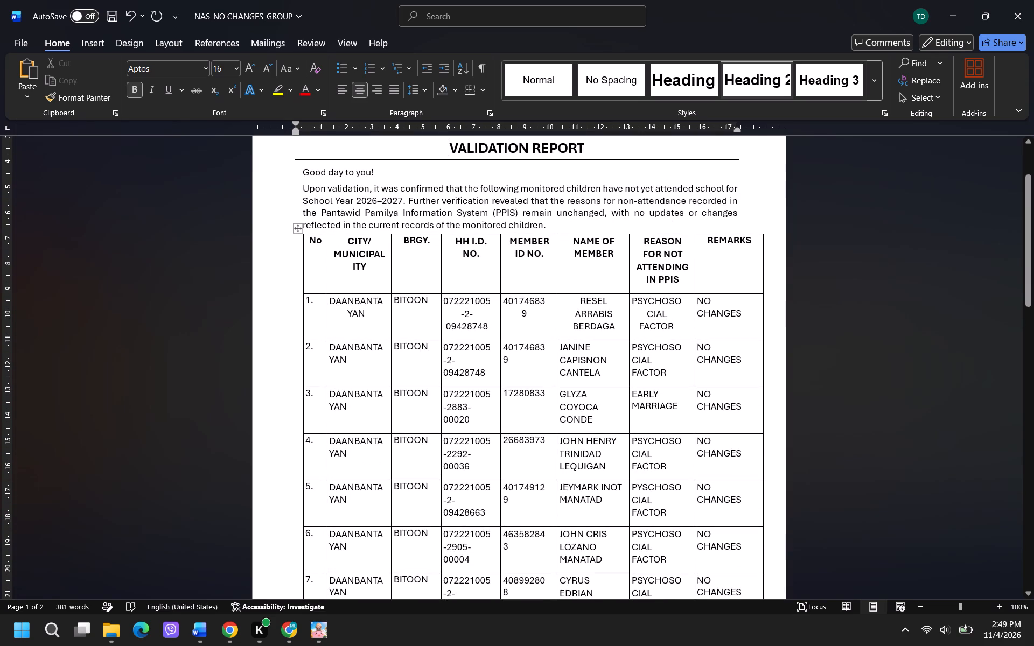
{"action": "left_click_drag", "start_coordinate": [432, 300], "coordinate": [395, 298]}
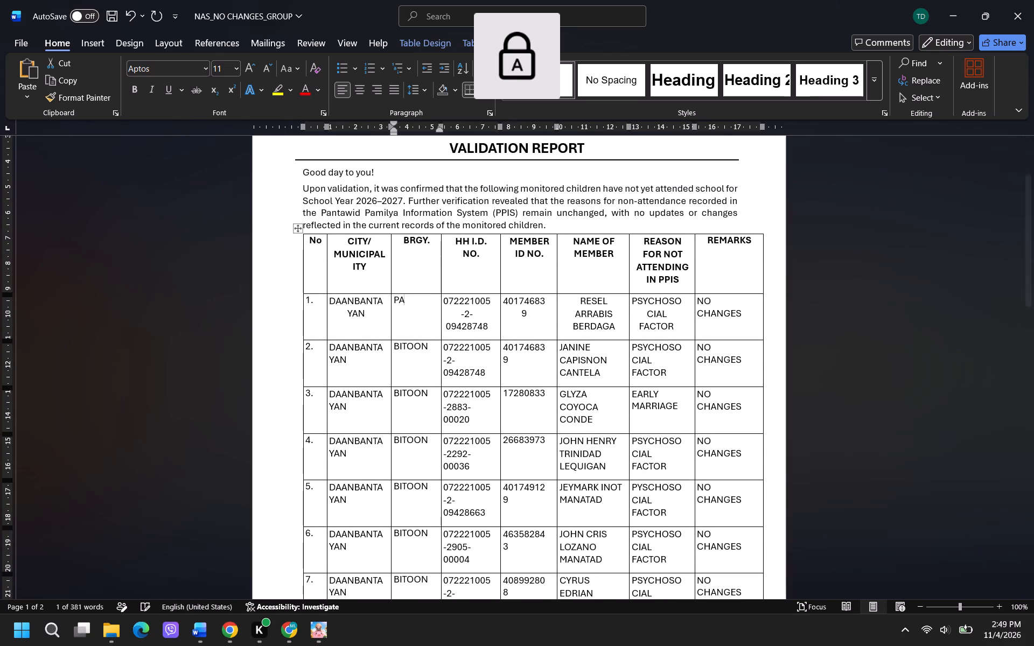
{"action": "left_click_drag", "start_coordinate": [428, 300], "coordinate": [415, 300]}
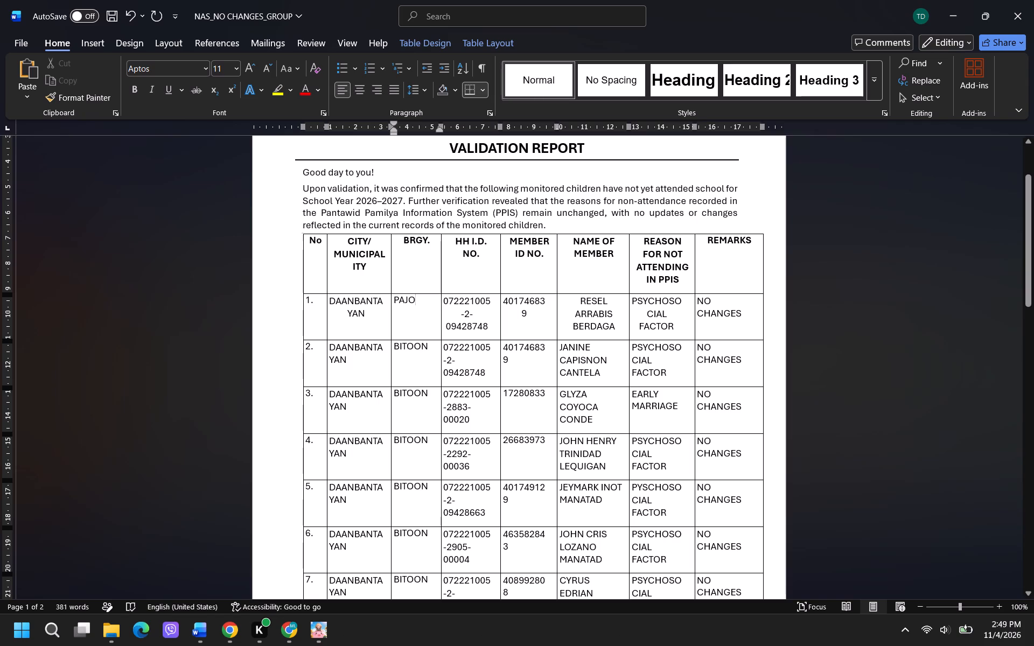
Copy PAJO from row 1 and paste it over the BRGY. entries in rows 2 to 8.
{"action": "left_click_drag", "start_coordinate": [415, 300], "coordinate": [395, 298]}
{"action": "key", "text": "ctrl+c"}
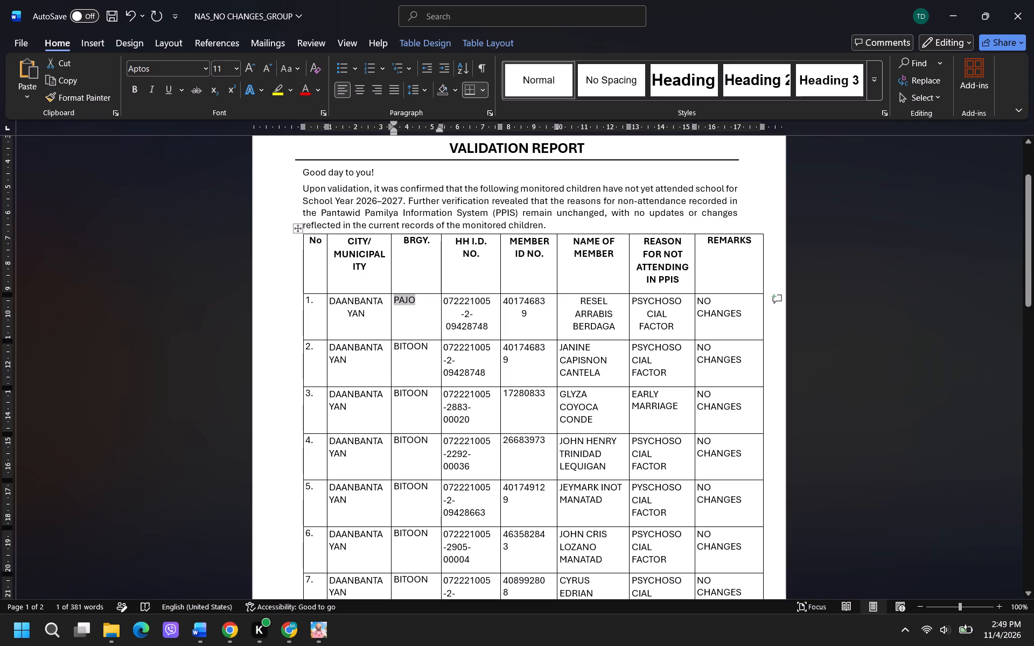
{"action": "left_click_drag", "start_coordinate": [404, 357], "coordinate": [418, 460]}
{"action": "scroll", "coordinate": [418, 458], "scroll_direction": "down", "scroll_amount": 5}
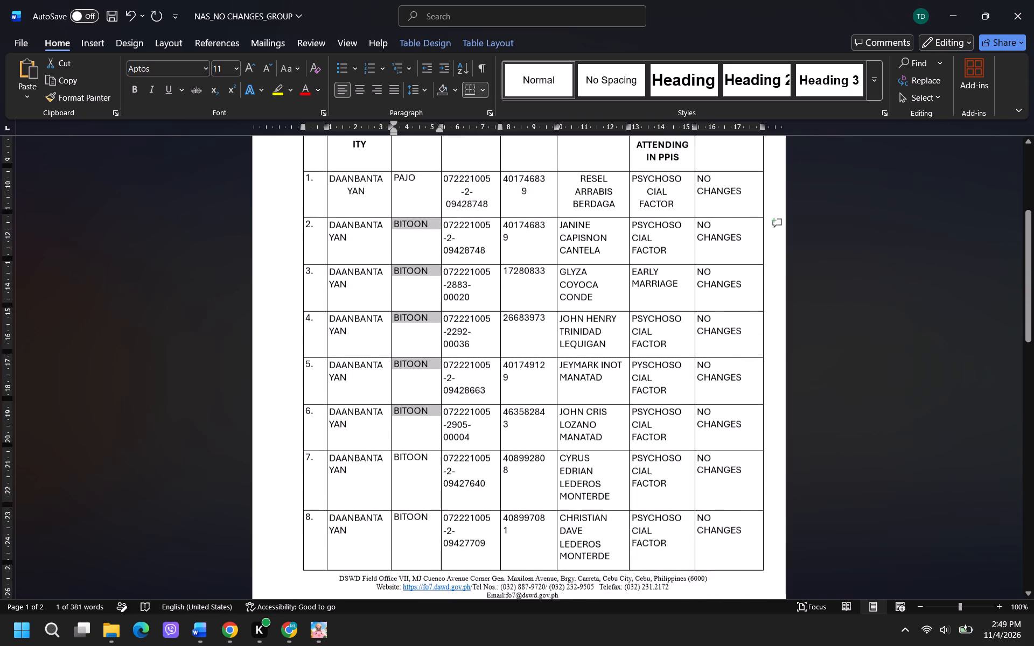
{"action": "left_click_drag", "start_coordinate": [418, 460], "coordinate": [421, 420]}
{"action": "scroll", "coordinate": [418, 460], "scroll_direction": "down", "scroll_amount": 5}
{"action": "scroll", "coordinate": [422, 440], "scroll_direction": "up", "scroll_amount": 3}
{"action": "key", "text": "ctrl+v"}
Center the PAJO text horizontally in the BRGY. cells of rows 1 to 8.
{"action": "scroll", "coordinate": [438, 412], "scroll_direction": "up", "scroll_amount": 6}
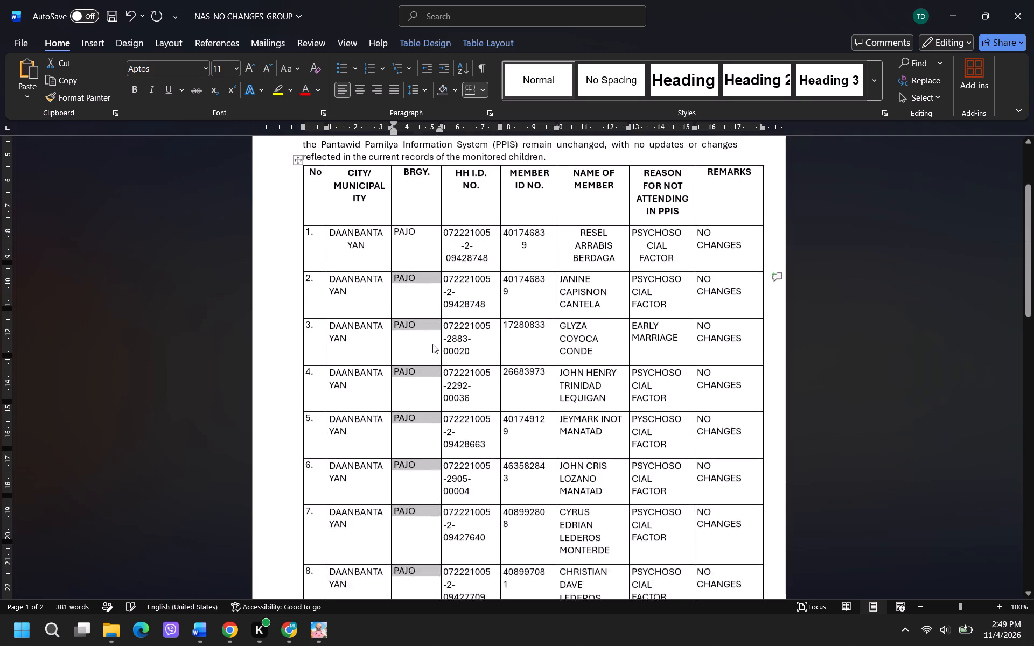
{"action": "left_click", "coordinate": [355, 88]}
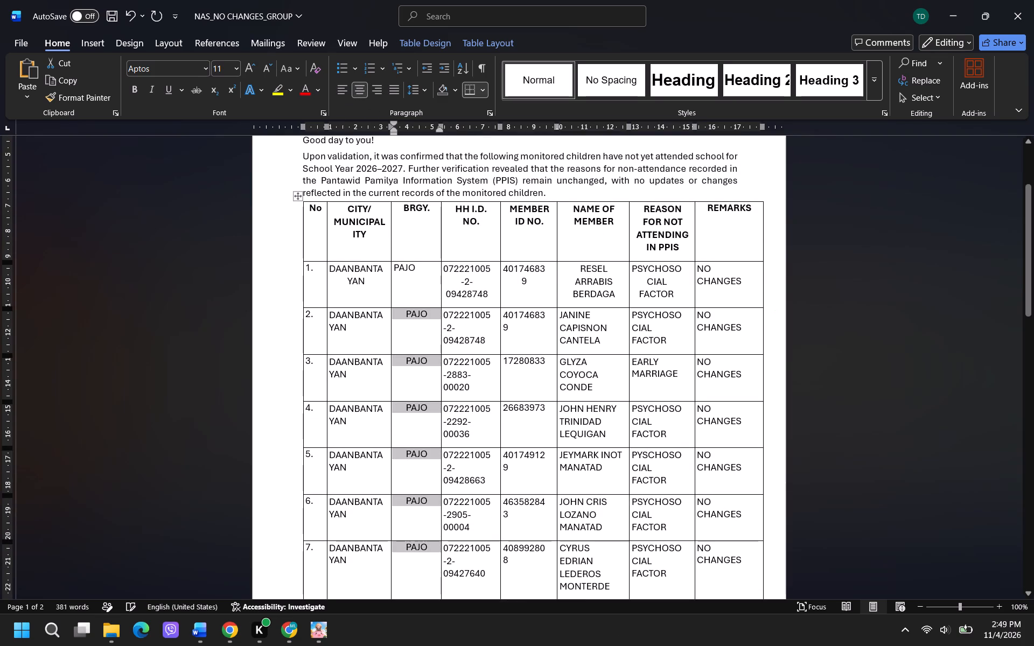
{"action": "left_click", "coordinate": [409, 277]}
{"action": "left_click", "coordinate": [356, 84]}
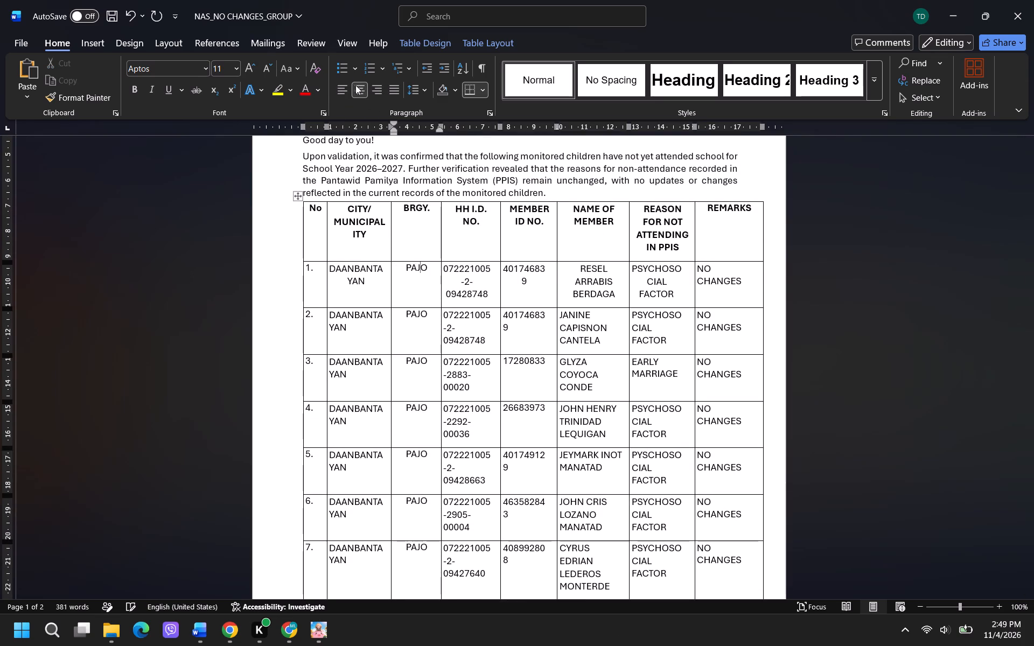
Center the No, CITY/MUNICIPALITY and BRGY. cells of rows 1 to 8 both horizontally and vertically.
{"action": "left_click", "coordinate": [488, 45]}
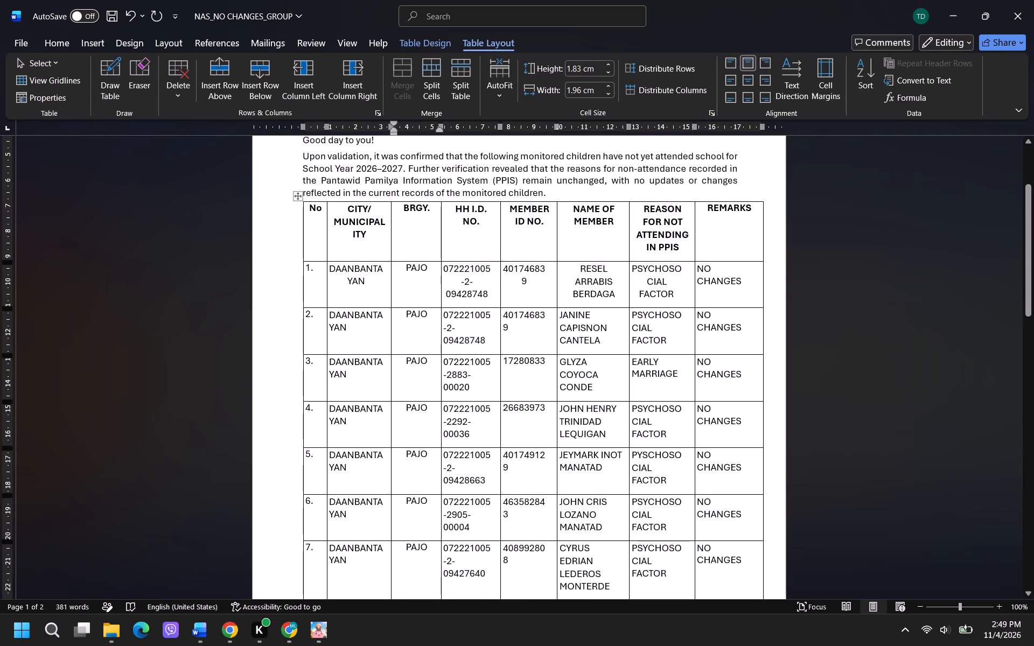
{"action": "left_click_drag", "start_coordinate": [403, 273], "coordinate": [417, 370]}
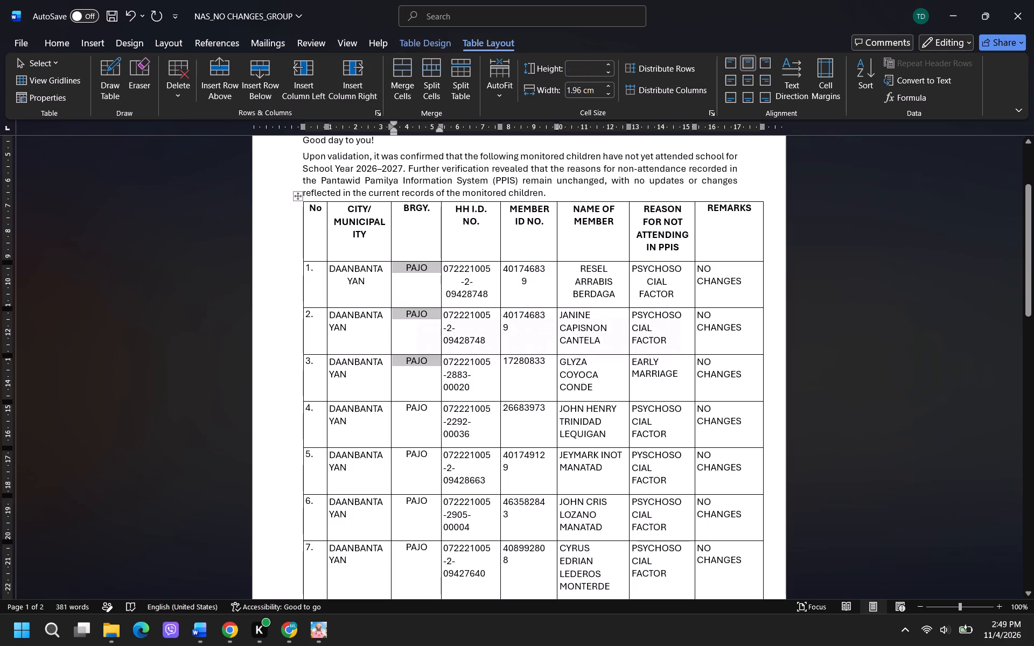
{"action": "left_click_drag", "start_coordinate": [338, 289], "coordinate": [393, 383]}
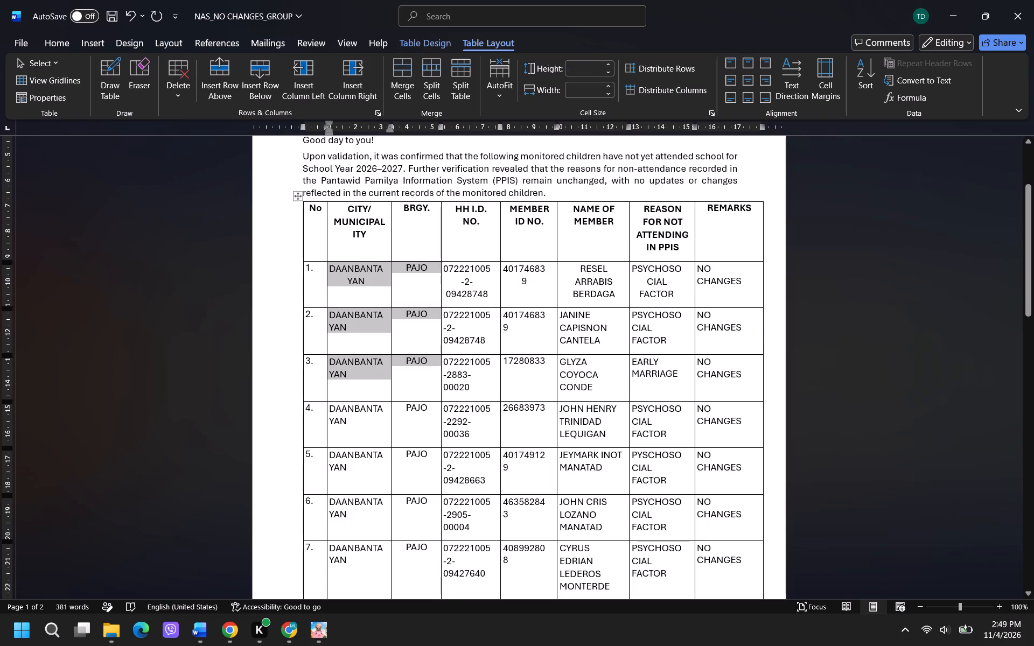
{"action": "left_click_drag", "start_coordinate": [317, 281], "coordinate": [434, 427]}
{"action": "scroll", "coordinate": [422, 379], "scroll_direction": "down", "scroll_amount": 6}
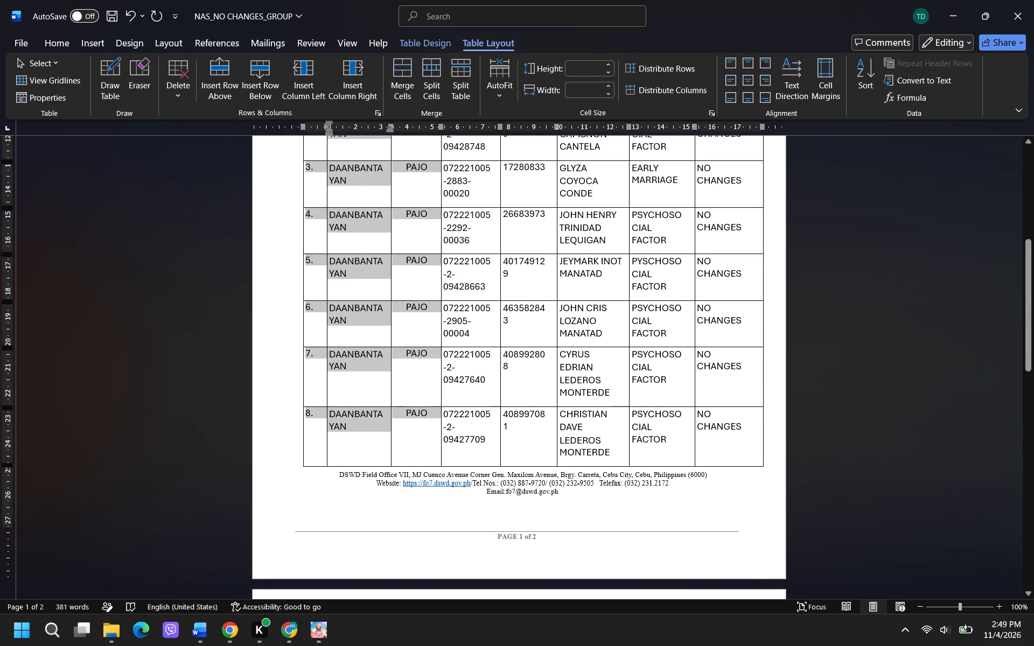
{"action": "left_click_drag", "start_coordinate": [434, 427], "coordinate": [432, 430]}
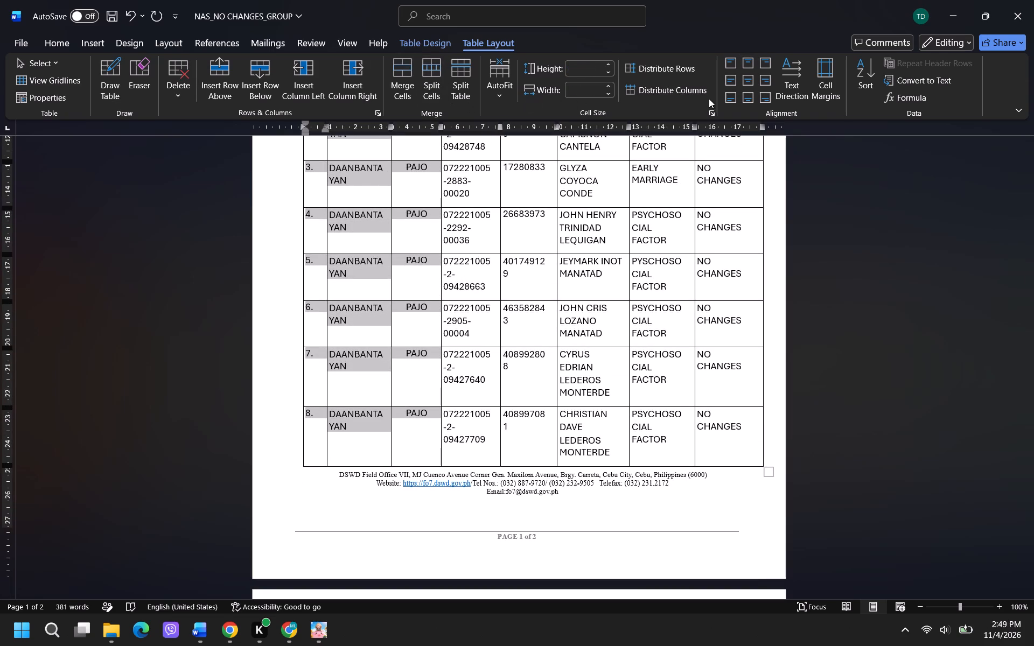
{"action": "left_click", "coordinate": [747, 81]}
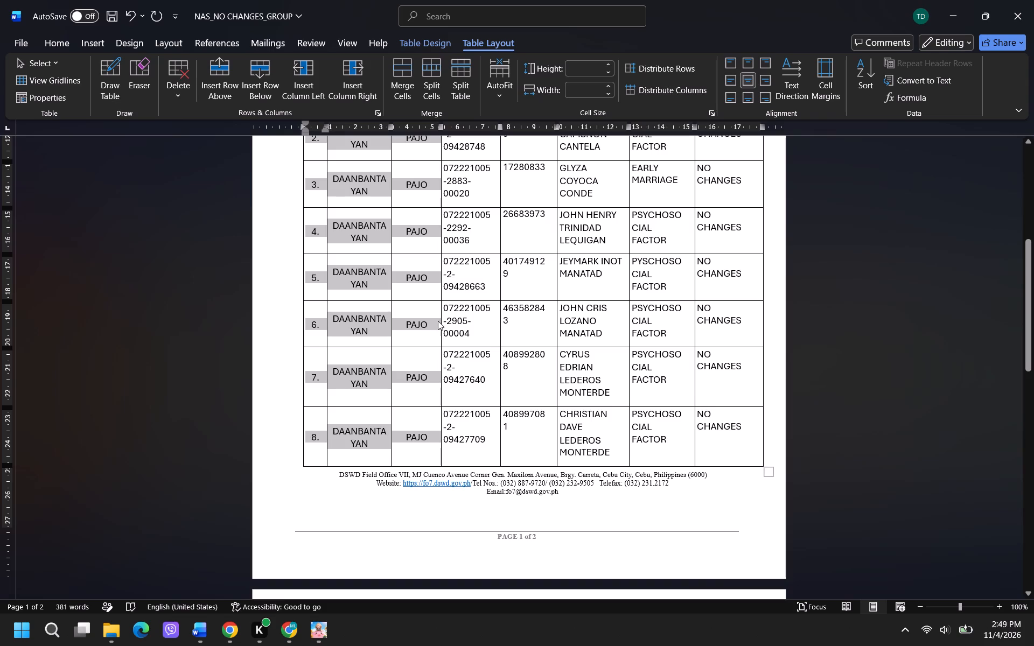
{"action": "left_click", "coordinate": [473, 290]}
{"action": "scroll", "coordinate": [473, 298], "scroll_direction": "up", "scroll_amount": 5}
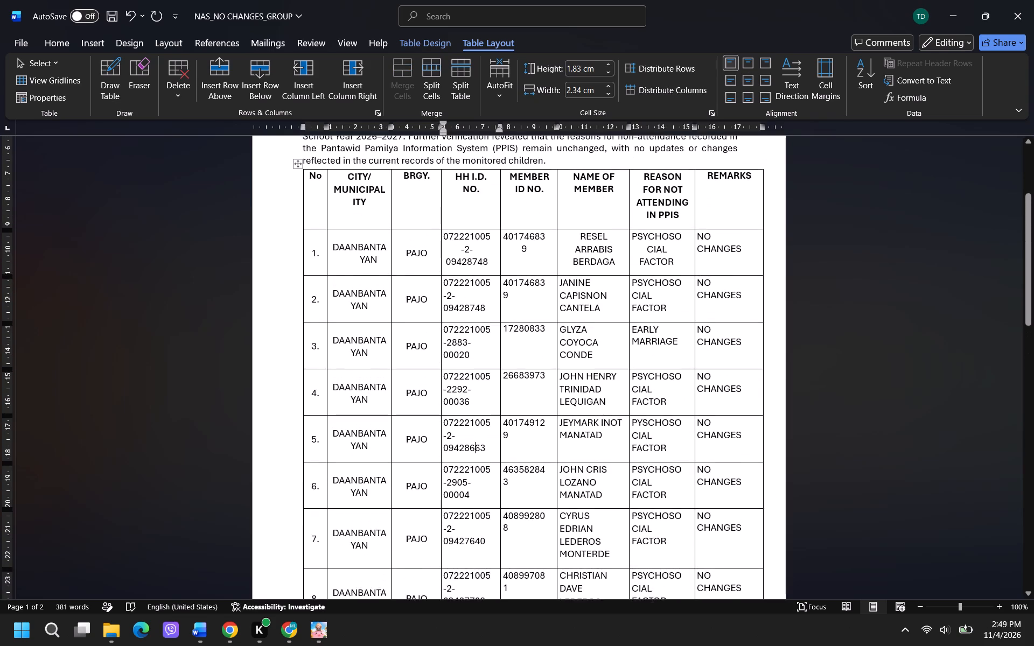
{"action": "scroll", "coordinate": [458, 347], "scroll_direction": "up", "scroll_amount": 1}
{"action": "scroll", "coordinate": [506, 320], "scroll_direction": "up", "scroll_amount": 1}
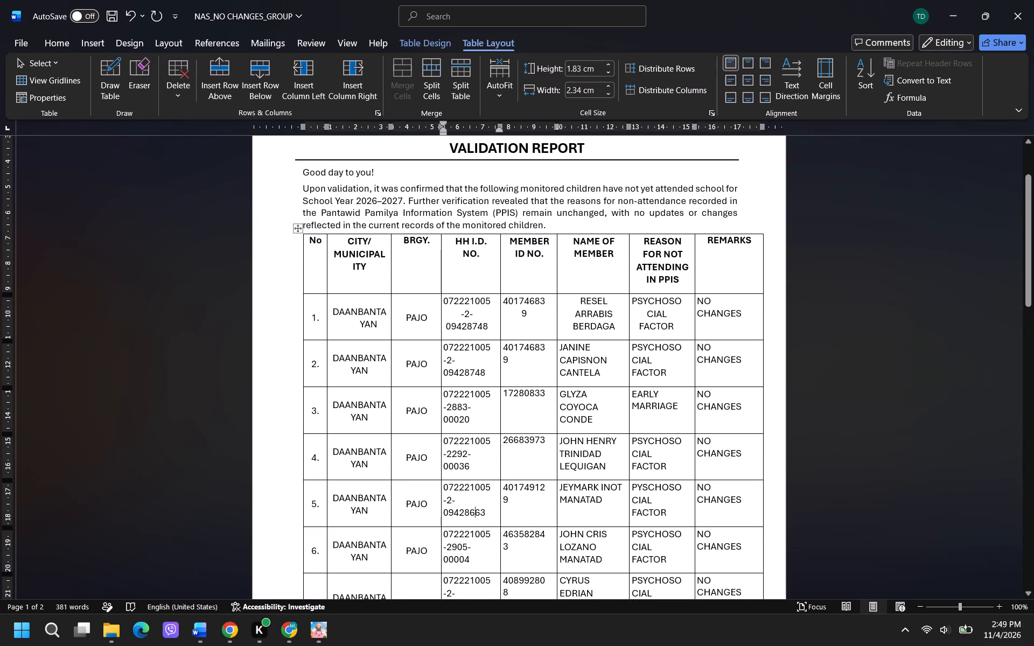
Switch to Chrome and close the CONSOLIDATED POOREST AMONG THE POOR LIST spreadsheet, leaving the P5_2026_DQA_FOVII sheet open.
{"action": "key", "text": "alt+Tab"}
{"action": "key", "text": "alt+Tab"}
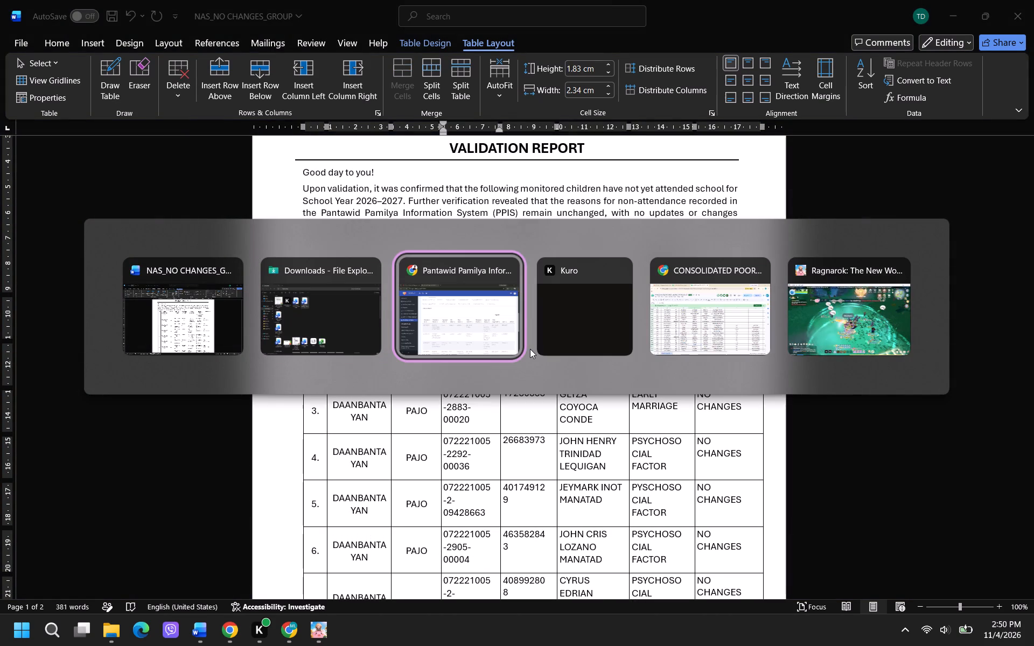
{"action": "key", "text": "alt+Tab"}
{"action": "key", "text": "alt+Tab"}
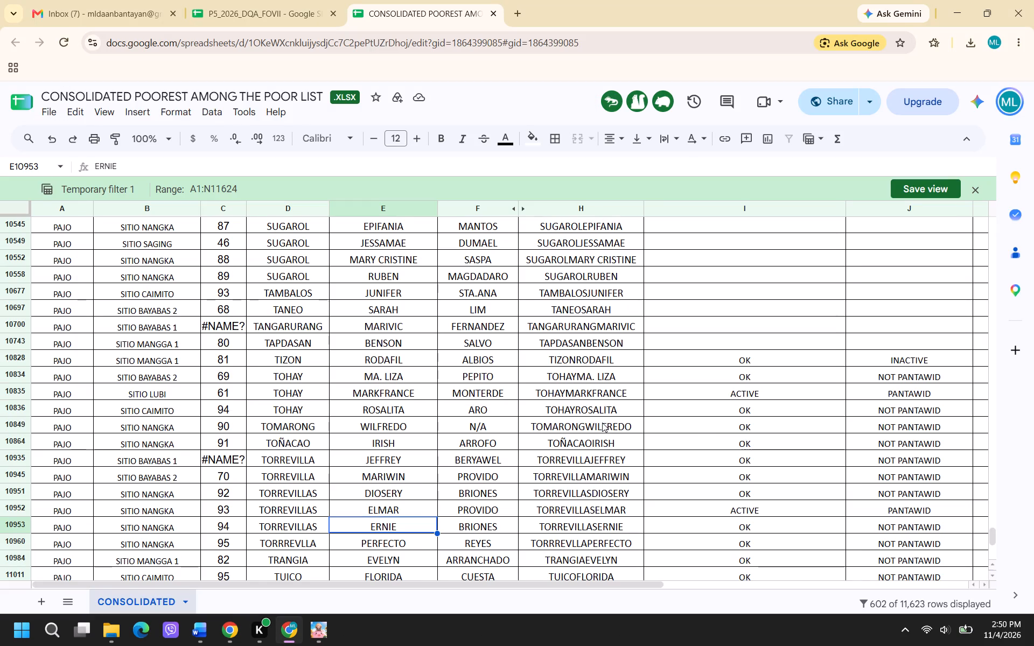
{"action": "scroll", "coordinate": [652, 387], "scroll_direction": "up", "scroll_amount": 3}
{"action": "scroll", "coordinate": [651, 375], "scroll_direction": "down", "scroll_amount": 3}
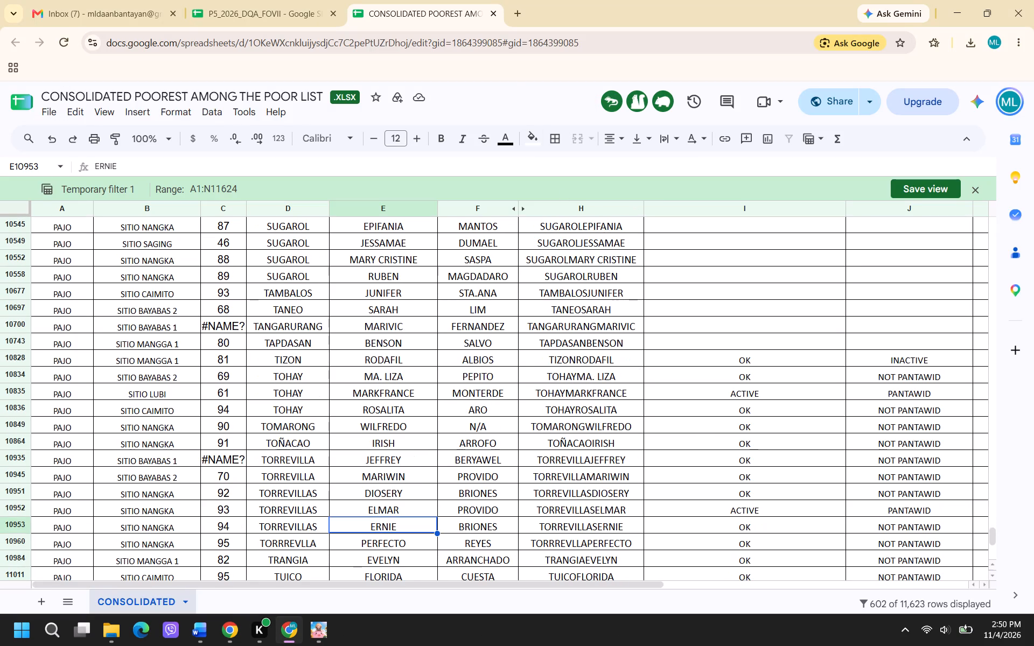
{"action": "left_click", "coordinate": [492, 14]}
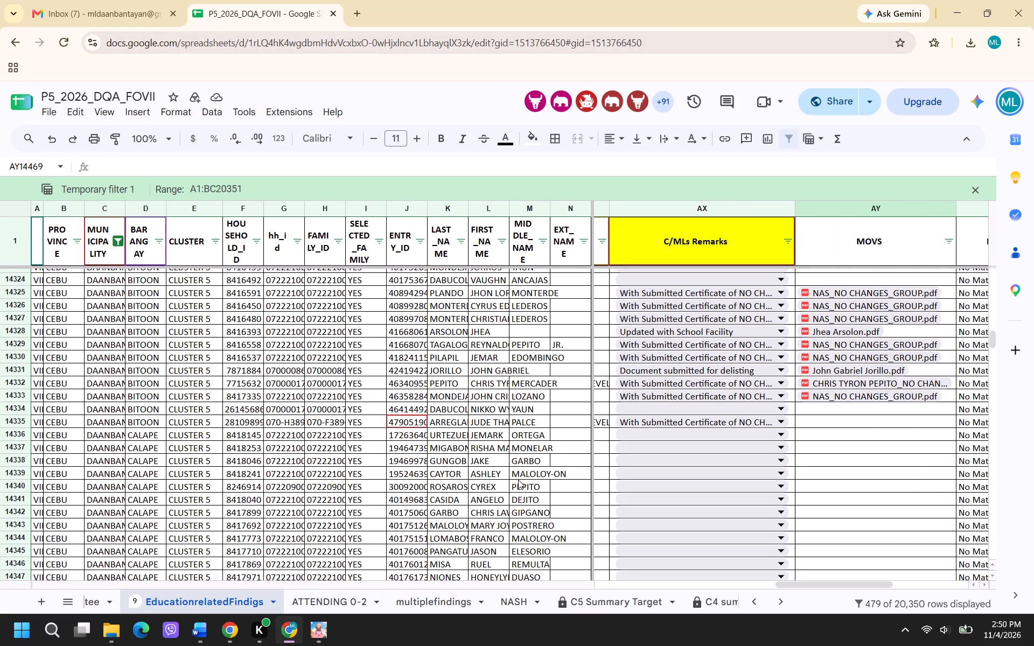
Review the school enrolment certificate PDF attached under MOVS for the Bitoon row marked "Updated with School Facility", and close it.
{"action": "scroll", "coordinate": [516, 476], "scroll_direction": "up", "scroll_amount": 2}
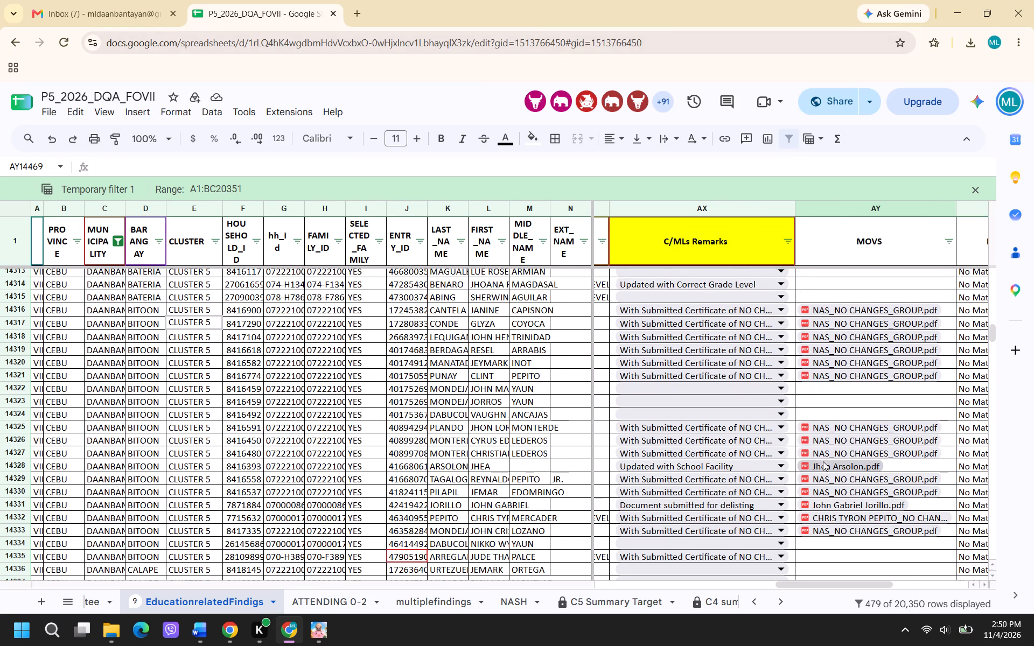
{"action": "left_click", "coordinate": [799, 483]}
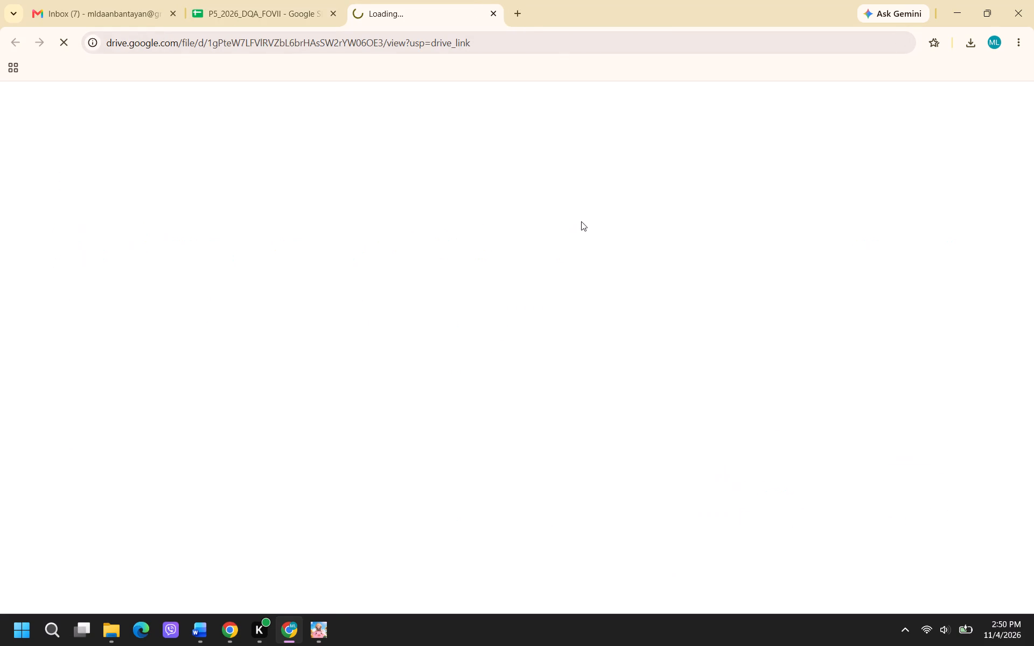
{"action": "scroll", "coordinate": [615, 292], "scroll_direction": "down", "scroll_amount": 4}
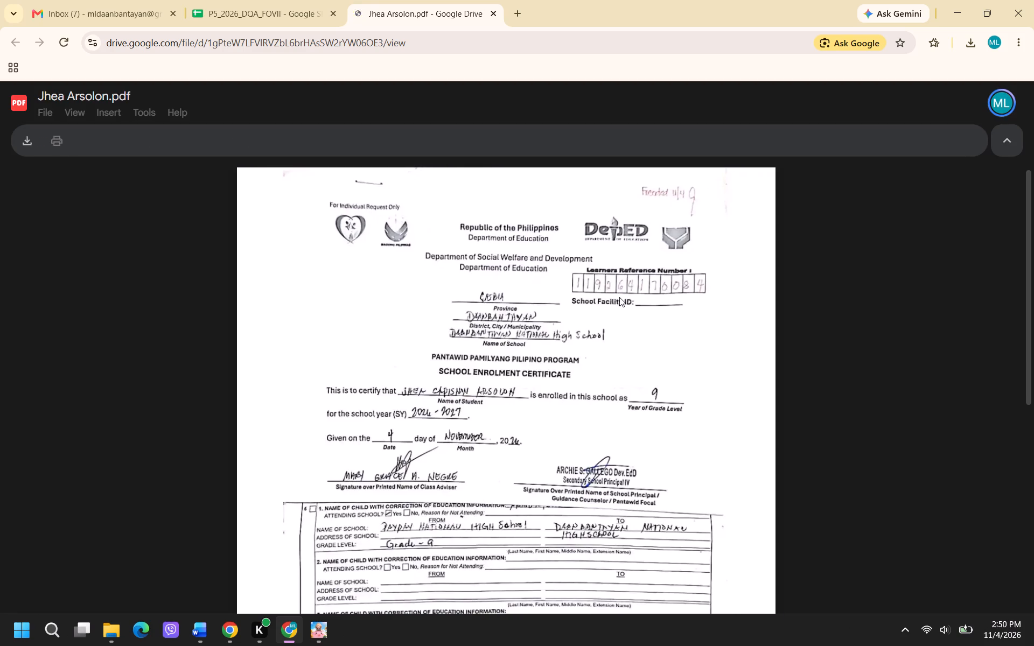
{"action": "scroll", "coordinate": [619, 297], "scroll_direction": "down", "scroll_amount": 7}
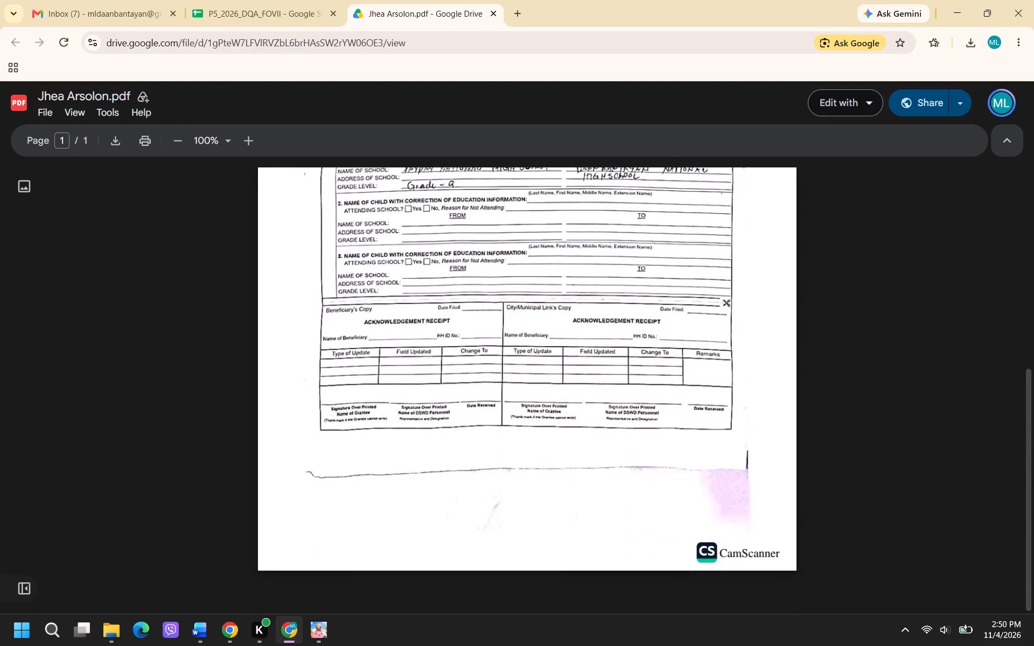
{"action": "scroll", "coordinate": [630, 297], "scroll_direction": "up", "scroll_amount": 4}
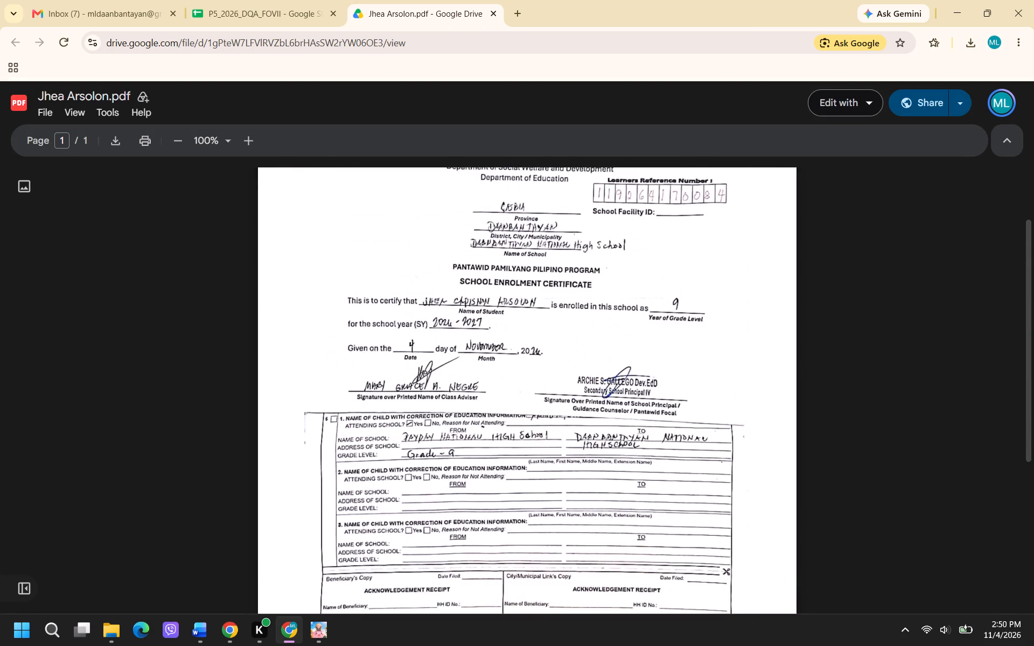
{"action": "left_click", "coordinate": [489, 14]}
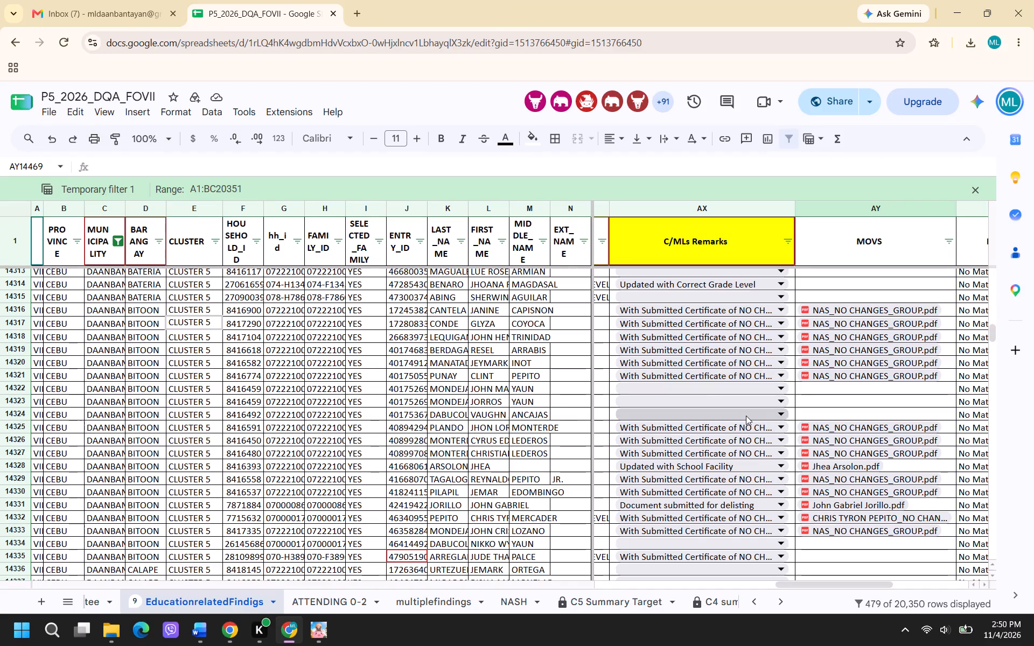
Review the C/MLs Remarks and attached MOVS across the Daanbantayan barangay rows, from Bitoon down to Maya.
{"action": "scroll", "coordinate": [747, 413], "scroll_direction": "down", "scroll_amount": 1}
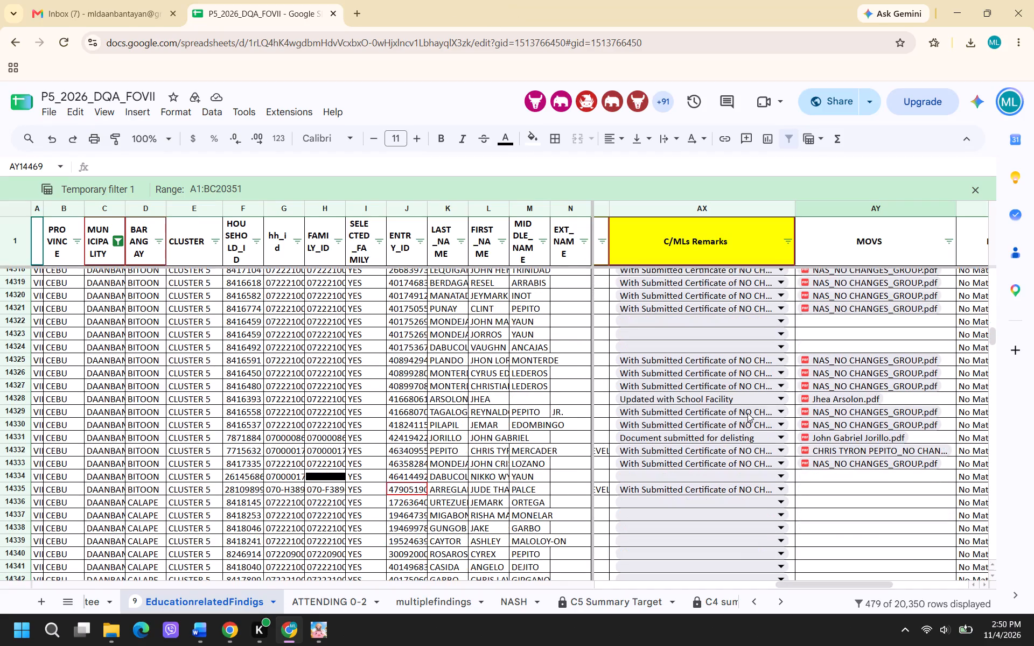
{"action": "scroll", "coordinate": [747, 415], "scroll_direction": "down", "scroll_amount": 1}
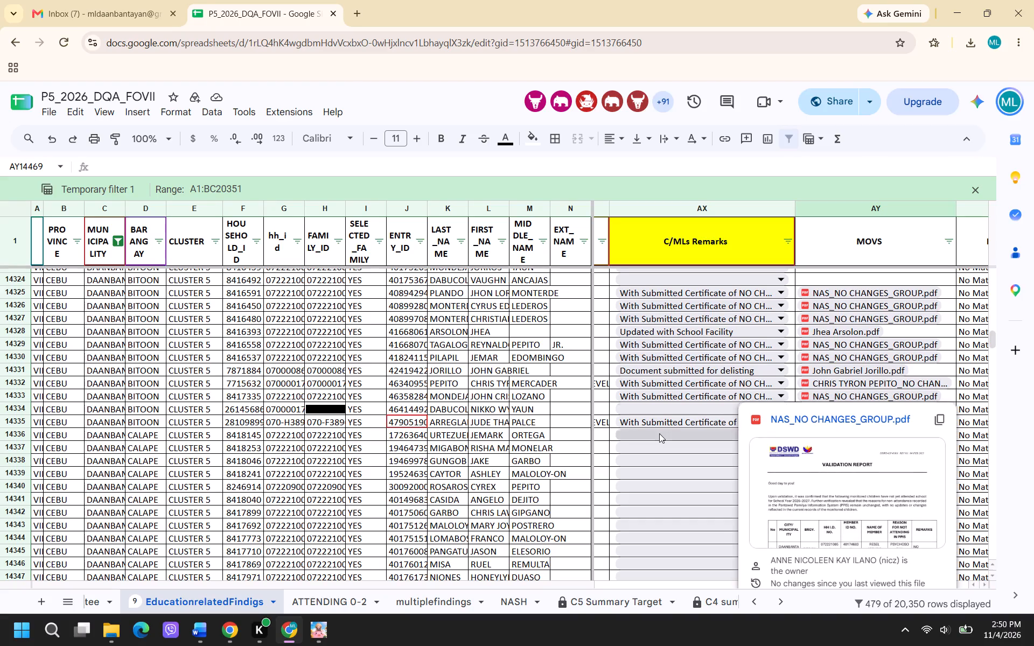
{"action": "scroll", "coordinate": [680, 450], "scroll_direction": "down", "scroll_amount": 4}
{"action": "scroll", "coordinate": [807, 417], "scroll_direction": "down", "scroll_amount": 8}
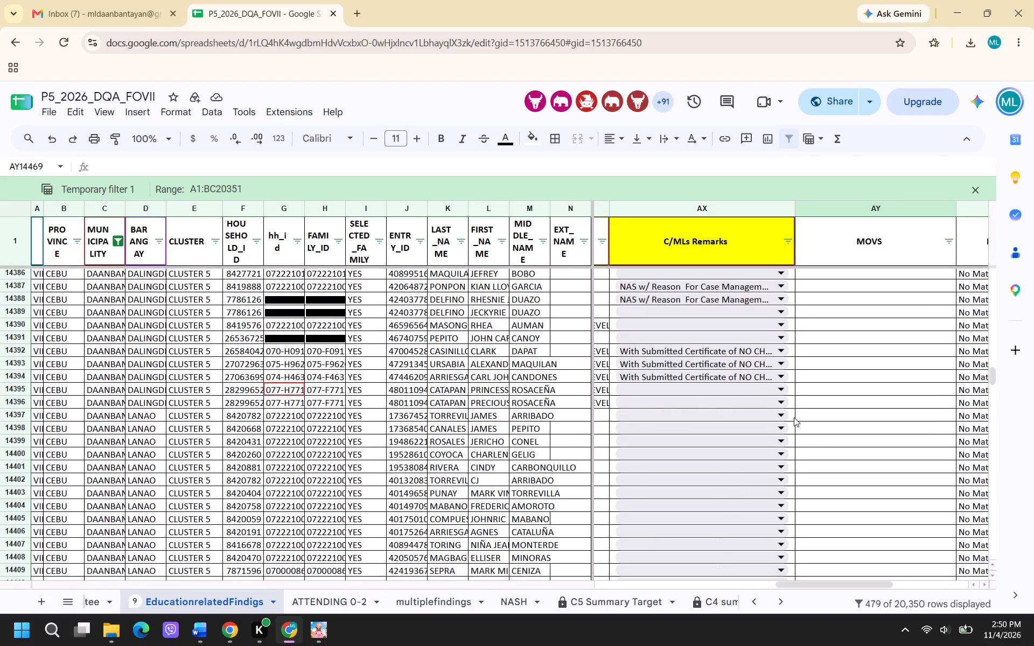
{"action": "scroll", "coordinate": [793, 417], "scroll_direction": "up", "scroll_amount": 2}
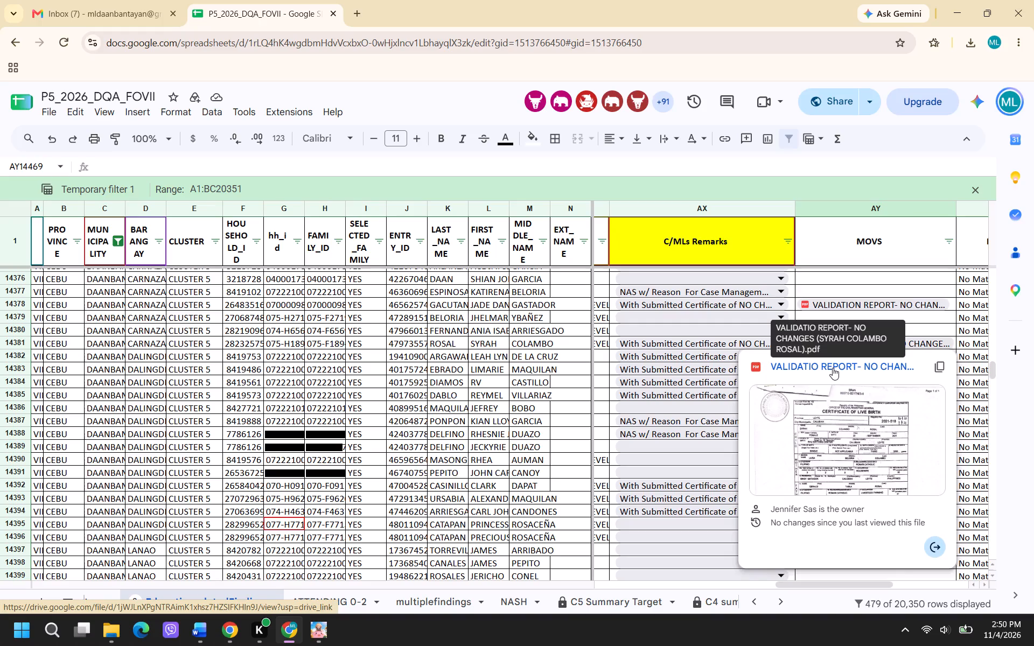
{"action": "scroll", "coordinate": [641, 392], "scroll_direction": "down", "scroll_amount": 2}
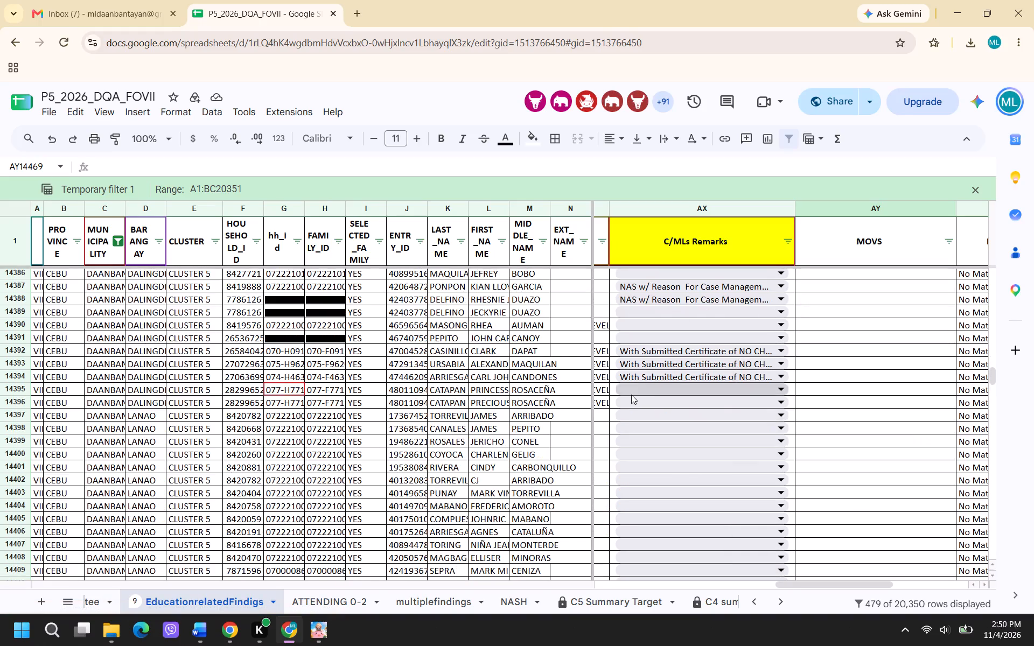
{"action": "scroll", "coordinate": [634, 426], "scroll_direction": "down", "scroll_amount": 18}
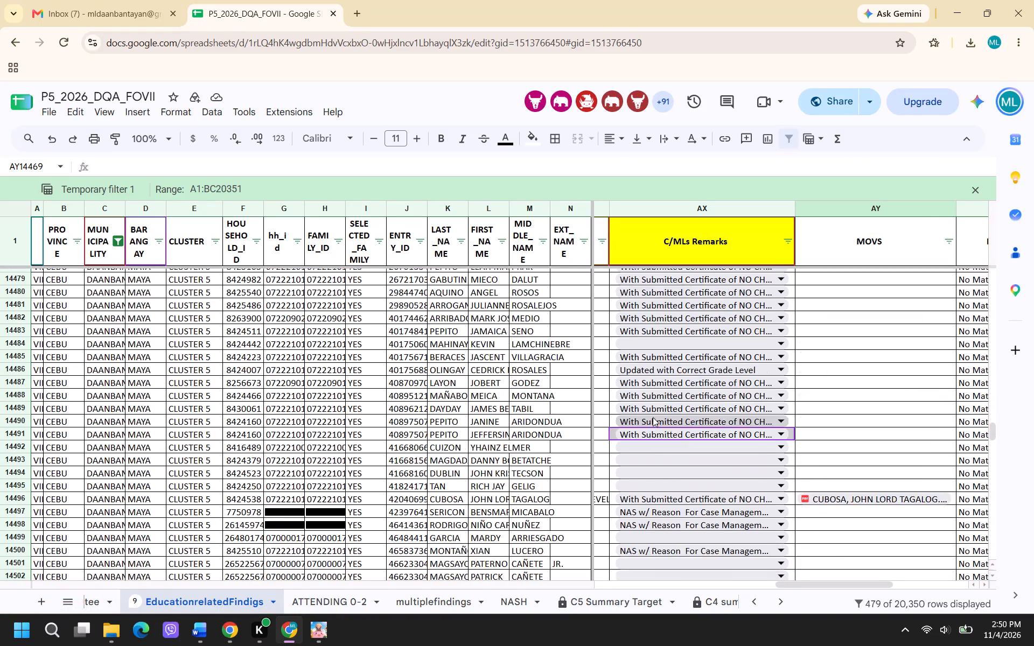
{"action": "scroll", "coordinate": [654, 415], "scroll_direction": "up", "scroll_amount": 6}
{"action": "scroll", "coordinate": [114, 268], "scroll_direction": "up", "scroll_amount": 5}
{"action": "scroll", "coordinate": [183, 294], "scroll_direction": "up", "scroll_amount": 10}
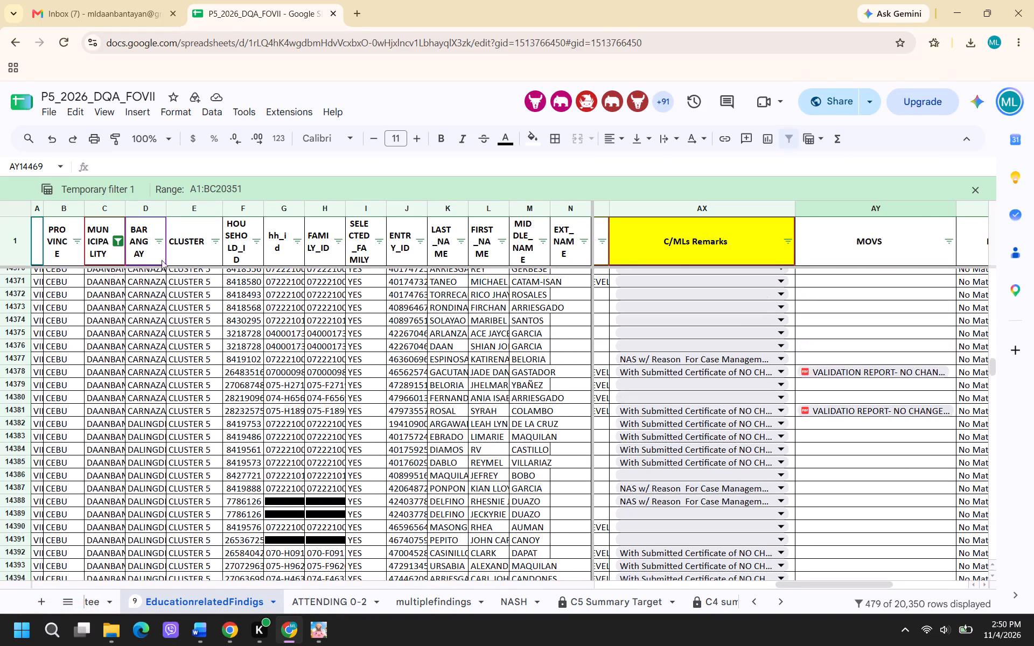
Filter the BARANGAY column to show only PAJO.
{"action": "left_click", "coordinate": [157, 243]}
{"action": "left_click", "coordinate": [227, 403]}
{"action": "left_click", "coordinate": [241, 441]}
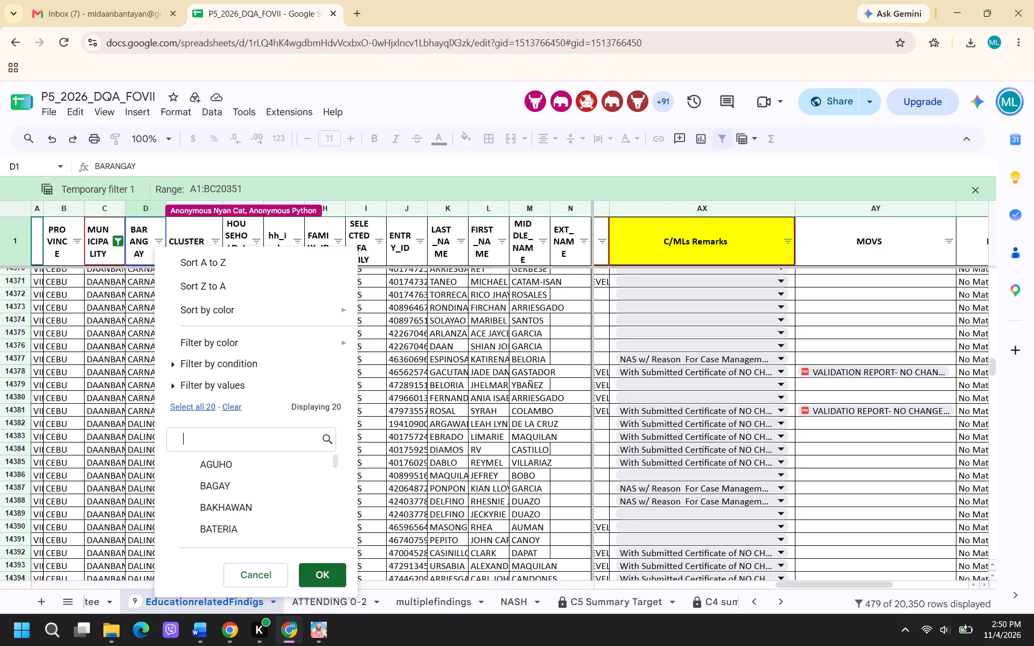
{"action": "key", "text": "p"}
{"action": "left_click", "coordinate": [240, 464]}
{"action": "left_click", "coordinate": [315, 577]}
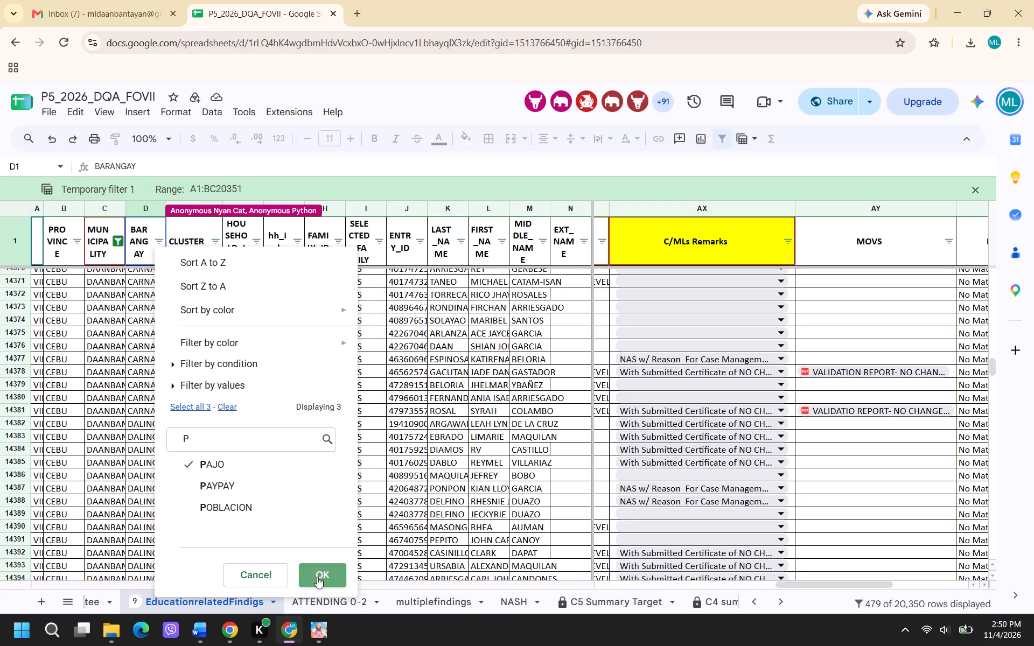
Examine the C/MLs Remarks of the Pajo rows alongside their FINDINGS_CATEGORY entries.
{"action": "scroll", "coordinate": [457, 419], "scroll_direction": "up", "scroll_amount": 7}
{"action": "scroll", "coordinate": [692, 423], "scroll_direction": "down", "scroll_amount": 6}
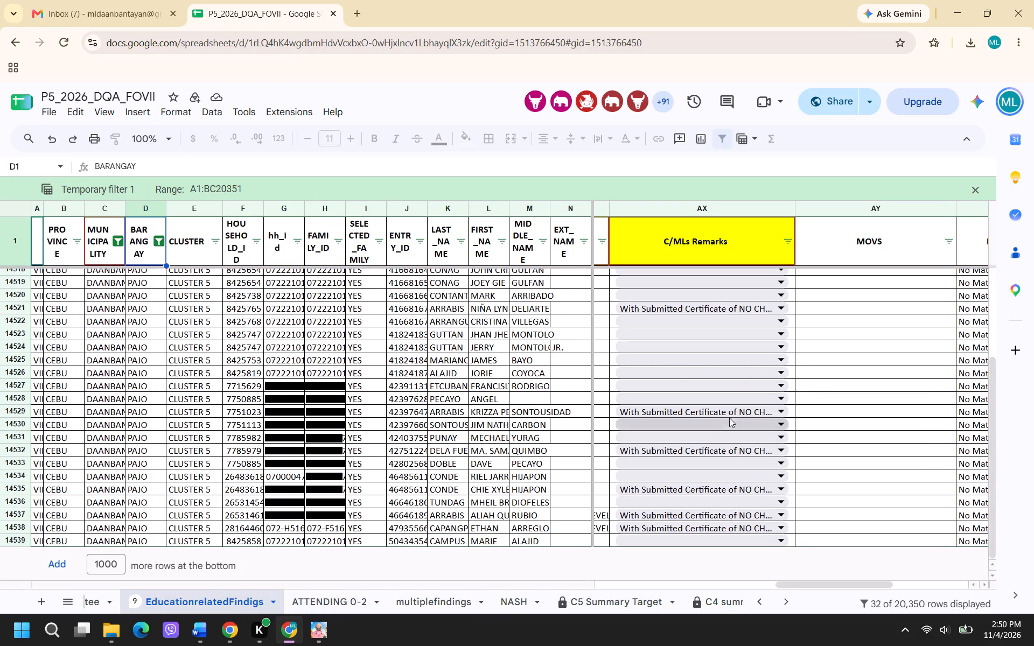
{"action": "scroll", "coordinate": [716, 431], "scroll_direction": "up", "scroll_amount": 4}
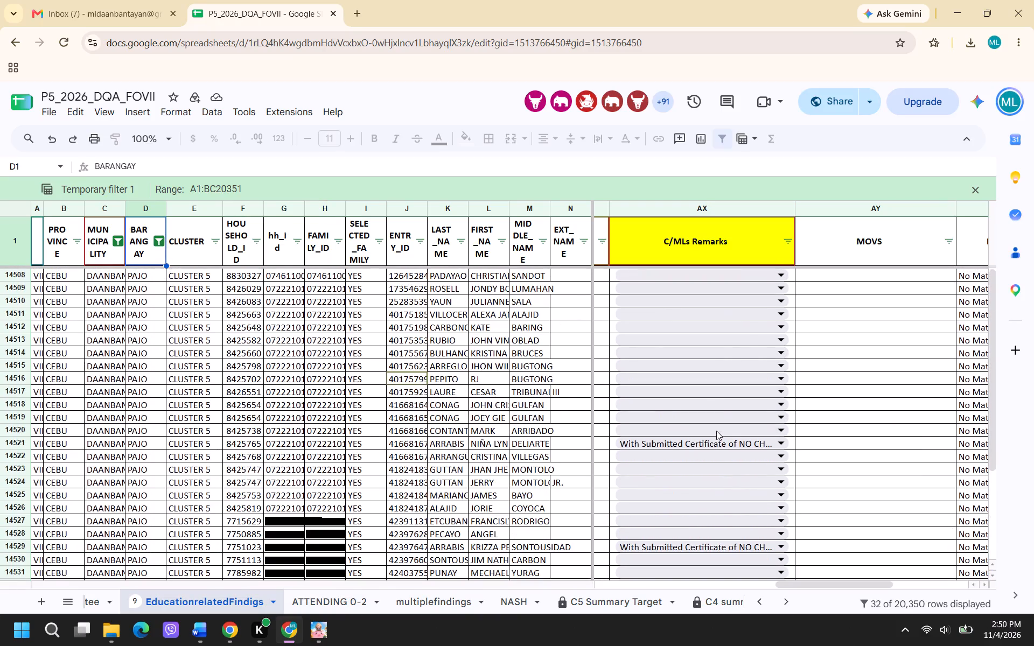
{"action": "scroll", "coordinate": [721, 433], "scroll_direction": "up", "scroll_amount": 5}
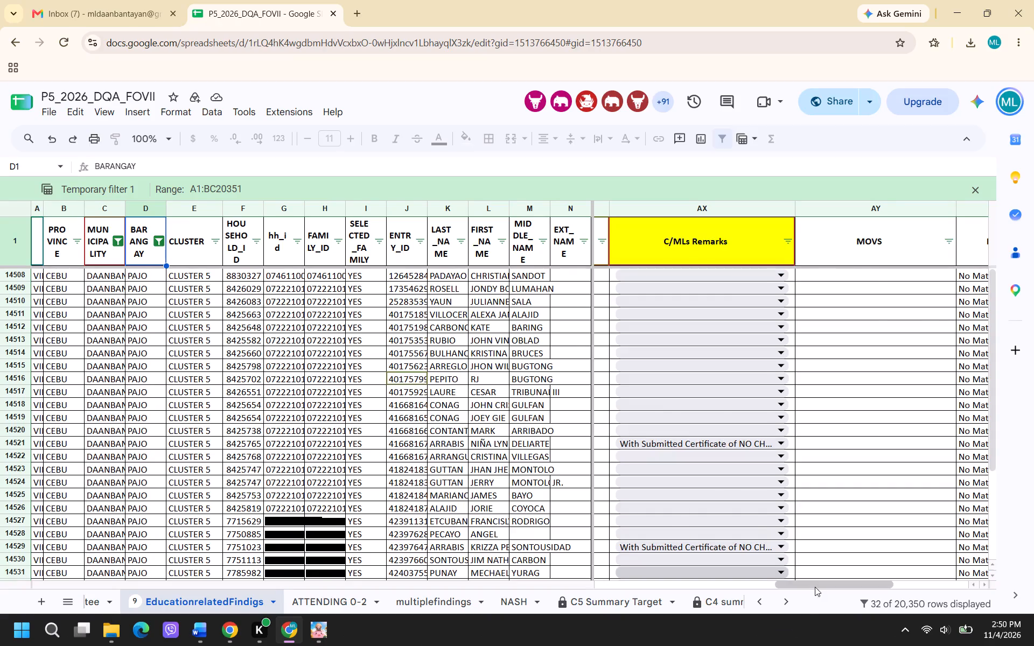
{"action": "left_click_drag", "start_coordinate": [815, 586], "coordinate": [773, 586]}
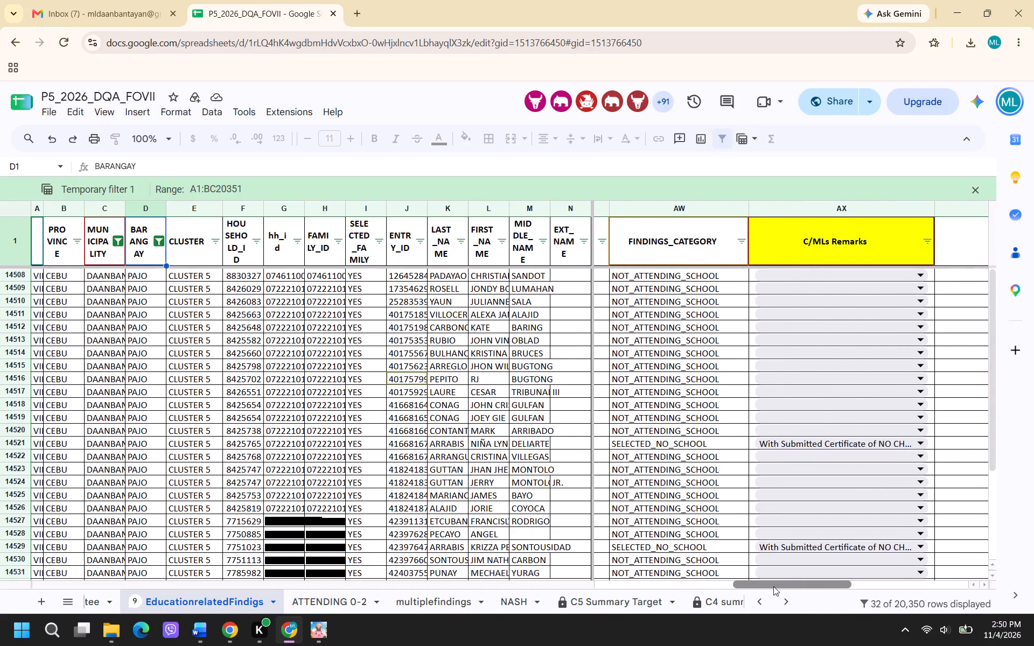
{"action": "left_click_drag", "start_coordinate": [773, 586], "coordinate": [774, 586]}
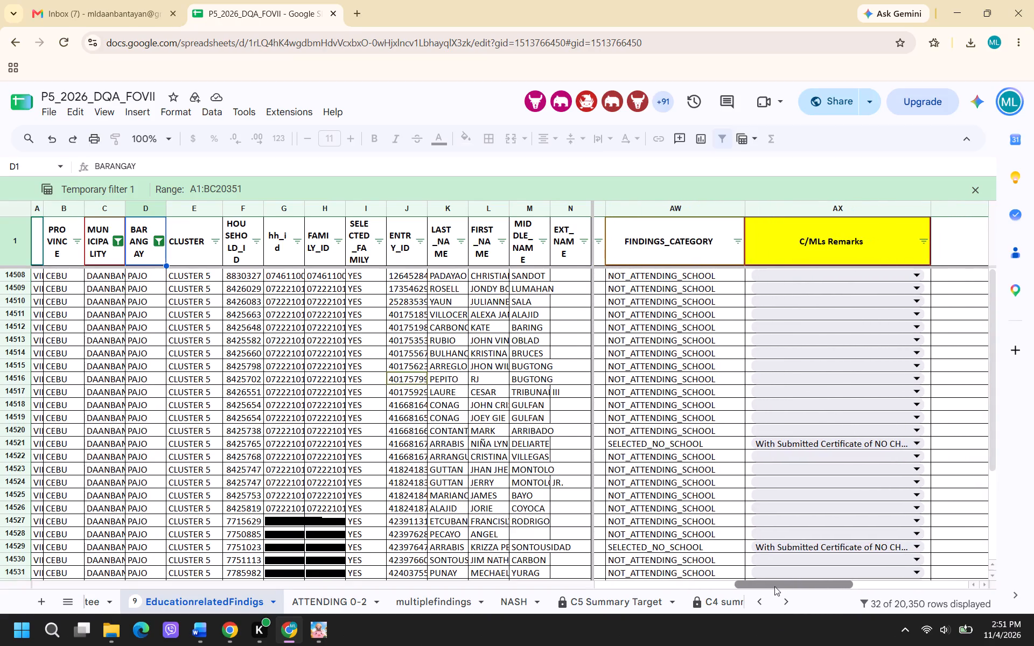
{"action": "left_click_drag", "start_coordinate": [774, 586], "coordinate": [776, 586]}
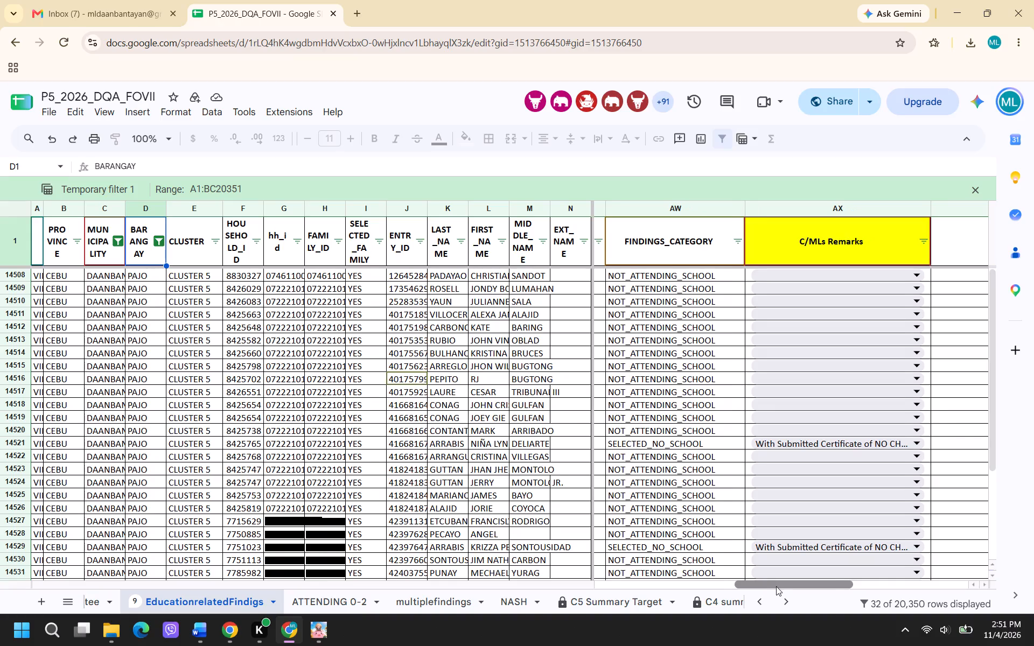
{"action": "left_click_drag", "start_coordinate": [776, 586], "coordinate": [775, 586]}
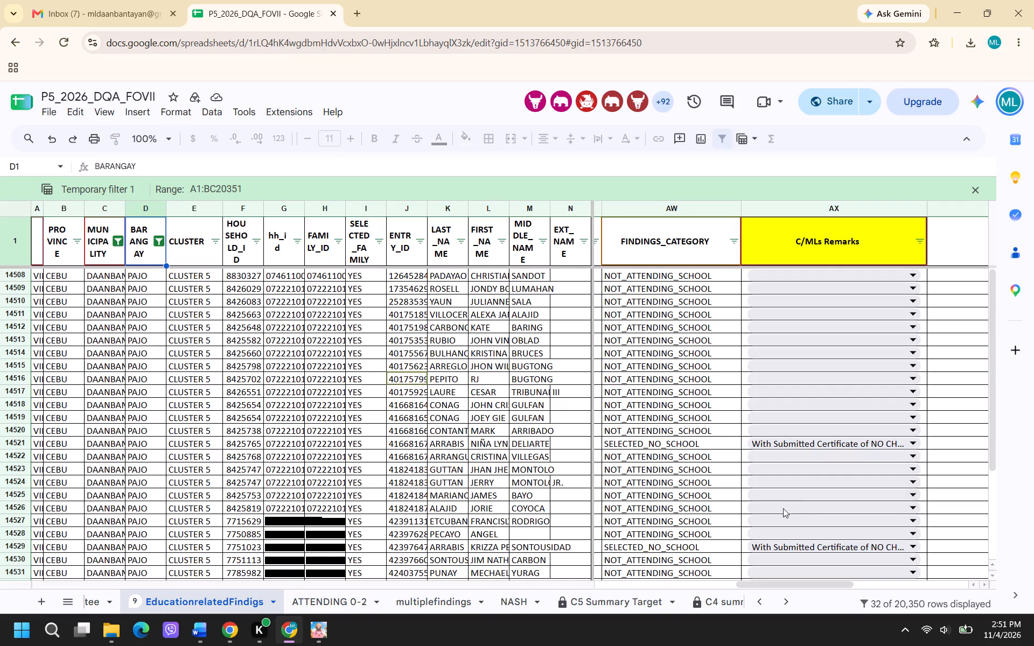
Check row 14521's findings category, first name and available C/MLs Remarks options, and compare it with the other Pajo rows.
{"action": "left_click", "coordinate": [626, 443]}
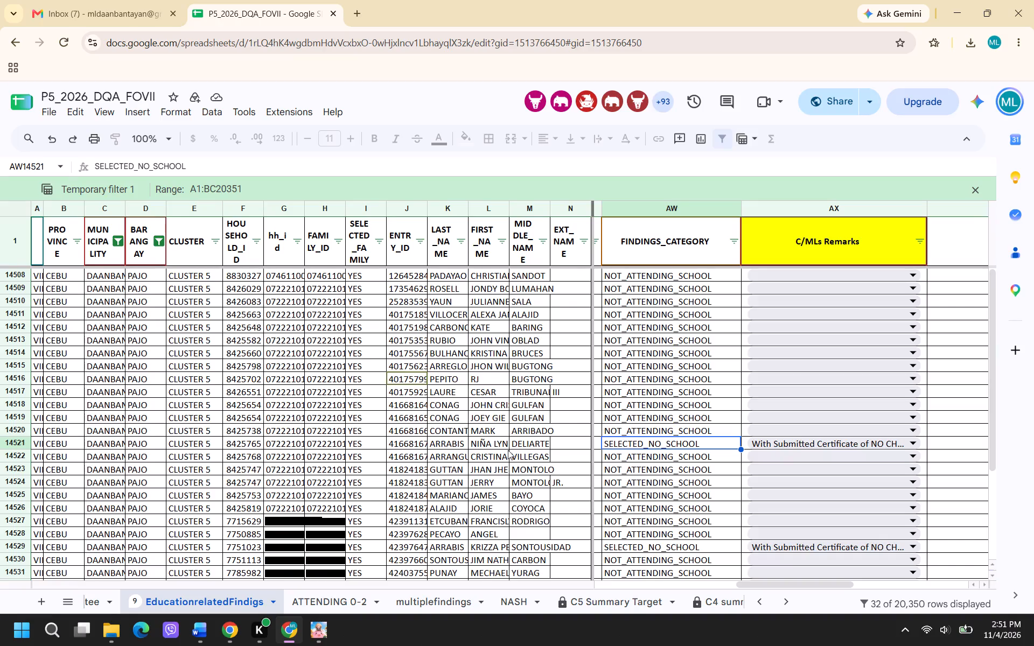
{"action": "left_click", "coordinate": [485, 444]}
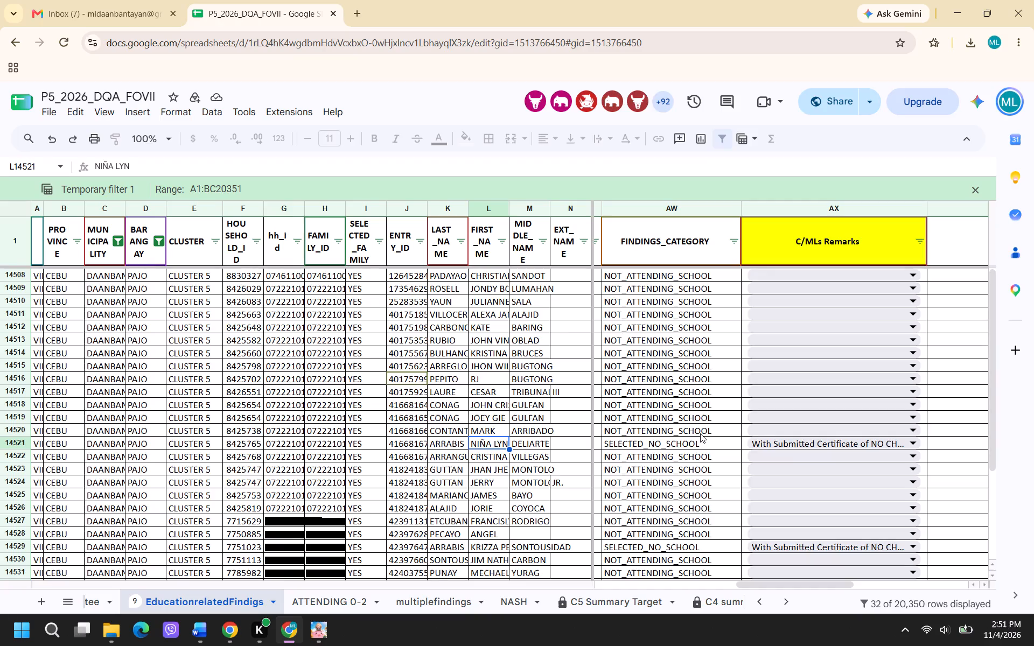
{"action": "left_click", "coordinate": [907, 441]}
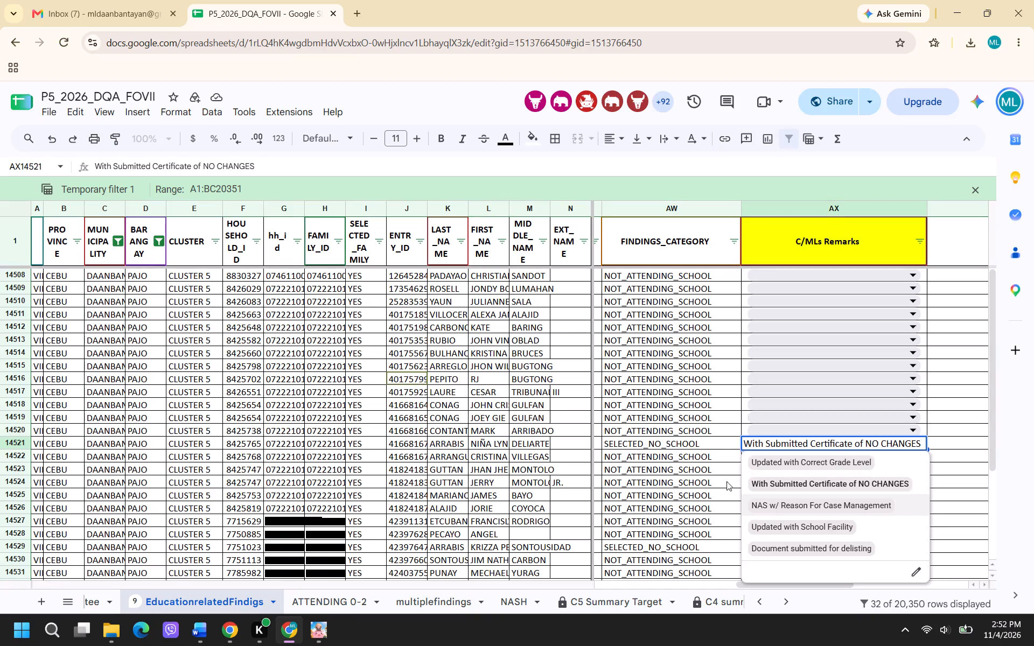
{"action": "left_click", "coordinate": [717, 443]}
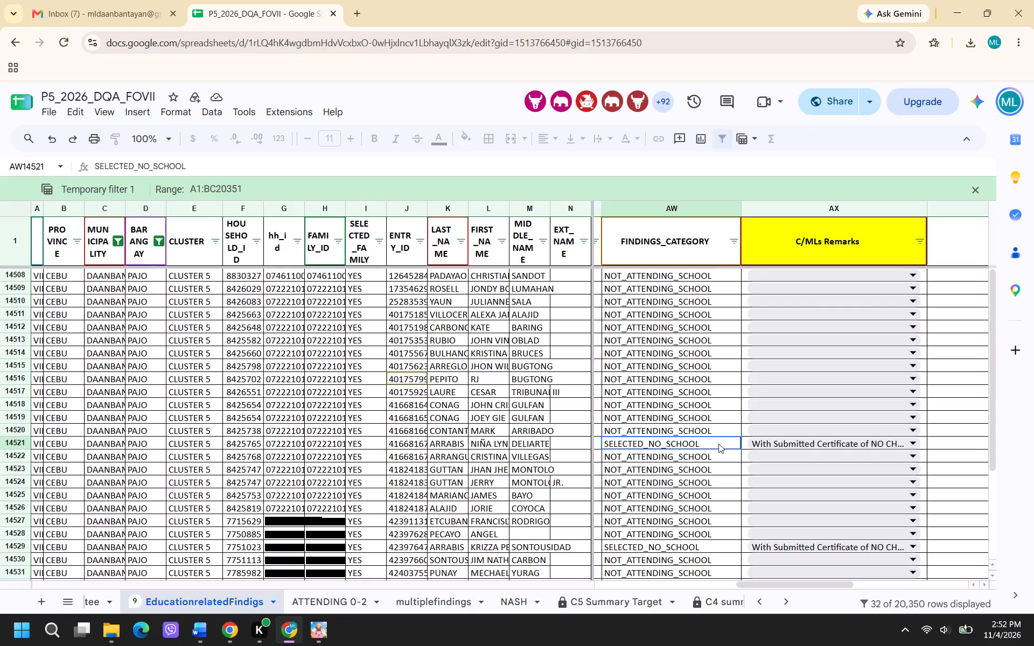
{"action": "scroll", "coordinate": [816, 377], "scroll_direction": "up", "scroll_amount": 1}
{"action": "scroll", "coordinate": [808, 385], "scroll_direction": "down", "scroll_amount": 1}
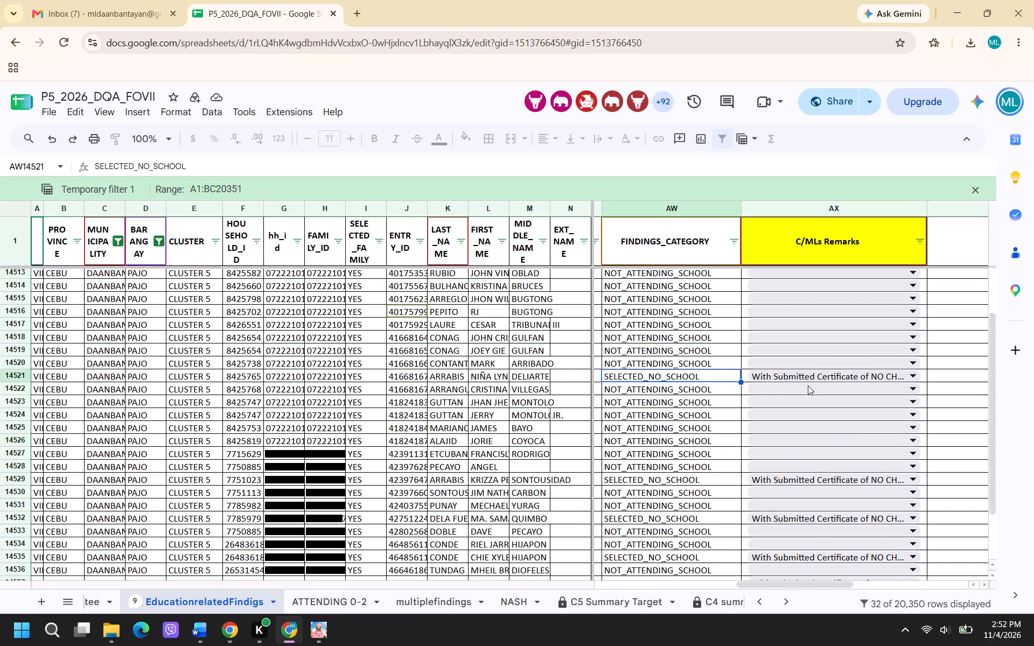
{"action": "scroll", "coordinate": [808, 388], "scroll_direction": "up", "scroll_amount": 1}
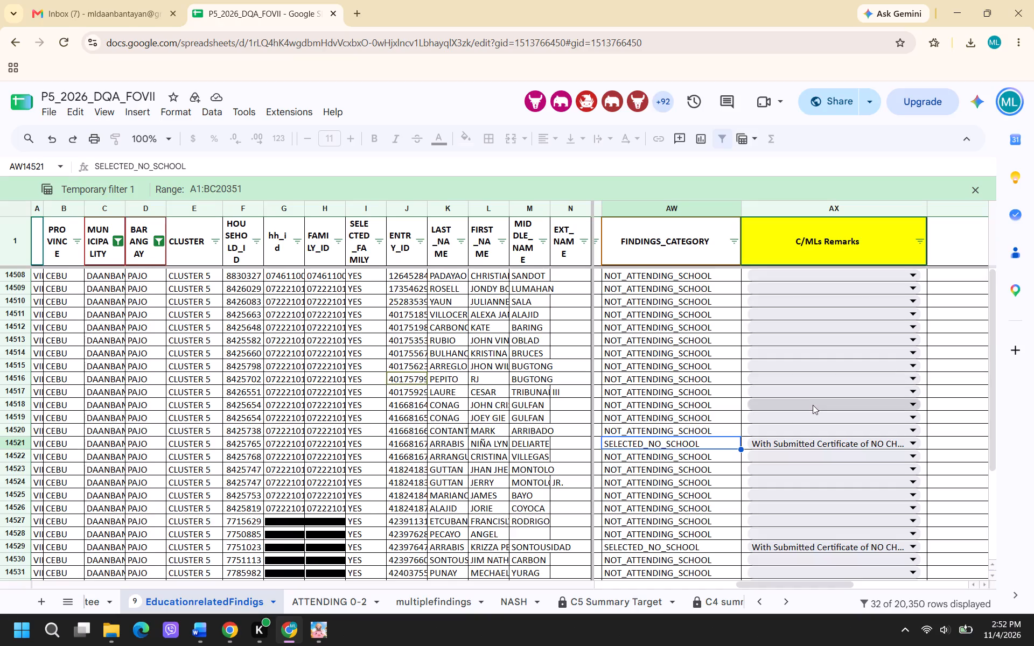
{"action": "scroll", "coordinate": [820, 408], "scroll_direction": "down", "scroll_amount": 2}
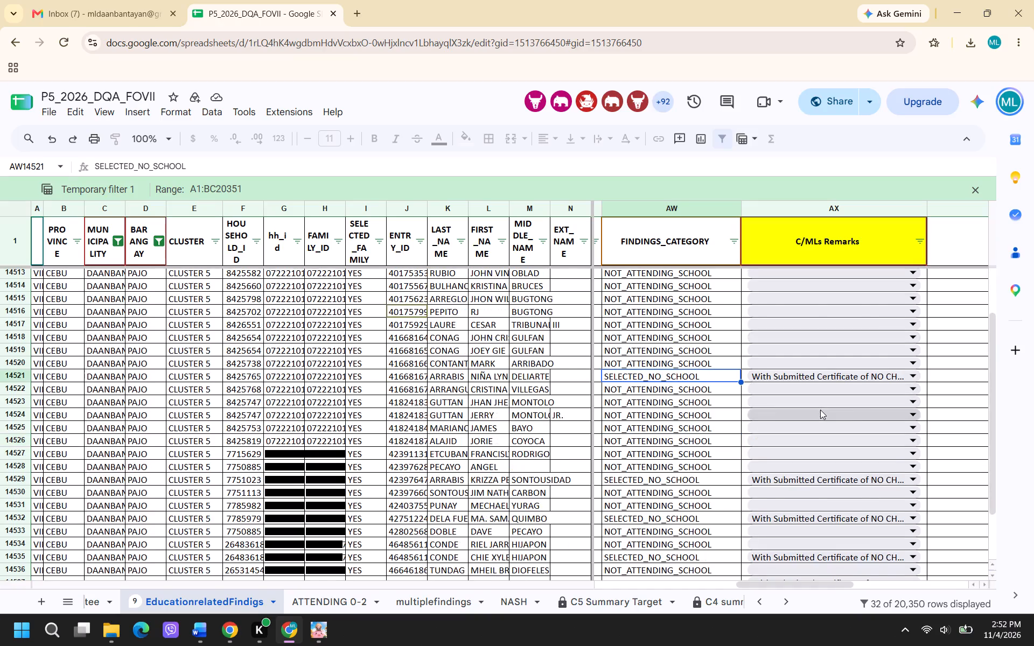
{"action": "scroll", "coordinate": [820, 410], "scroll_direction": "up", "scroll_amount": 3}
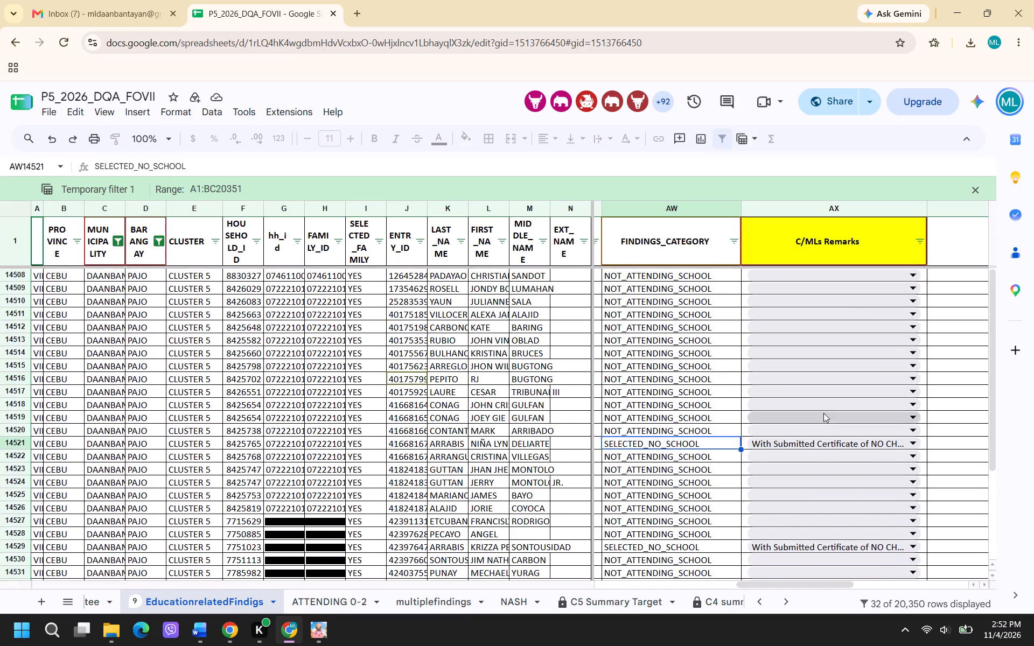
Set C/MLs Remarks in row 14508 to "With Submitted Certificate of NO CHANGES" and fill it down to row 14520.
{"action": "left_click", "coordinate": [906, 273]}
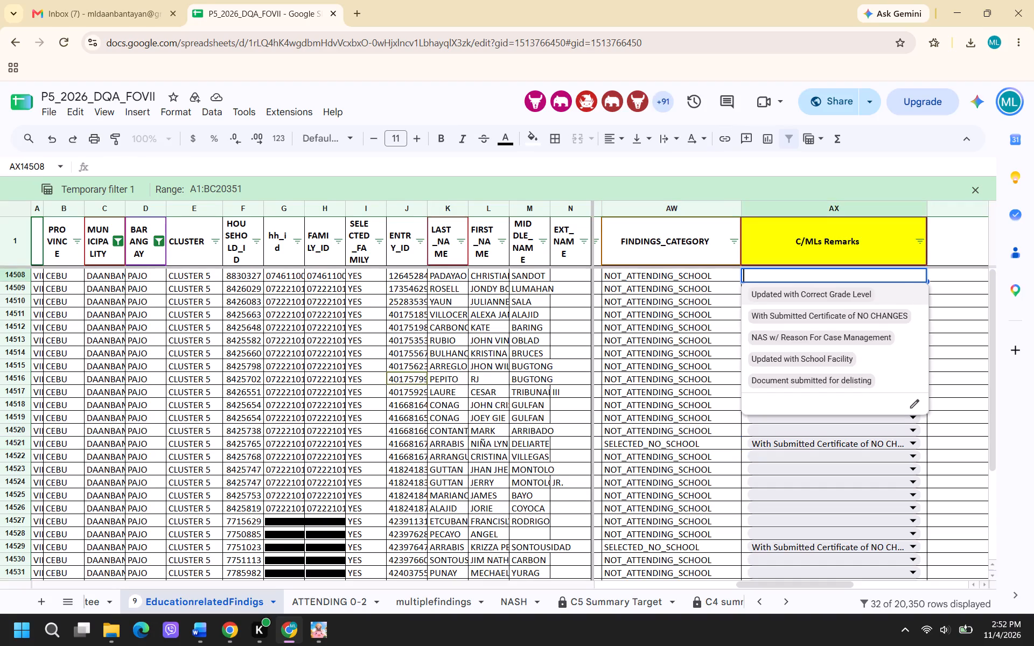
{"action": "left_click", "coordinate": [851, 319]}
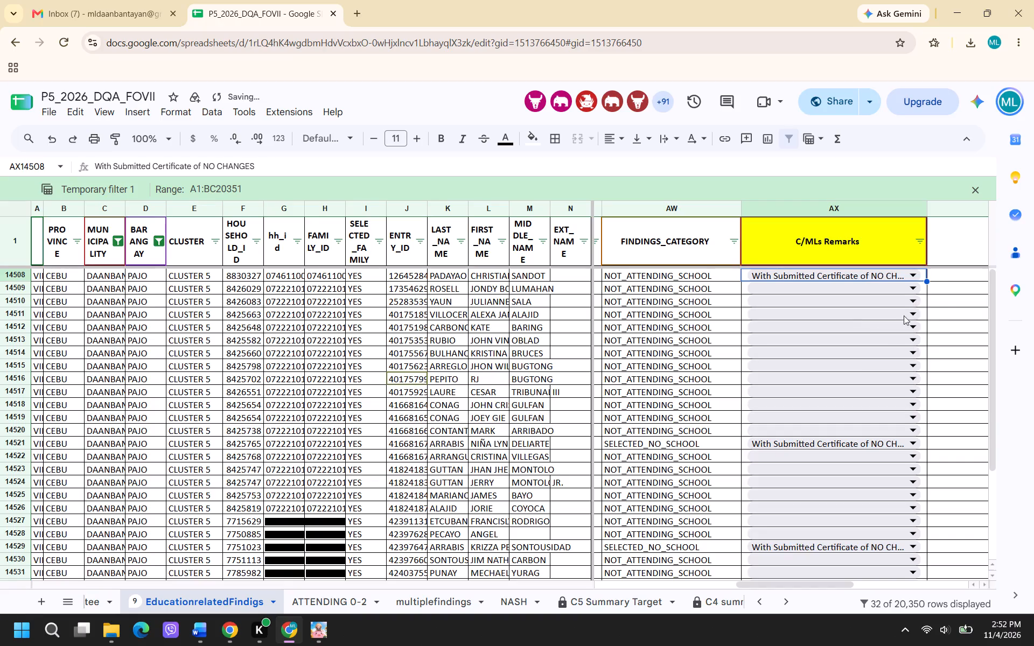
{"action": "left_click_drag", "start_coordinate": [927, 282], "coordinate": [923, 398]}
{"action": "left_click_drag", "start_coordinate": [923, 398], "coordinate": [926, 432]}
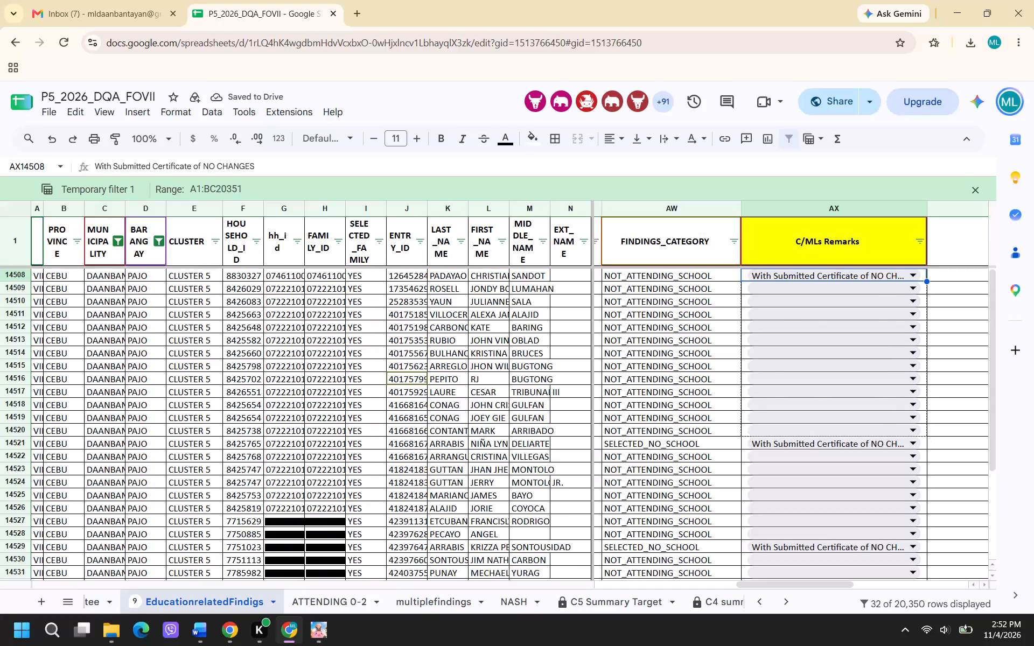
Fill "With Submitted Certificate of NO CHANGES" down the C/MLs Remarks column for the remaining Pajo rows, 14522 to 14539.
{"action": "scroll", "coordinate": [926, 430], "scroll_direction": "down", "scroll_amount": 1}
{"action": "left_click", "coordinate": [924, 377]}
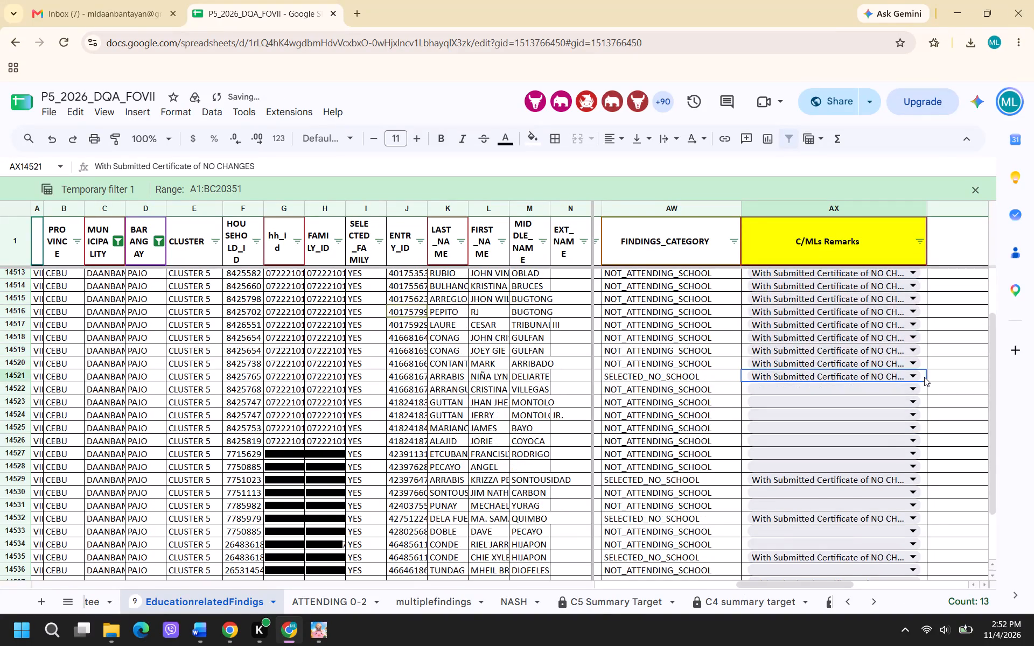
{"action": "left_click_drag", "start_coordinate": [926, 381], "coordinate": [927, 470]}
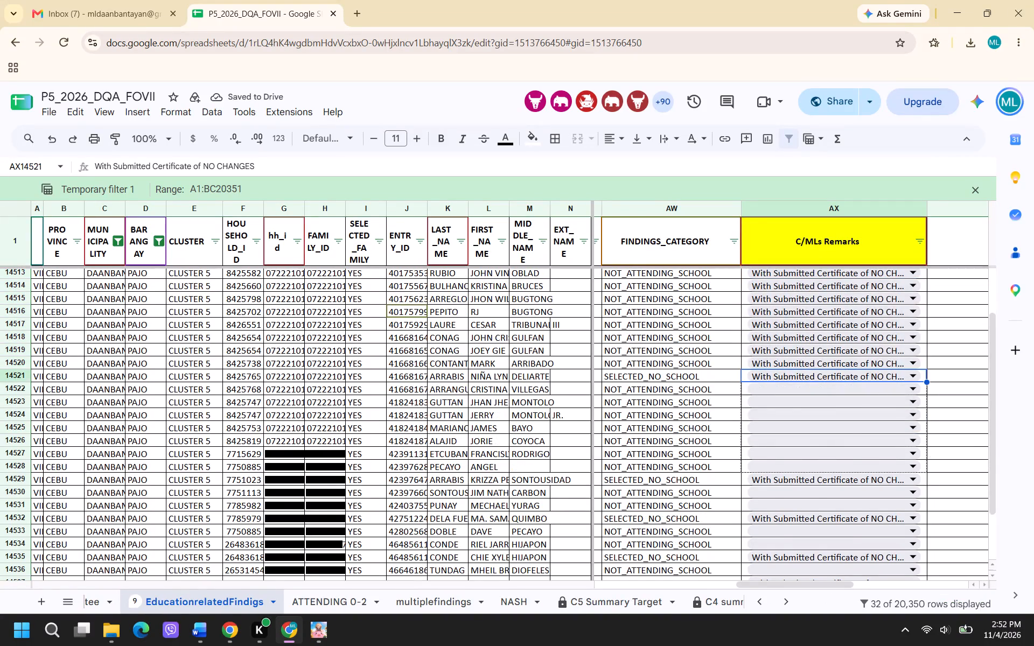
{"action": "left_click_drag", "start_coordinate": [927, 470], "coordinate": [927, 471]}
{"action": "scroll", "coordinate": [927, 466], "scroll_direction": "down", "scroll_amount": 1}
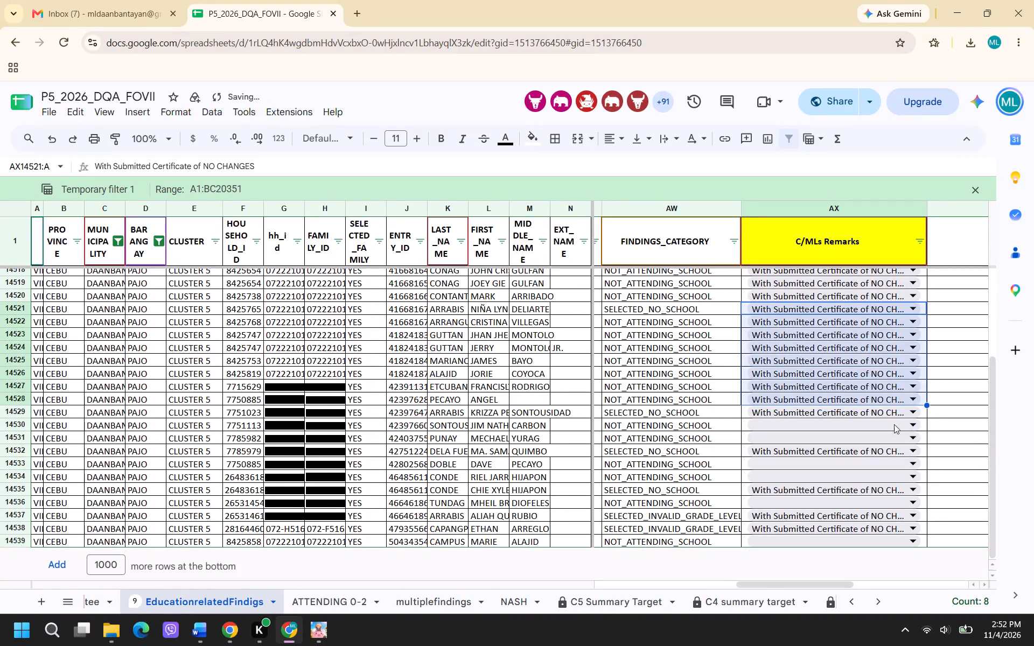
{"action": "left_click", "coordinate": [924, 414]}
{"action": "left_click_drag", "start_coordinate": [927, 417], "coordinate": [927, 431]}
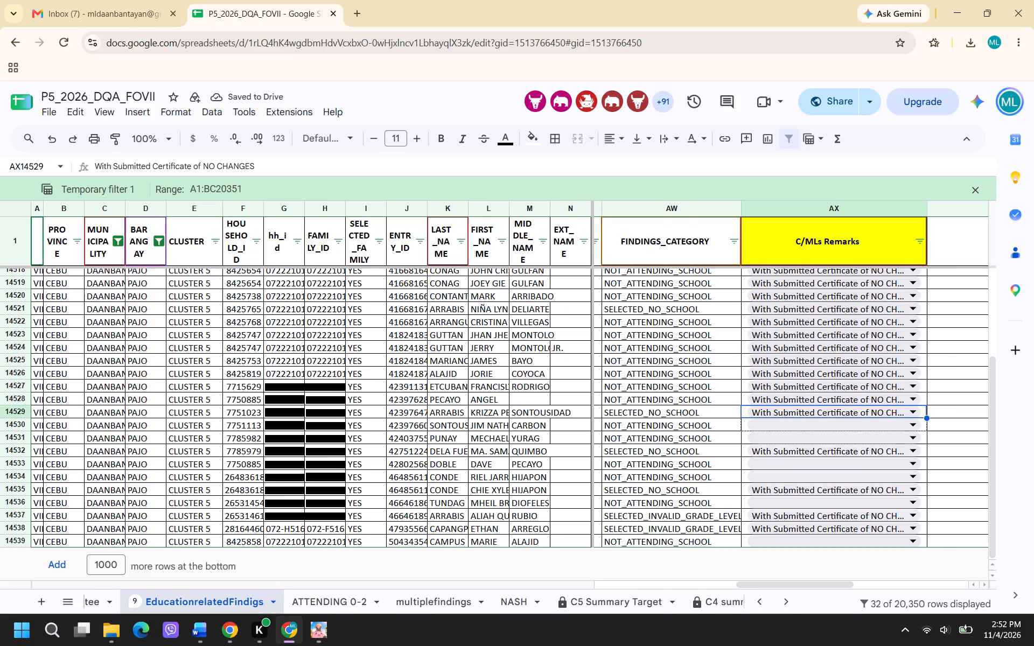
{"action": "left_click_drag", "start_coordinate": [927, 431], "coordinate": [926, 443]}
{"action": "scroll", "coordinate": [926, 444], "scroll_direction": "down", "scroll_amount": 1}
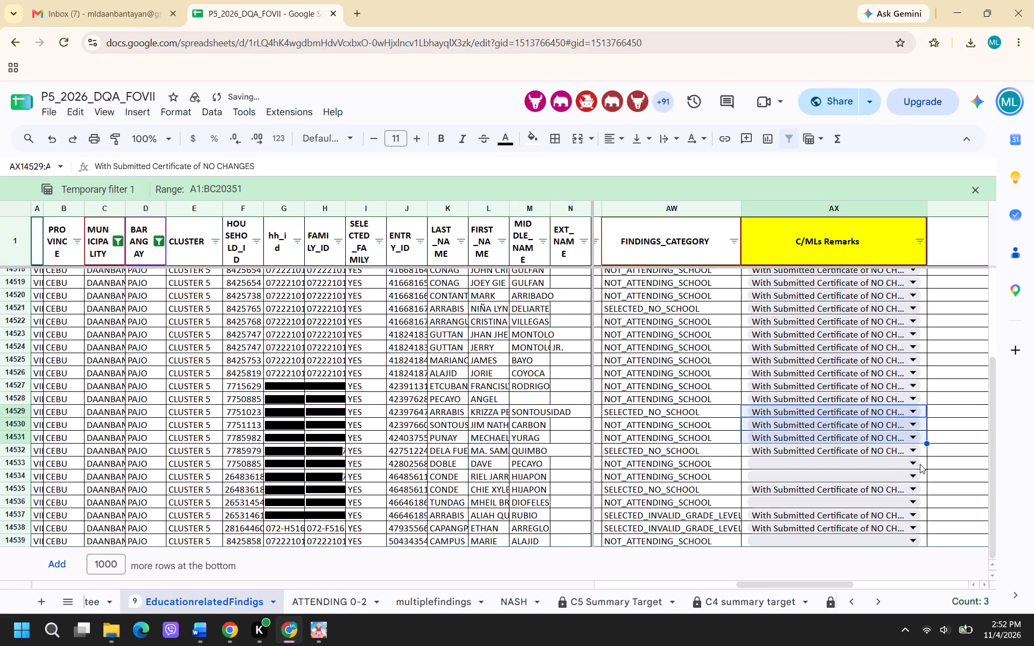
{"action": "left_click", "coordinate": [925, 451]}
{"action": "left_click_drag", "start_coordinate": [927, 457], "coordinate": [927, 488]}
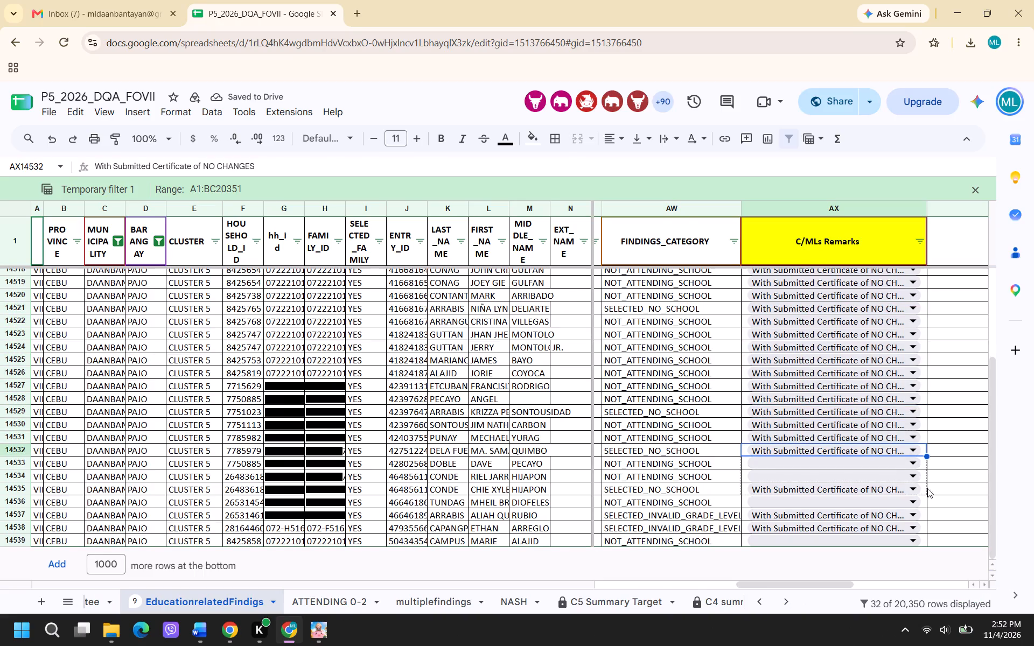
{"action": "left_click_drag", "start_coordinate": [927, 488], "coordinate": [927, 545]}
{"action": "scroll", "coordinate": [798, 495], "scroll_direction": "up", "scroll_amount": 3}
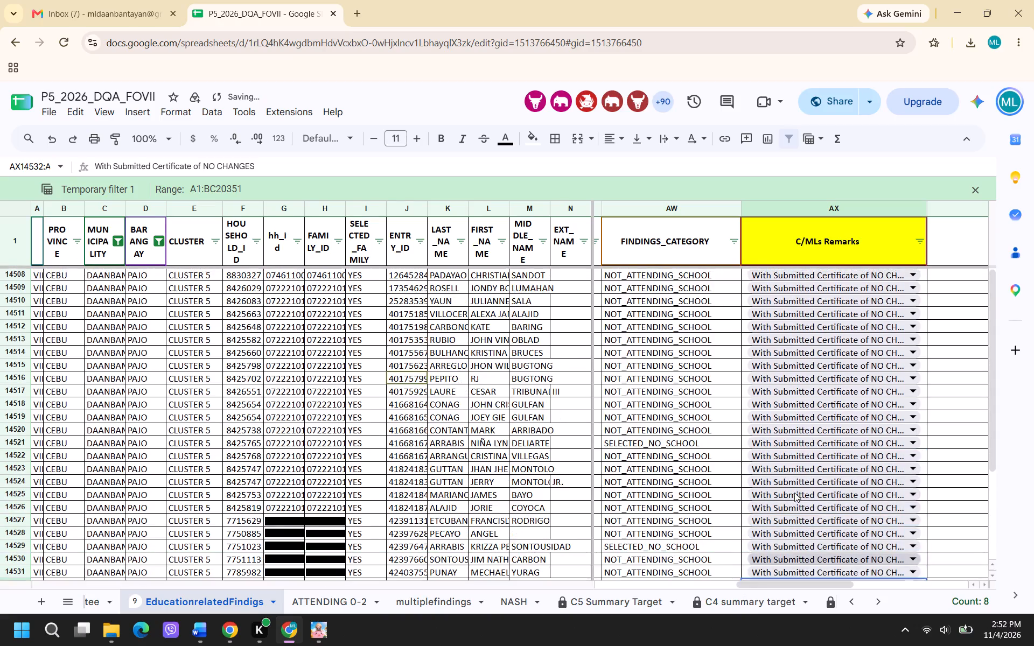
Review the filled C/MLs Remarks of the Pajo rows and compare the sheet with the validation report table in Word.
{"action": "scroll", "coordinate": [794, 492], "scroll_direction": "down", "scroll_amount": 4}
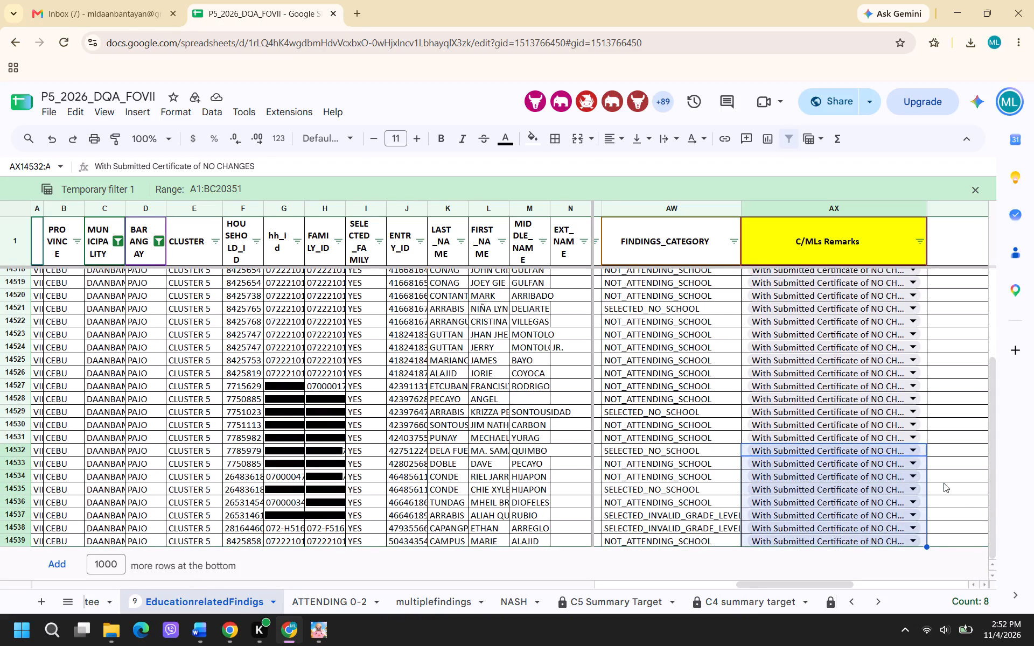
{"action": "left_click", "coordinate": [958, 478]}
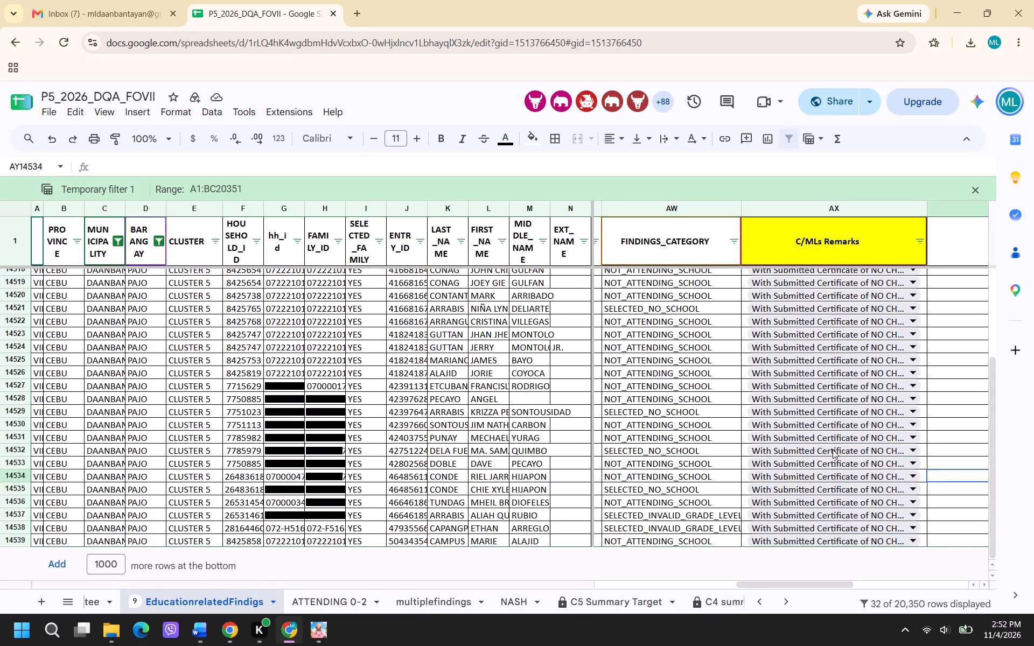
{"action": "scroll", "coordinate": [834, 447], "scroll_direction": "up", "scroll_amount": 5}
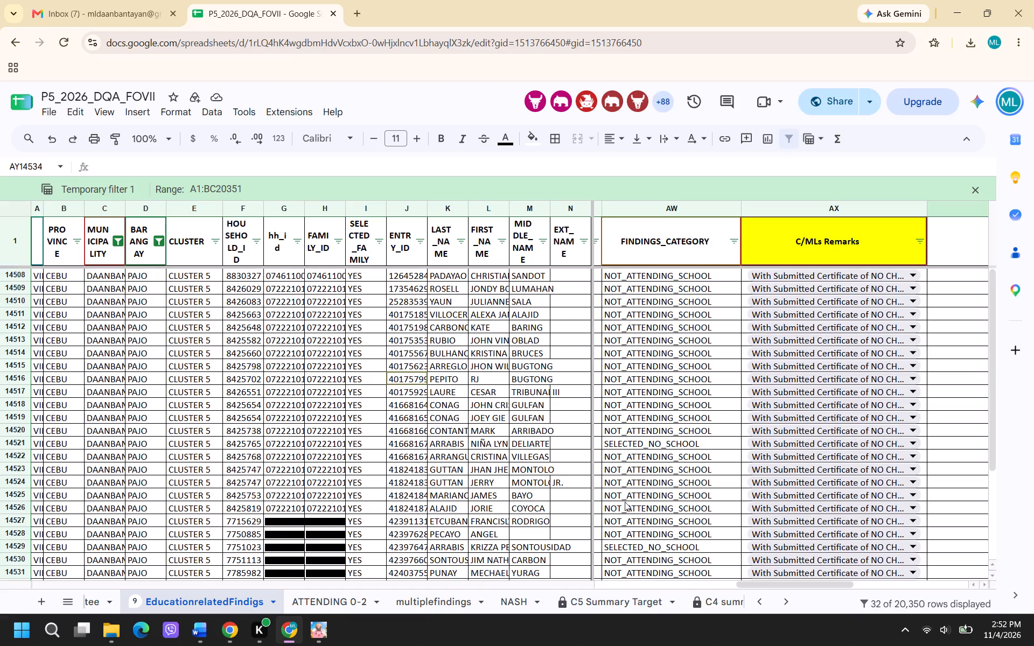
{"action": "key", "text": "alt+Tab"}
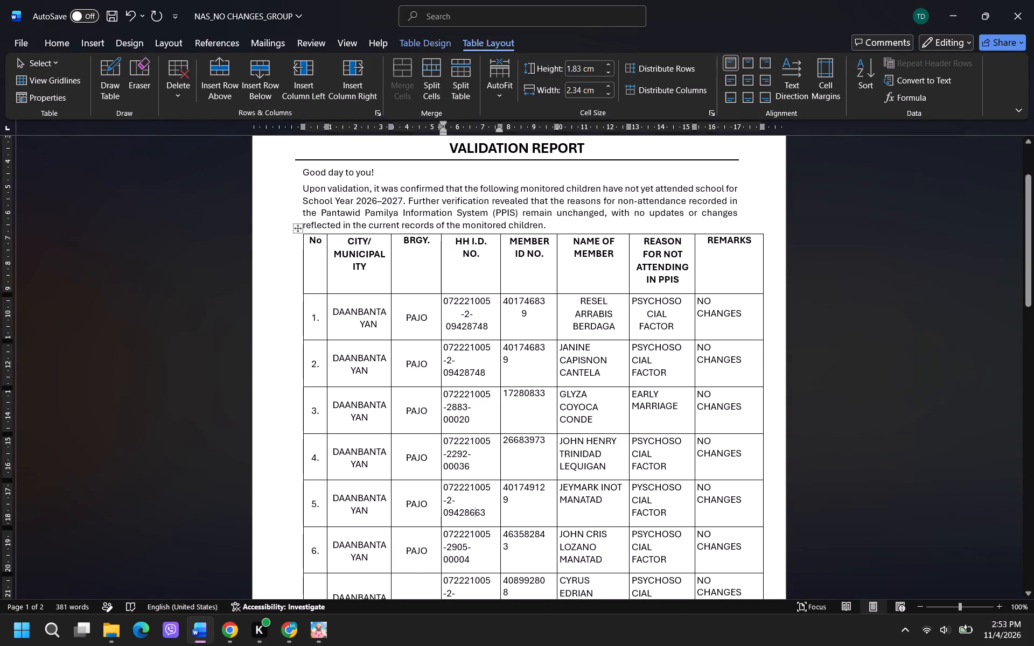
{"action": "key", "text": "alt+Tab"}
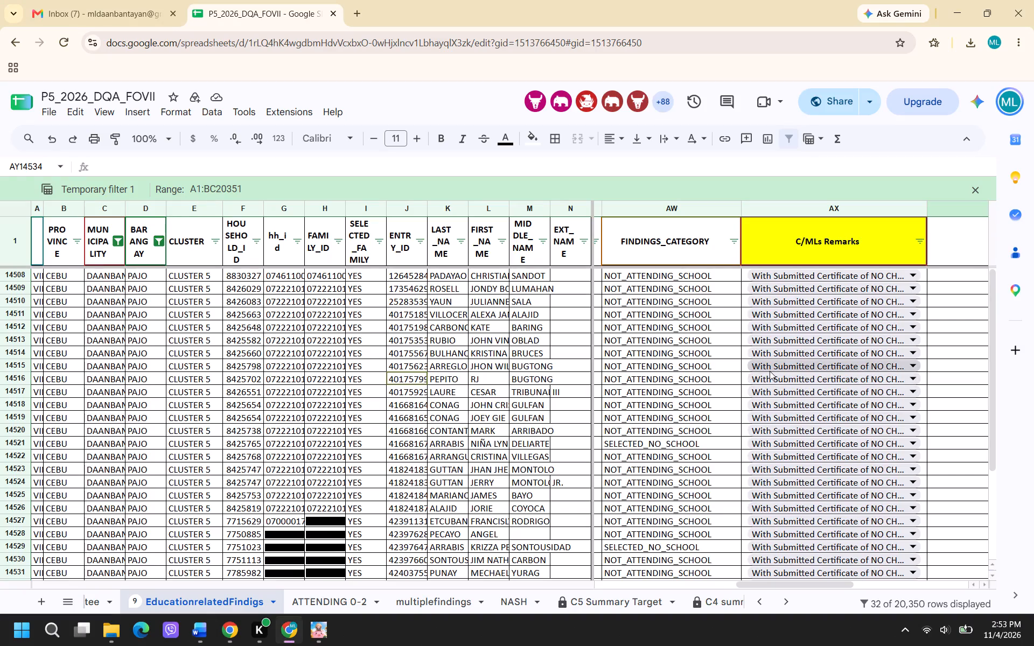
{"action": "scroll", "coordinate": [681, 392], "scroll_direction": "up", "scroll_amount": 3}
{"action": "key", "text": "alt+Tab"}
{"action": "key", "text": "alt+Tab"}
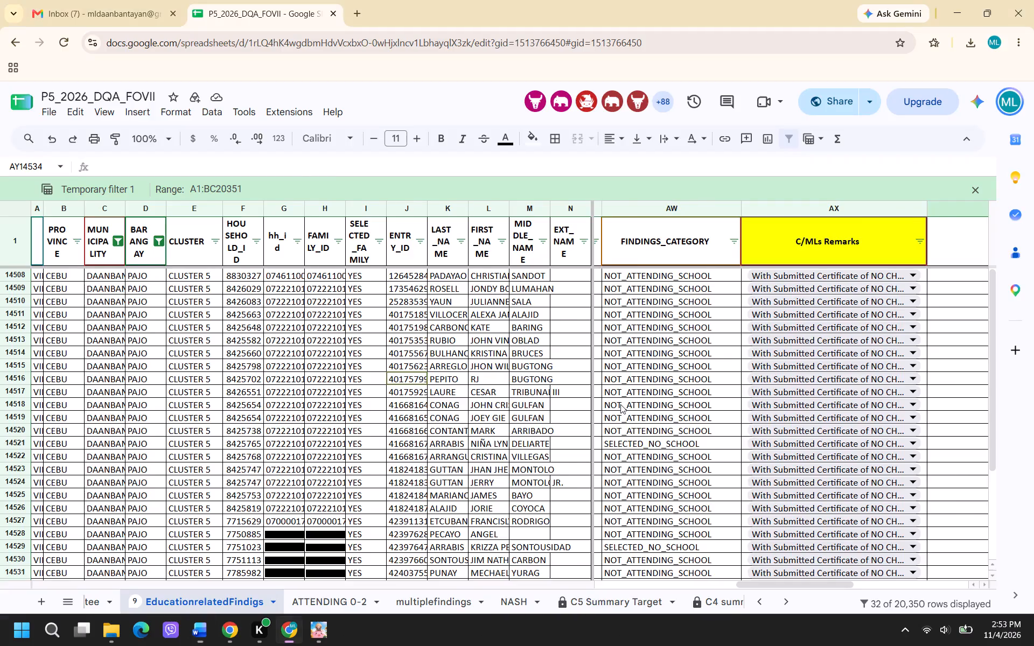
{"action": "key", "text": "alt+Tab"}
{"action": "scroll", "coordinate": [393, 353], "scroll_direction": "up", "scroll_amount": 1}
{"action": "scroll", "coordinate": [442, 361], "scroll_direction": "down", "scroll_amount": 1}
{"action": "key", "text": "alt+Tab"}
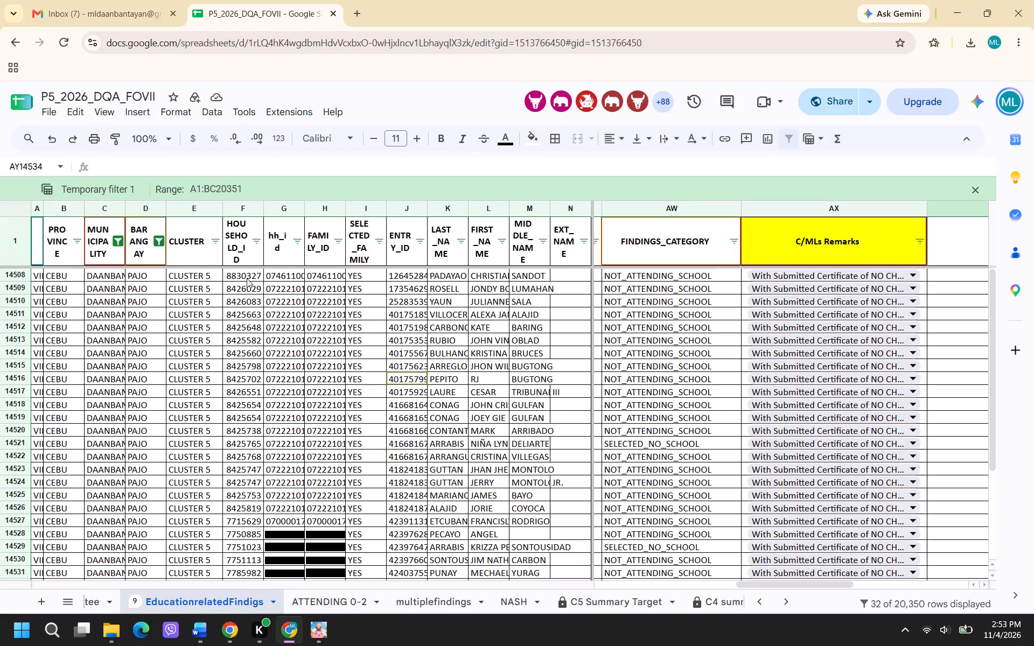
Copy the hh_id values of the first twelve Pajo rows, 14508 to 14519.
{"action": "left_click", "coordinate": [283, 276]}
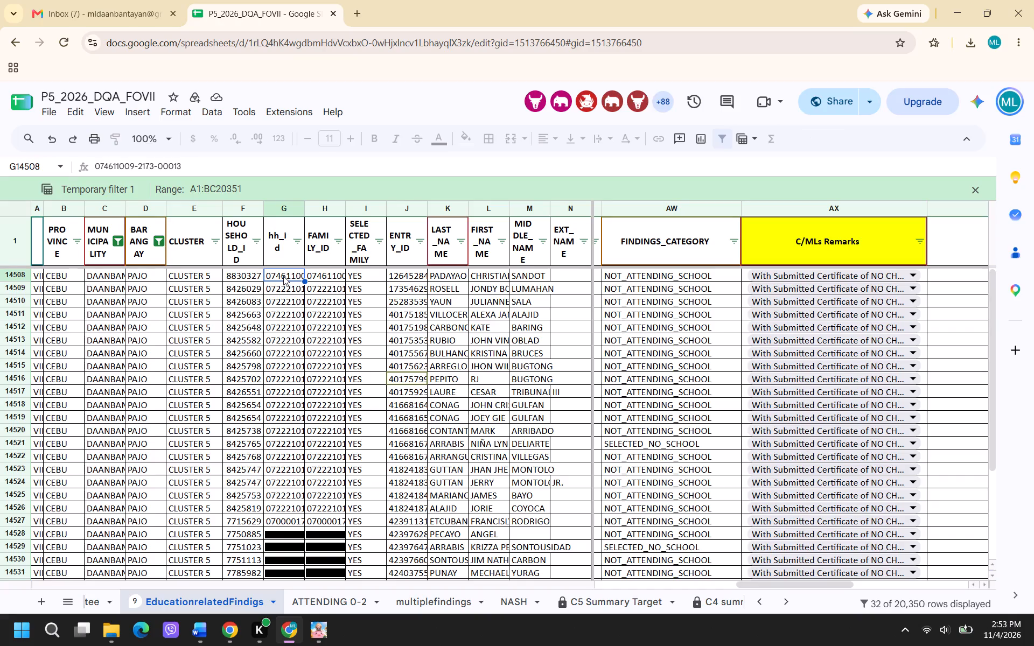
{"action": "left_click", "coordinate": [283, 290]}
{"action": "left_click_drag", "start_coordinate": [283, 275], "coordinate": [281, 333]}
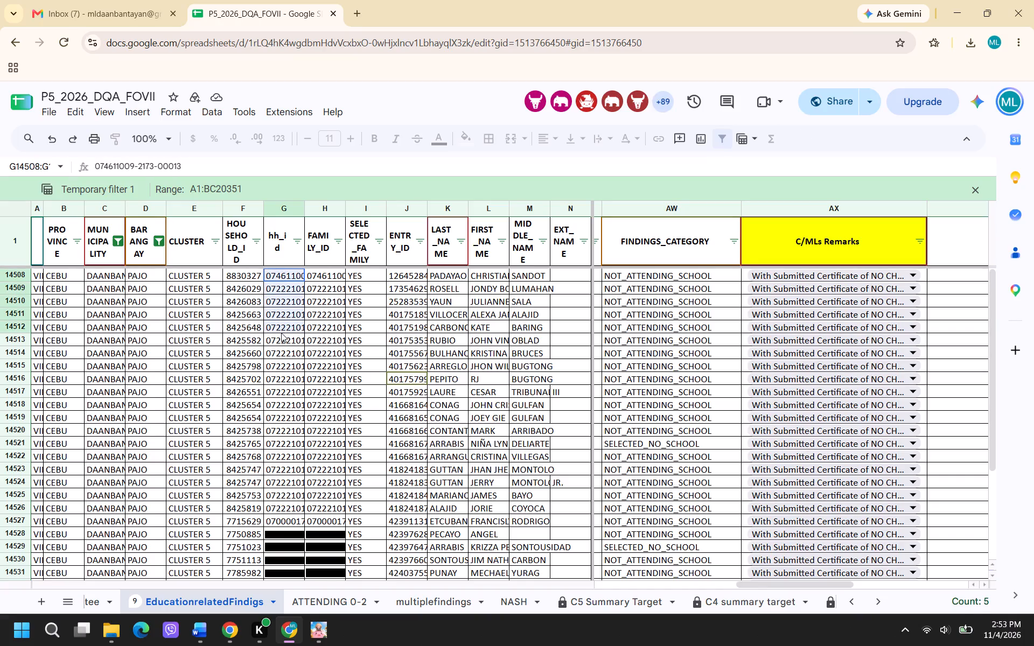
{"action": "left_click_drag", "start_coordinate": [281, 333], "coordinate": [287, 423]}
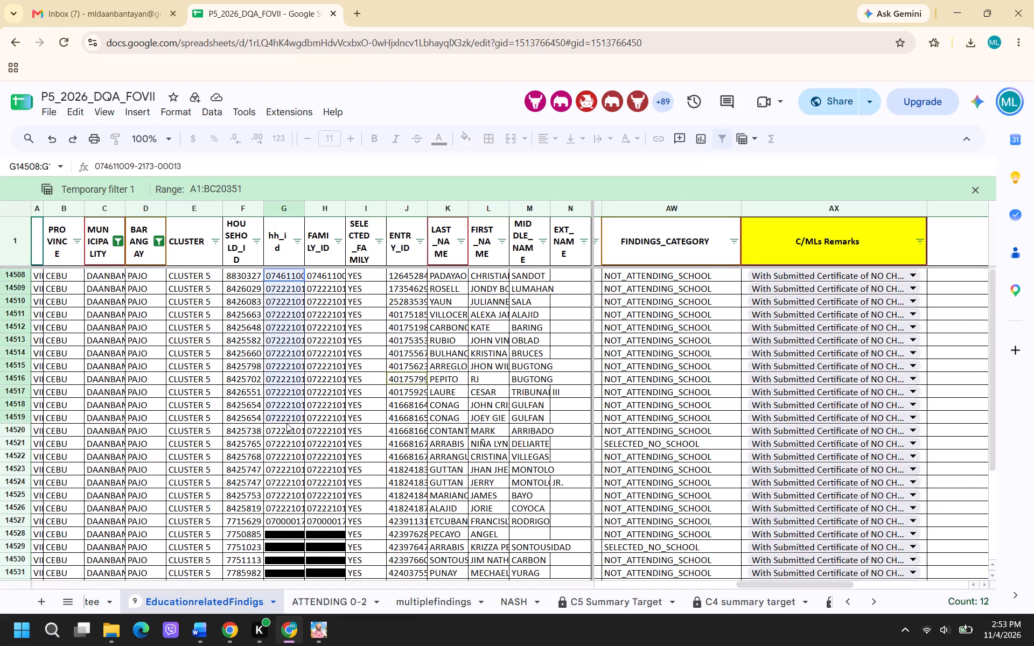
{"action": "left_click_drag", "start_coordinate": [287, 423], "coordinate": [288, 424]}
{"action": "key", "text": "ctrl+c"}
Switch to the NAS_NO CHANGES_GROUP report in Word and clear the HH I.D. NO. cells of table rows 1 to 8.
{"action": "key", "text": "alt+Tab"}
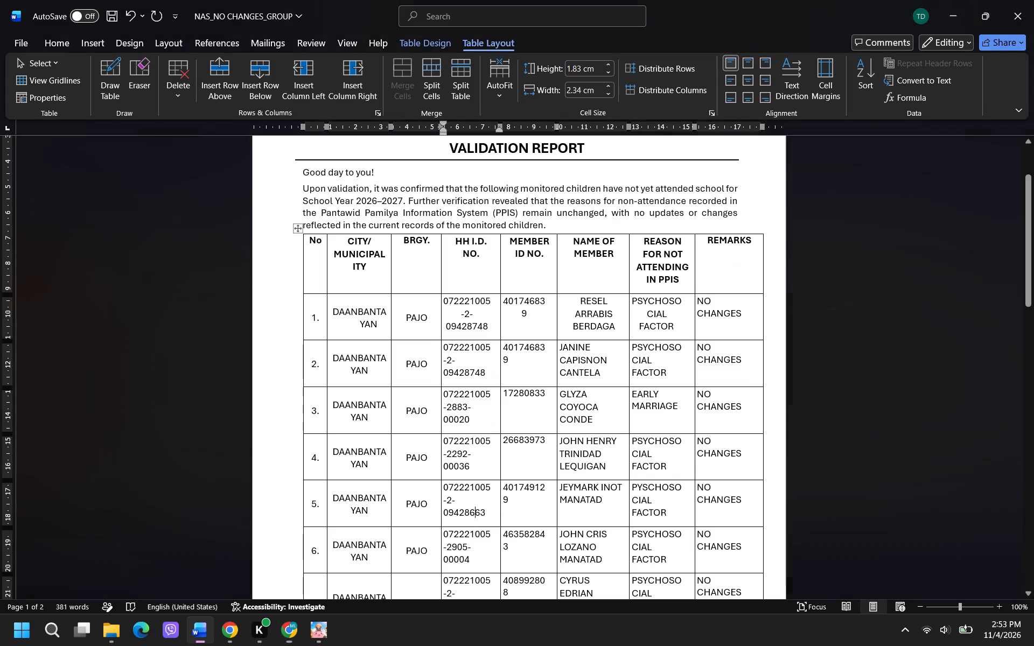
{"action": "left_click_drag", "start_coordinate": [446, 307], "coordinate": [463, 364]}
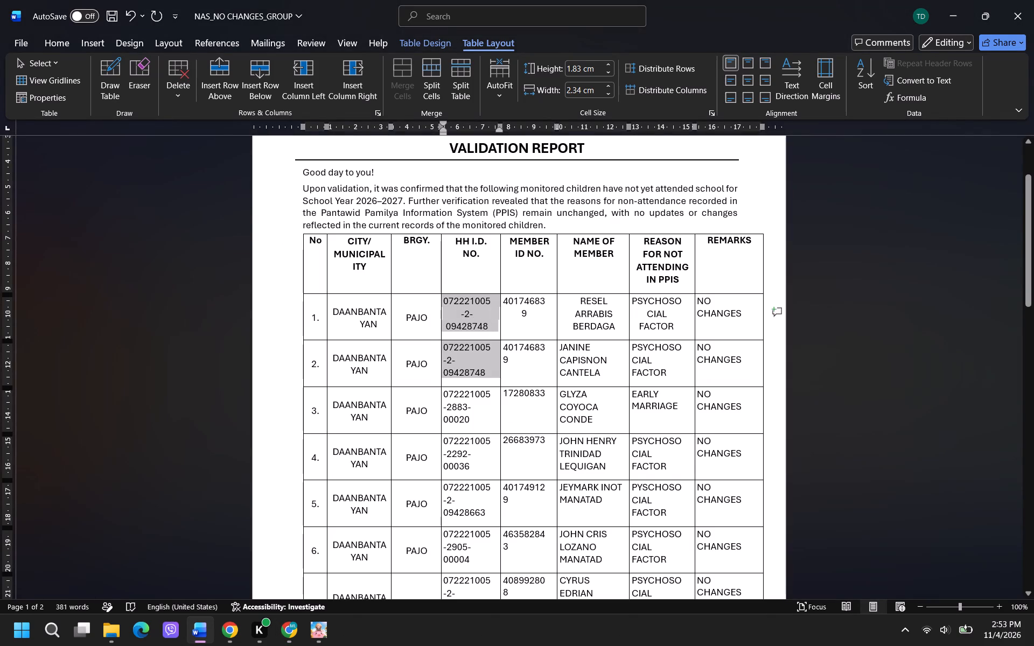
{"action": "left_click_drag", "start_coordinate": [463, 364], "coordinate": [465, 437]}
{"action": "scroll", "coordinate": [465, 368], "scroll_direction": "down", "scroll_amount": 3}
{"action": "scroll", "coordinate": [465, 437], "scroll_direction": "down", "scroll_amount": 4}
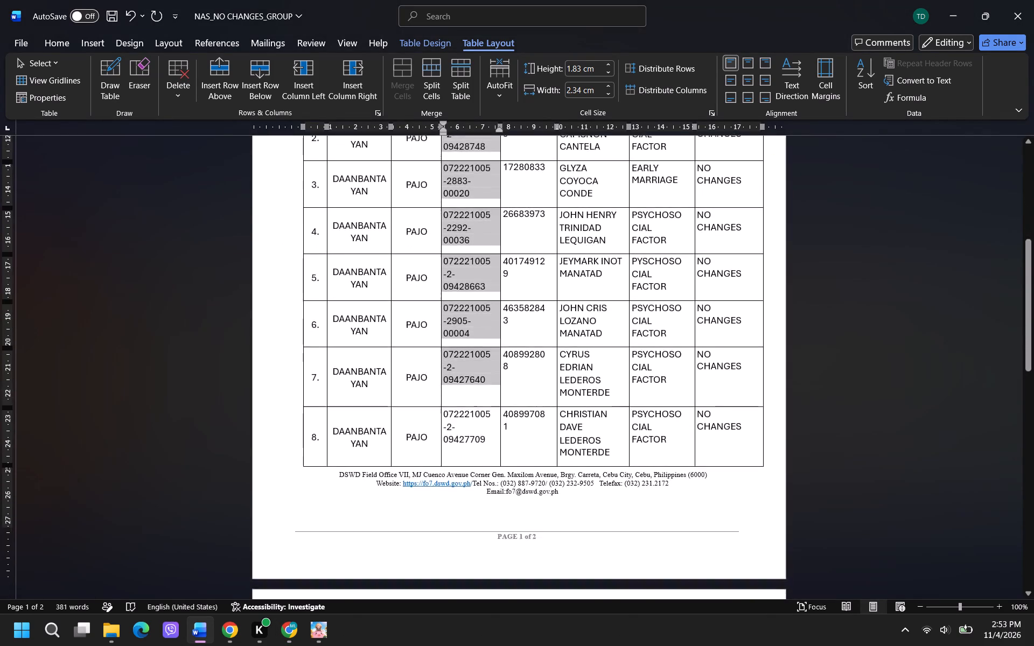
{"action": "left_click_drag", "start_coordinate": [465, 437], "coordinate": [478, 305]}
{"action": "scroll", "coordinate": [465, 437], "scroll_direction": "down", "scroll_amount": 4}
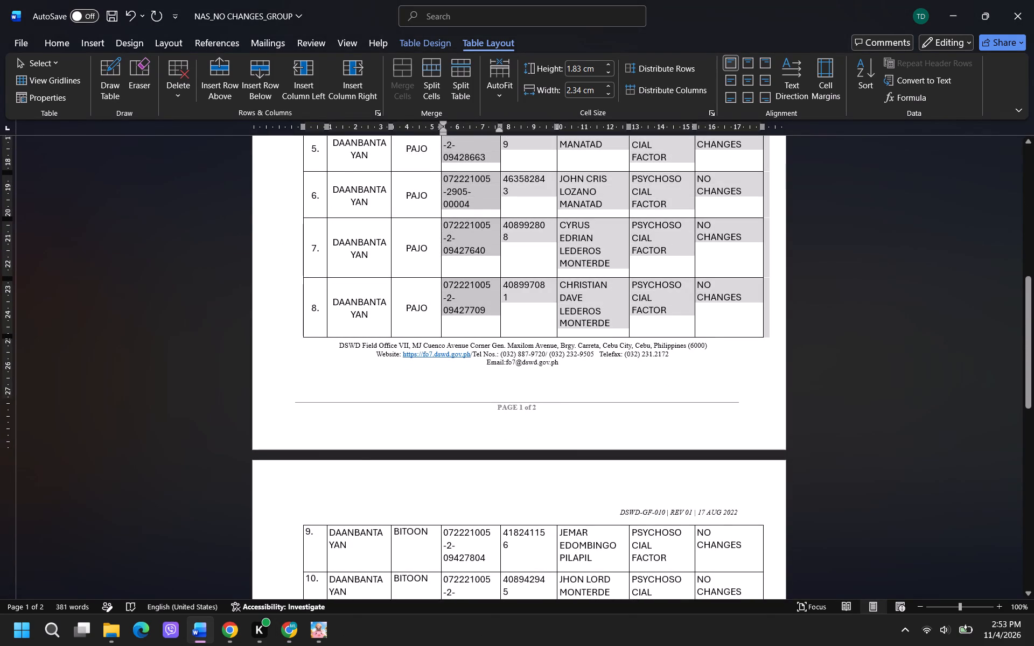
{"action": "left_click_drag", "start_coordinate": [478, 305], "coordinate": [479, 304]}
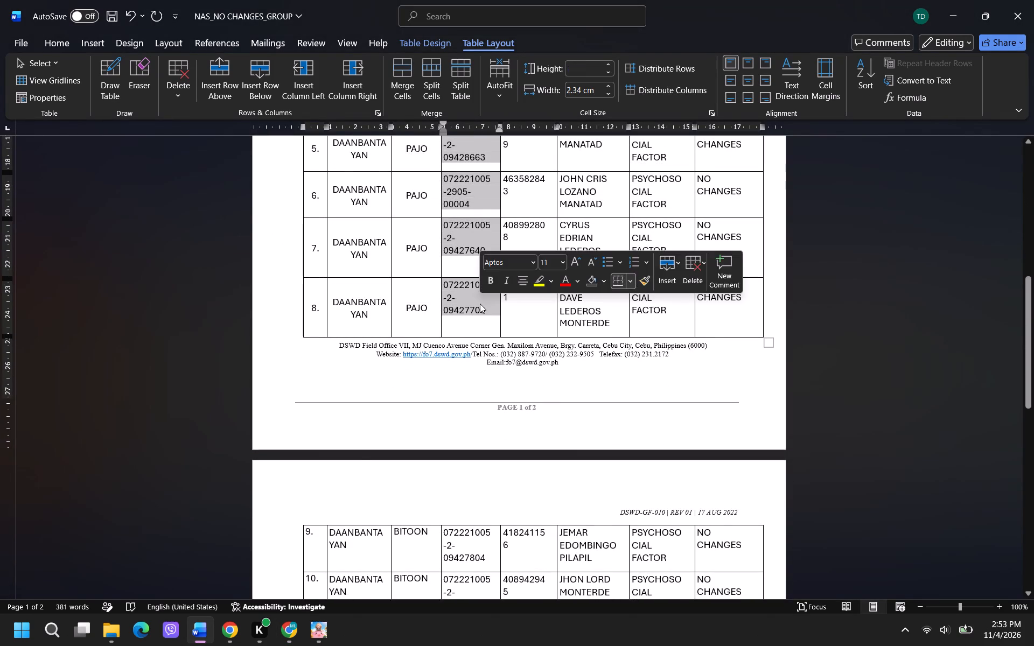
{"action": "scroll", "coordinate": [480, 304], "scroll_direction": "up", "scroll_amount": 6}
{"action": "left_click", "coordinate": [476, 315]}
{"action": "scroll", "coordinate": [486, 283], "scroll_direction": "up", "scroll_amount": 4}
{"action": "left_click_drag", "start_coordinate": [456, 281], "coordinate": [464, 395]}
{"action": "scroll", "coordinate": [464, 324], "scroll_direction": "down", "scroll_amount": 7}
{"action": "key", "text": "Delete"}
Clear the HH I.D. NO. cells of table rows 9 to 12 on the report's second page.
{"action": "scroll", "coordinate": [464, 381], "scroll_direction": "down", "scroll_amount": 9}
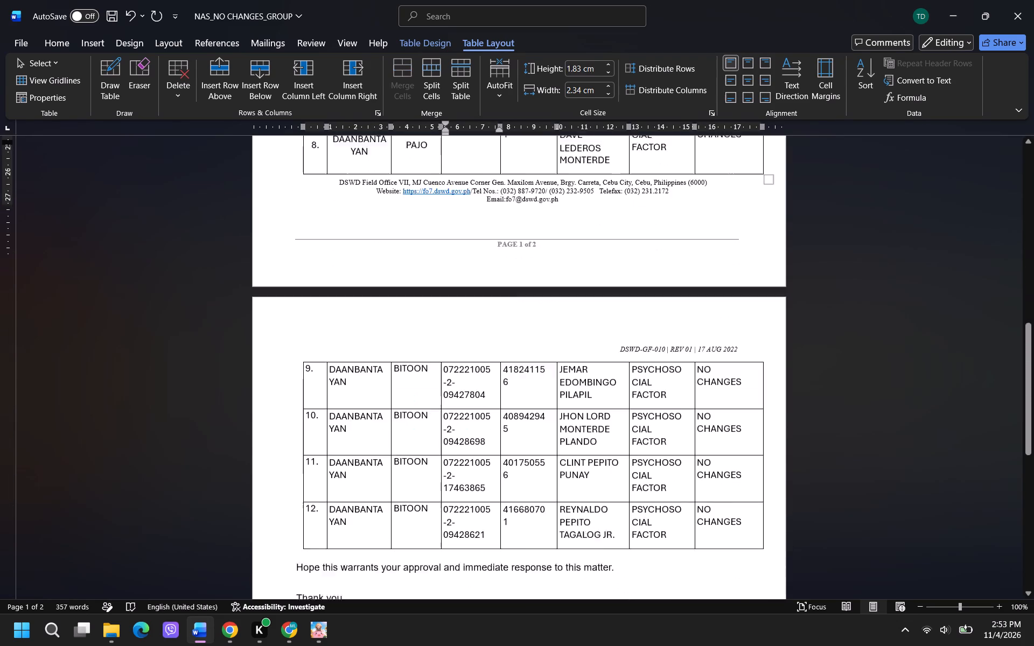
{"action": "scroll", "coordinate": [466, 399], "scroll_direction": "down", "scroll_amount": 4}
{"action": "left_click_drag", "start_coordinate": [457, 229], "coordinate": [465, 338]}
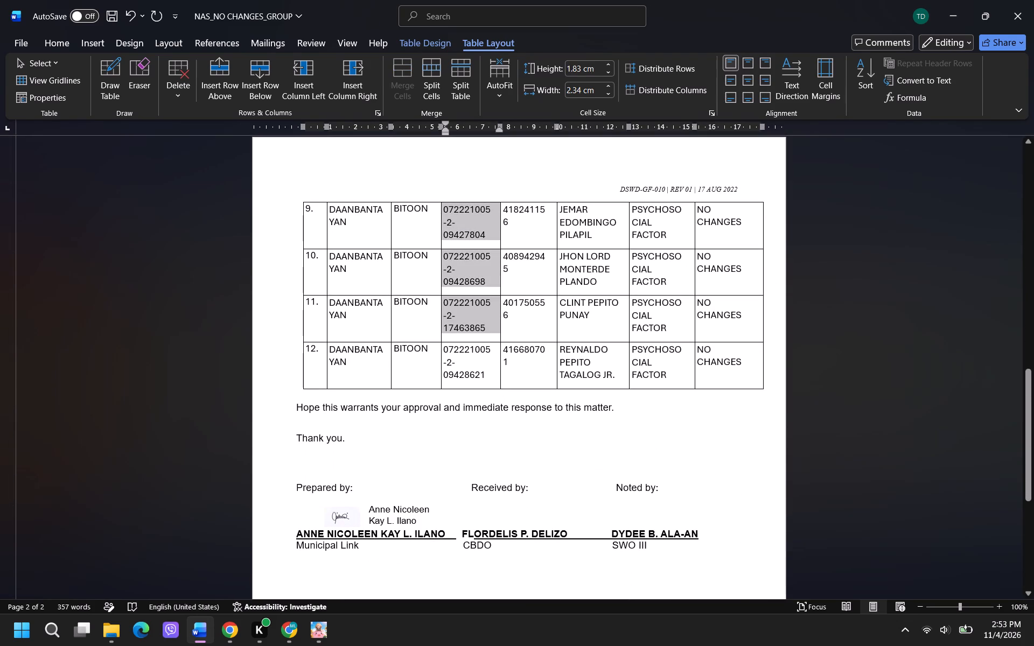
{"action": "left_click_drag", "start_coordinate": [465, 338], "coordinate": [465, 361]}
{"action": "key", "text": "Delete"}
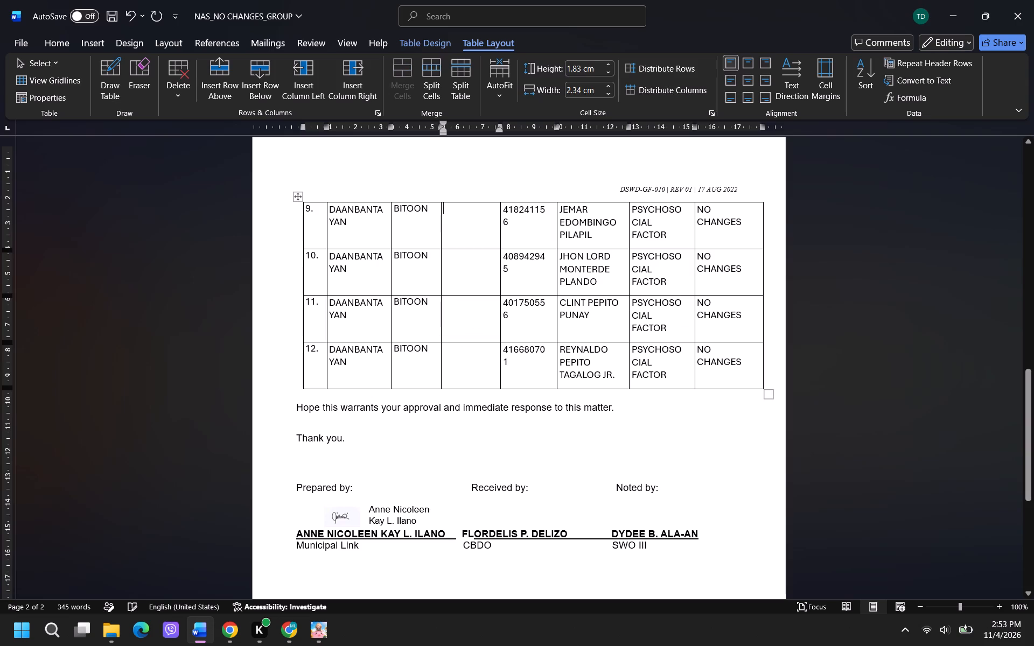
Delete the digital signature text and signature image under "Prepared by:" and add a blank line above the signatory names.
{"action": "left_click", "coordinate": [391, 519]}
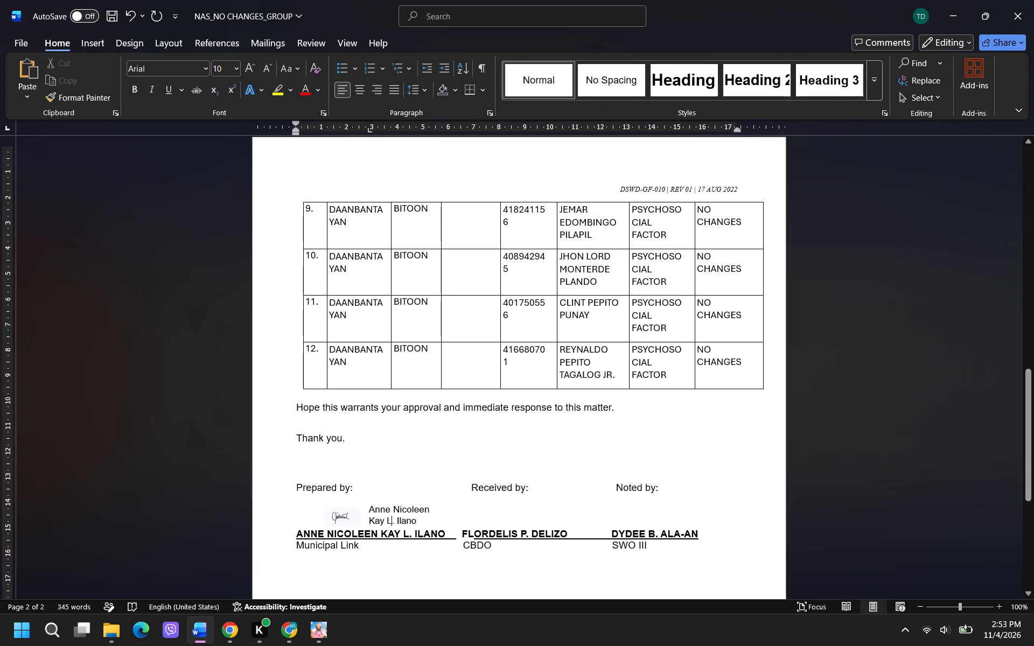
{"action": "left_click_drag", "start_coordinate": [423, 516], "coordinate": [373, 507]}
{"action": "key", "text": "Delete"}
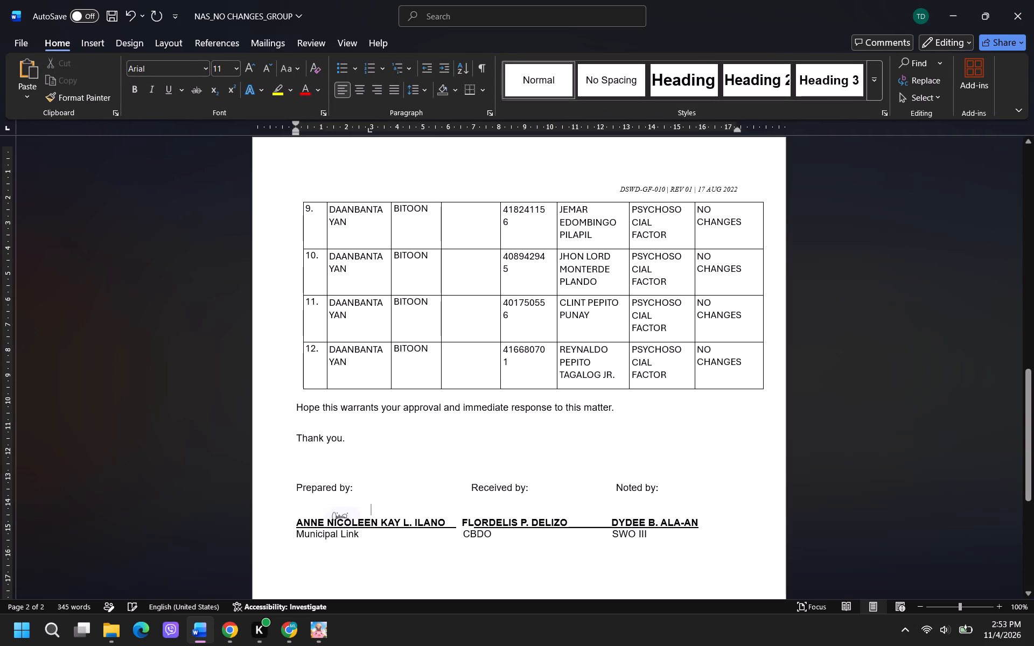
{"action": "left_click", "coordinate": [338, 510]}
{"action": "left_click", "coordinate": [339, 515]}
{"action": "key", "text": "Delete"}
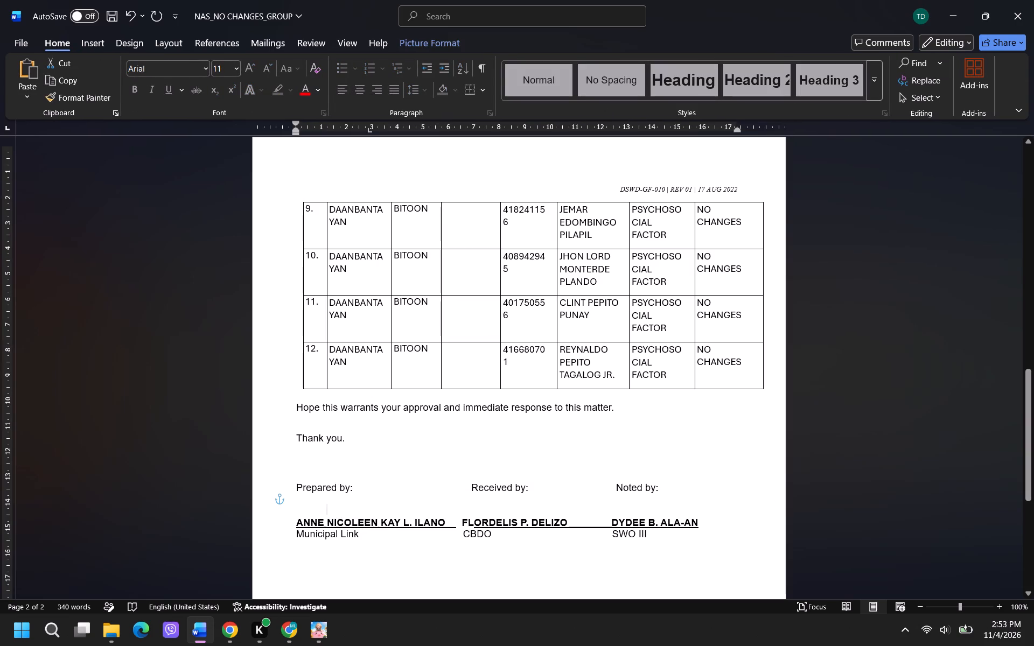
{"action": "key", "text": "Return"}
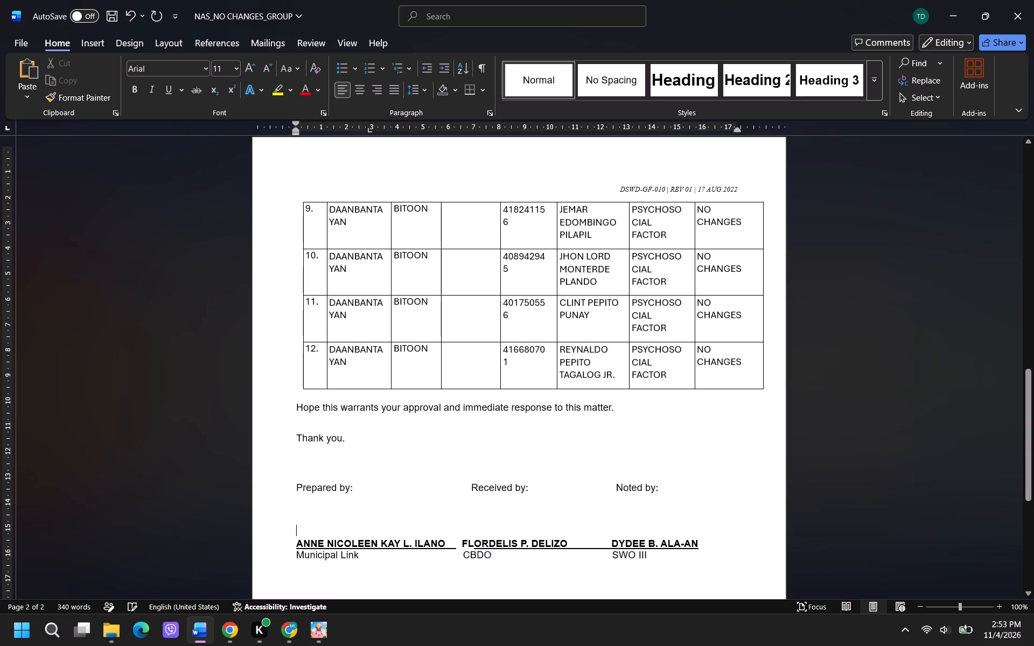
Replace the preparer's name above "Municipal Link" with the new Municipal Link's name in capitals.
{"action": "left_click", "coordinate": [443, 542]}
{"action": "key", "text": "BackSpace"}
{"action": "key", "text": "BackSpace"}
{"action": "key", "text": "BackSpace"}
{"action": "key", "text": "BackSpace"}
{"action": "key", "text": "BackSpace"}
{"action": "key", "text": "BackSpace"}
{"action": "key", "text": "BackSpace"}
{"action": "key", "text": "BackSpace"}
{"action": "key", "text": "BackSpace"}
{"action": "key", "text": "BackSpace"}
{"action": "key", "text": "BackSpace"}
{"action": "key", "text": "BackSpace"}
{"action": "key", "text": "BackSpace"}
{"action": "key", "text": "BackSpace"}
{"action": "key", "text": "BackSpace"}
{"action": "key", "text": "BackSpace"}
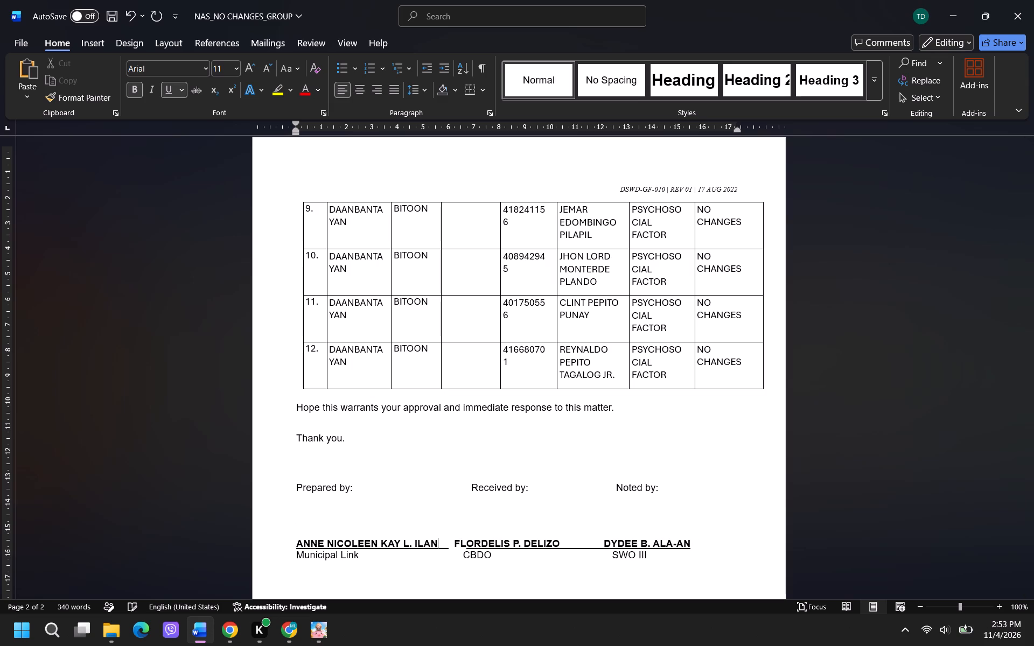
{"action": "key", "text": "BackSpace"}
{"action": "key", "text": "BackSpace"}
{"action": "key", "text": "BackSpace"}
{"action": "key", "text": "BackSpace"}
{"action": "key", "text": "BackSpace"}
{"action": "key", "text": "BackSpace"}
{"action": "key", "text": "BackSpace"}
{"action": "key", "text": "BackSpace"}
{"action": "key", "text": "BackSpace"}
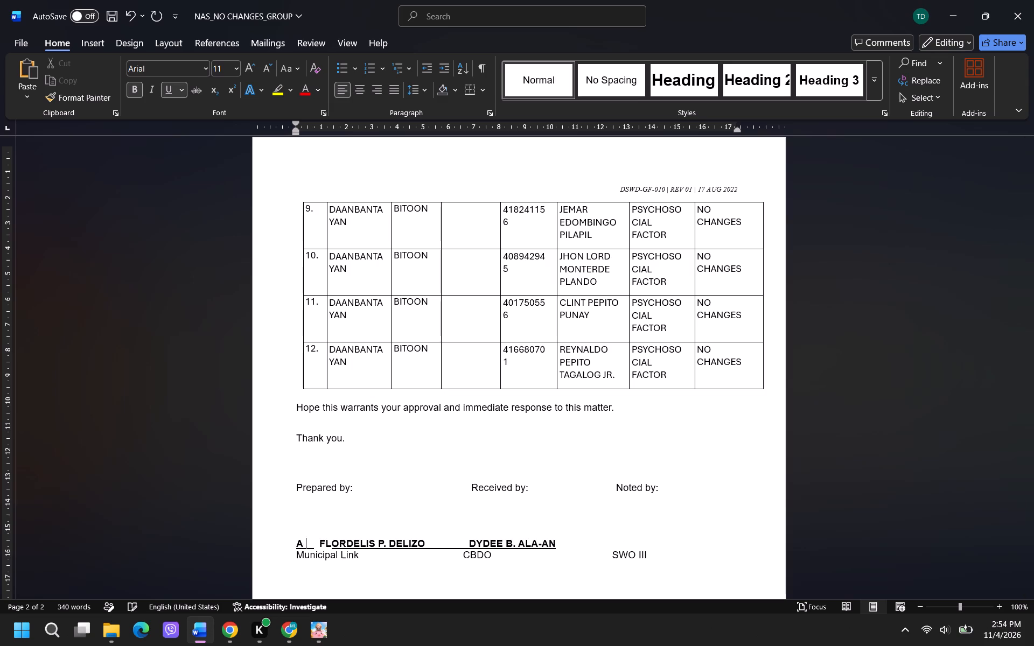
{"action": "key", "text": "BackSpace"}
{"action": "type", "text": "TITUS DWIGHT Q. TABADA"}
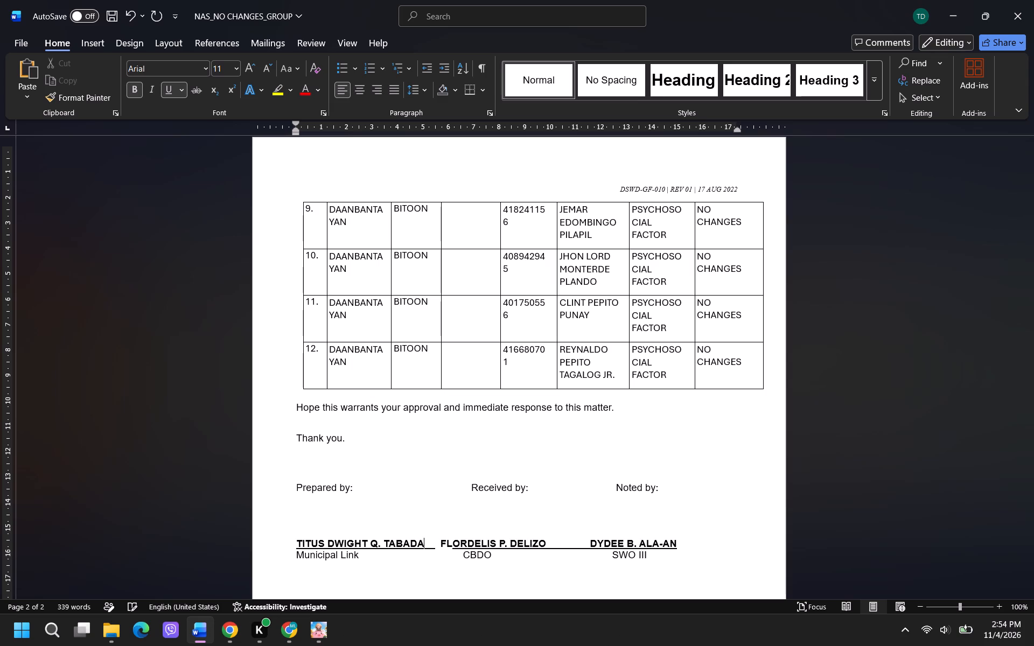
Replace the underlined gap after the preparer's name with a non-underlined tab, aligning the receiver's name with "CBDO".
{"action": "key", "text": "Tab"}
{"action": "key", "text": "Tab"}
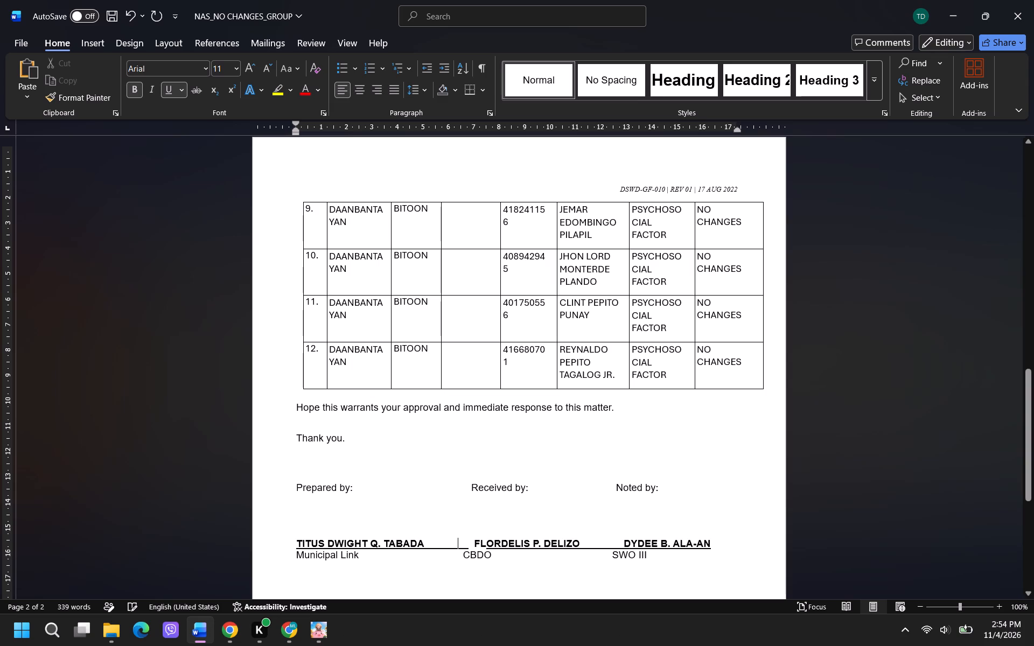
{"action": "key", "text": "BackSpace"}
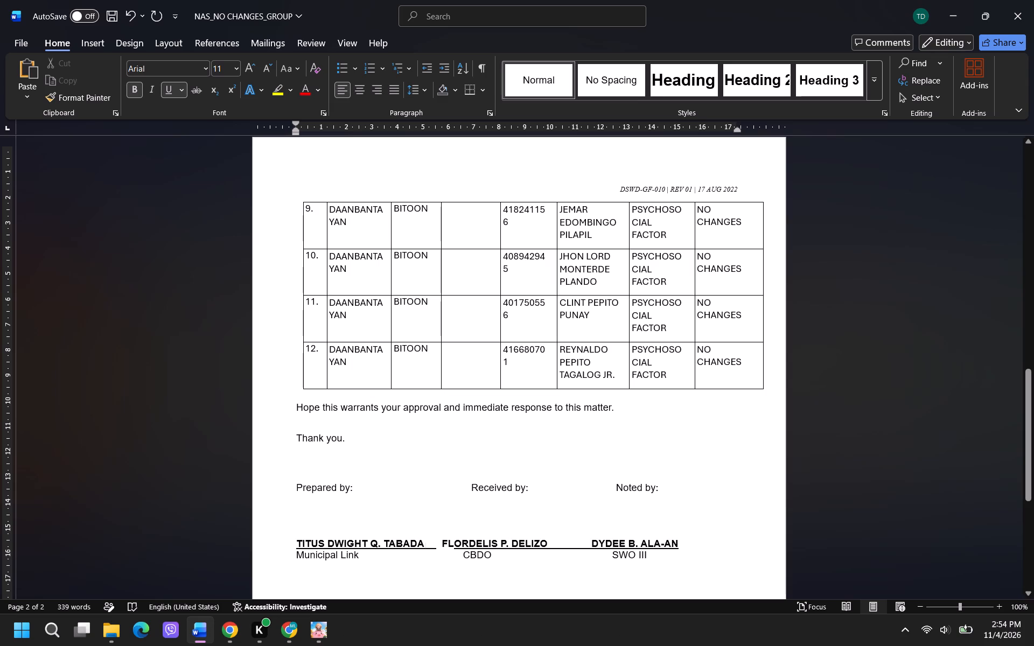
{"action": "left_click", "coordinate": [435, 540]}
{"action": "key", "text": "BackSpace"}
{"action": "key", "text": "BackSpace"}
{"action": "key", "text": "BackSpace"}
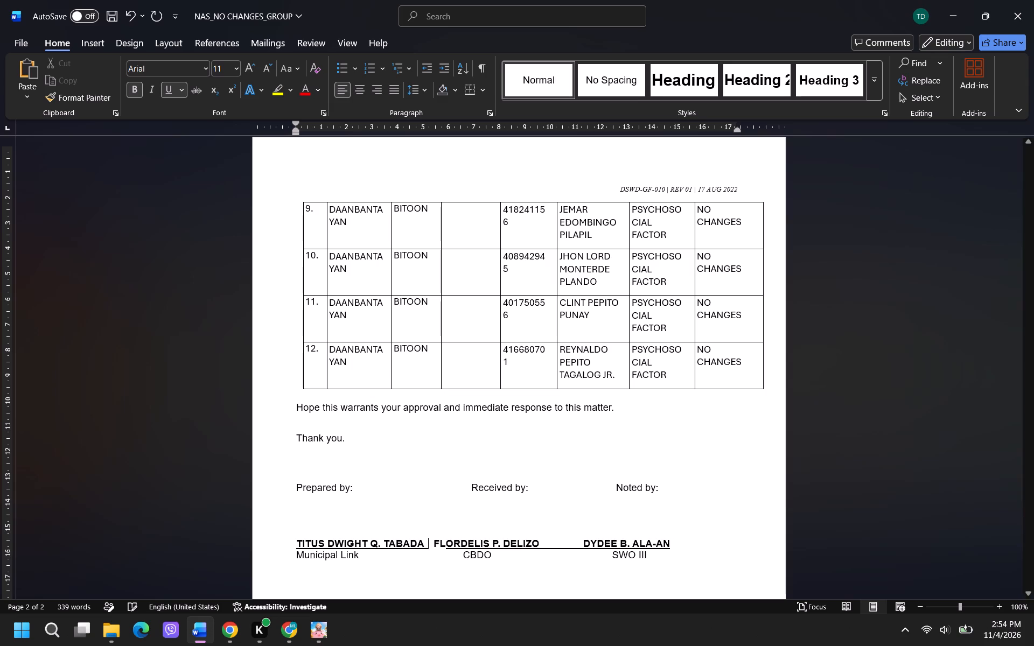
{"action": "key", "text": "BackSpace"}
{"action": "left_click", "coordinate": [165, 90]}
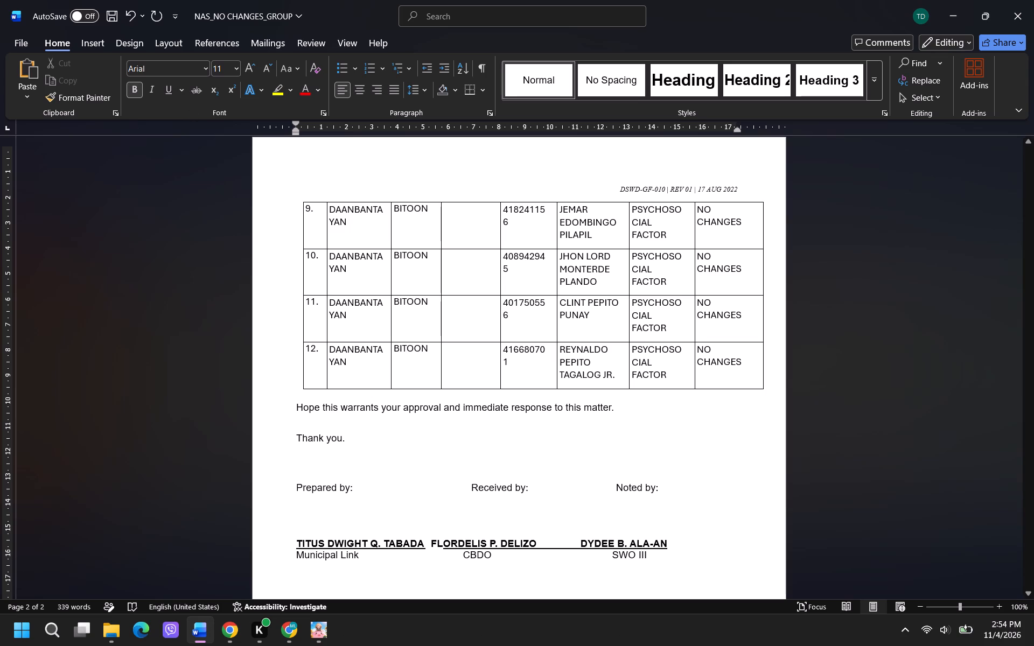
{"action": "key", "text": "Tab"}
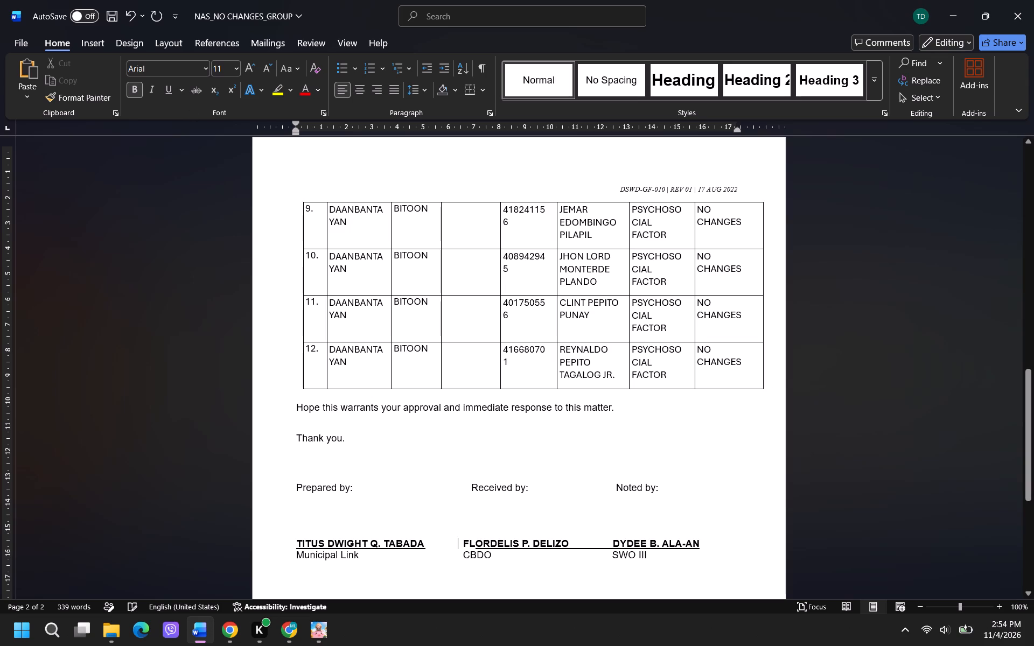
{"action": "left_click", "coordinate": [463, 555]}
Replace the underlined gap after the receiver's name with two non-underlined tabs, placing the noter's name under "Noted by:".
{"action": "left_click", "coordinate": [611, 544]}
{"action": "key", "text": "Right"}
{"action": "key", "text": "BackSpace"}
{"action": "key", "text": "BackSpace"}
{"action": "key", "text": "BackSpace"}
{"action": "key", "text": "BackSpace"}
{"action": "key", "text": "BackSpace"}
{"action": "key", "text": "BackSpace"}
{"action": "key", "text": "BackSpace"}
{"action": "key", "text": "BackSpace"}
{"action": "key", "text": "BackSpace"}
{"action": "key", "text": "BackSpace"}
{"action": "key", "text": "BackSpace"}
{"action": "key", "text": "BackSpace"}
{"action": "key", "text": "BackSpace"}
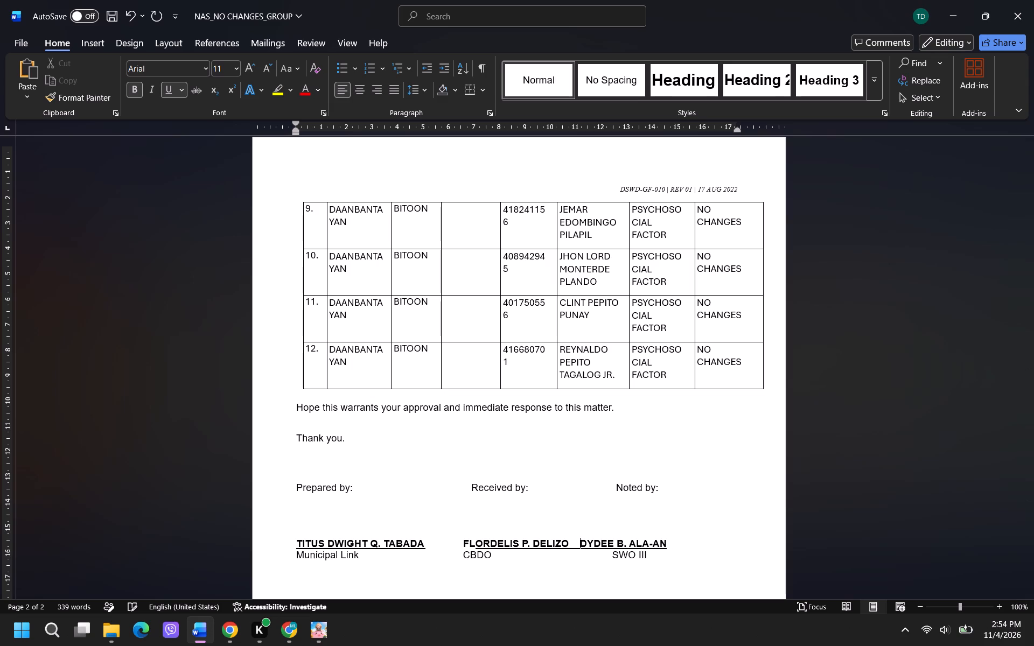
{"action": "key", "text": "BackSpace"}
{"action": "key", "text": "BackSpace"}
{"action": "key", "text": "BackSpace"}
{"action": "left_click", "coordinate": [169, 95]}
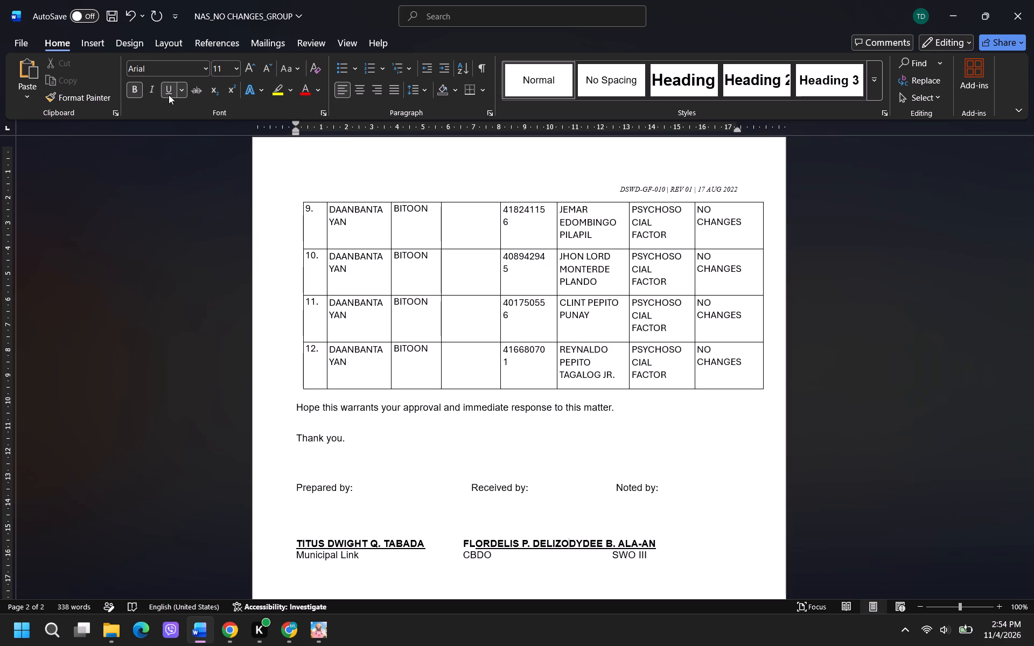
{"action": "key", "text": "Tab"}
{"action": "key", "text": "Tab"}
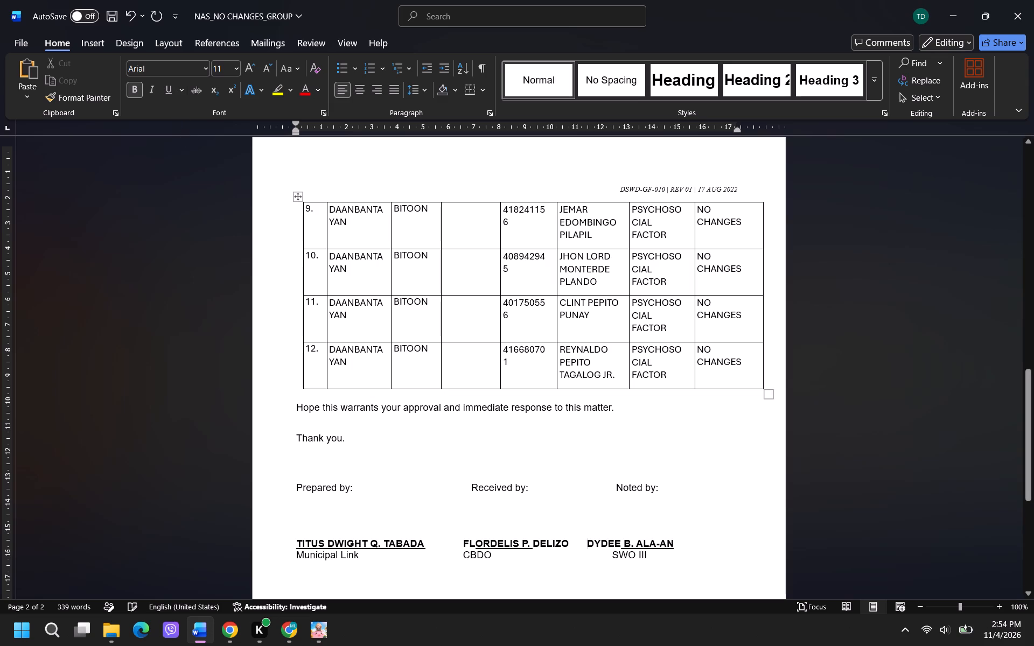
Shift "SWO III" by two spaces to align it with the noter's name above.
{"action": "left_click", "coordinate": [610, 554]}
{"action": "key", "text": "Tab"}
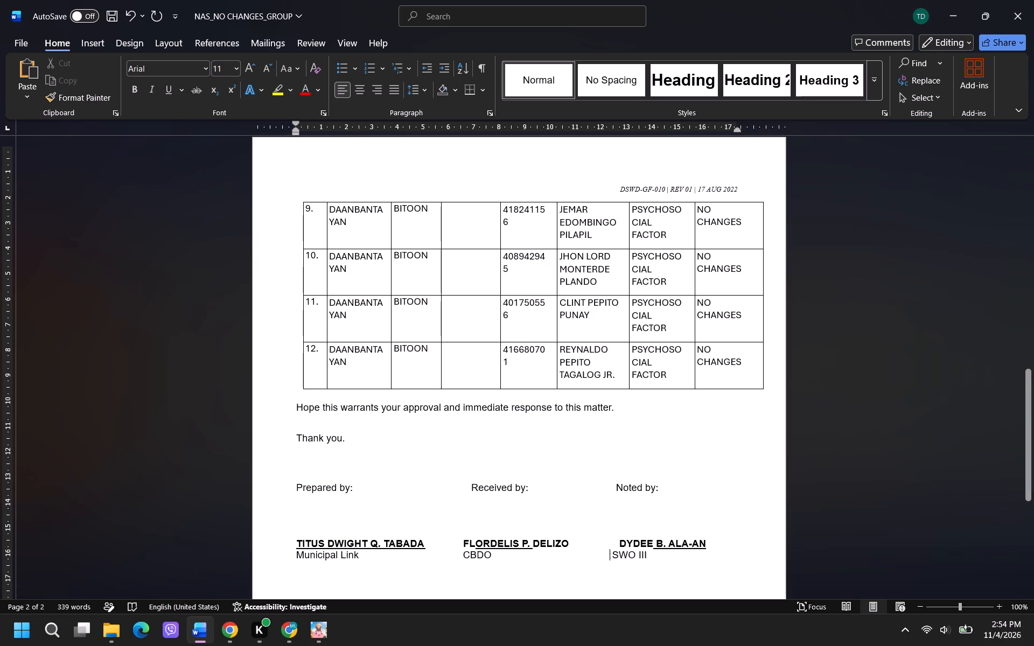
{"action": "key", "text": "BackSpace"}
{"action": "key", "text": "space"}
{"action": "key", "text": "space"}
Underline the full names above "SWO III" and "CBDO", covering the letters left without underline.
{"action": "left_click_drag", "start_coordinate": [620, 542], "coordinate": [673, 542]}
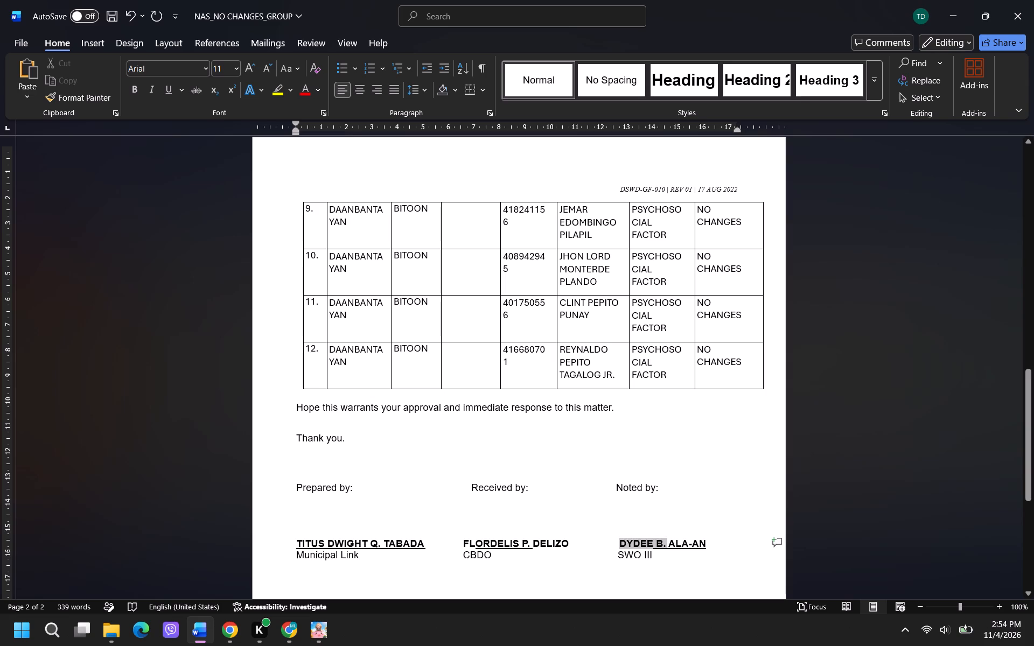
{"action": "left_click_drag", "start_coordinate": [673, 542], "coordinate": [701, 544]}
{"action": "left_click", "coordinate": [169, 90]}
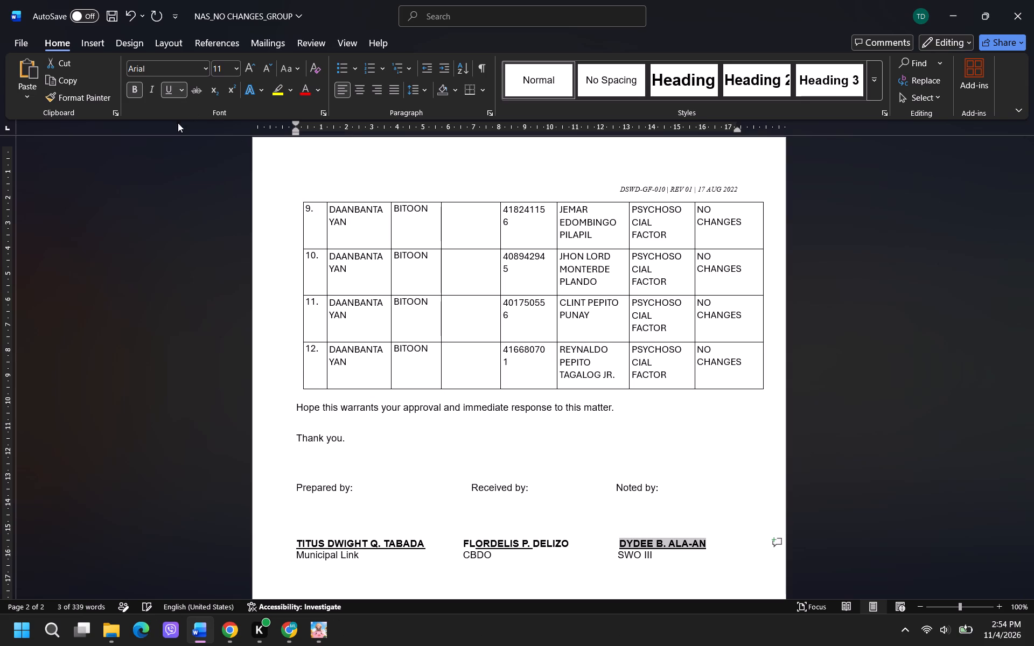
{"action": "left_click_drag", "start_coordinate": [568, 542], "coordinate": [486, 539]}
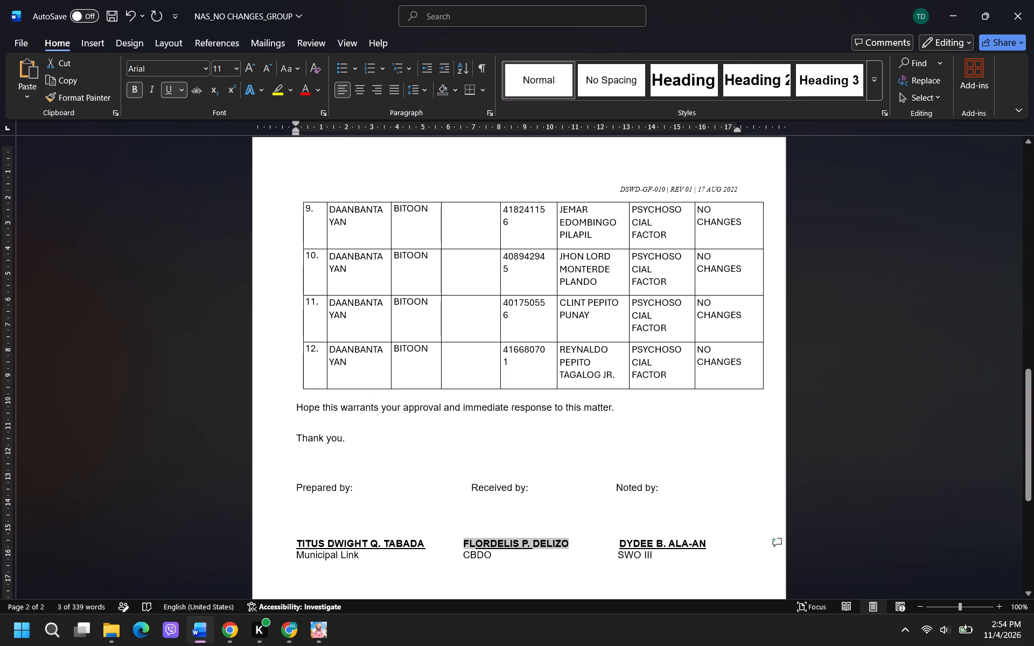
{"action": "left_click_drag", "start_coordinate": [486, 539], "coordinate": [478, 539]}
{"action": "left_click", "coordinate": [169, 91]}
{"action": "left_click", "coordinate": [500, 525]}
Check the rest of the report's second page below the signatories, down to the footer.
{"action": "scroll", "coordinate": [484, 530], "scroll_direction": "down", "scroll_amount": 6}
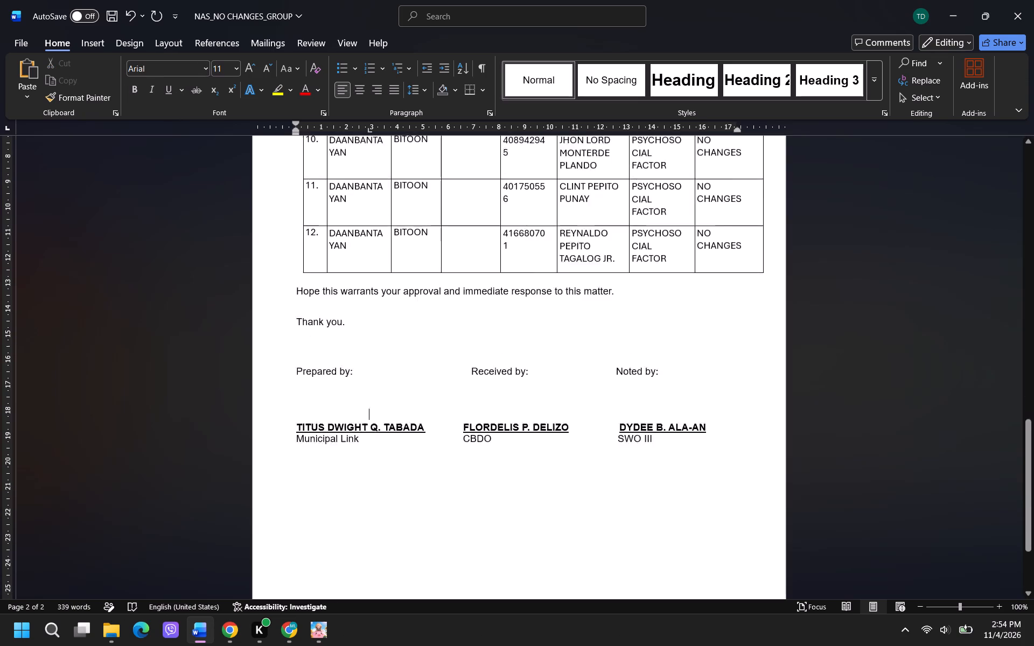
{"action": "scroll", "coordinate": [489, 507], "scroll_direction": "down", "scroll_amount": 10}
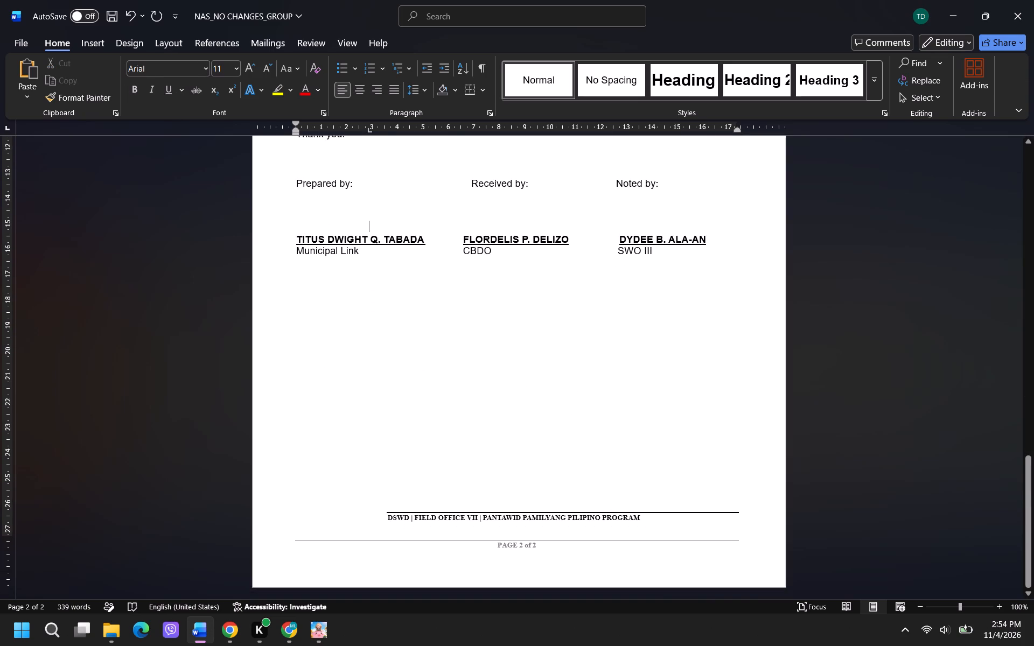
{"action": "left_click", "coordinate": [563, 495]}
{"action": "left_click", "coordinate": [383, 511]}
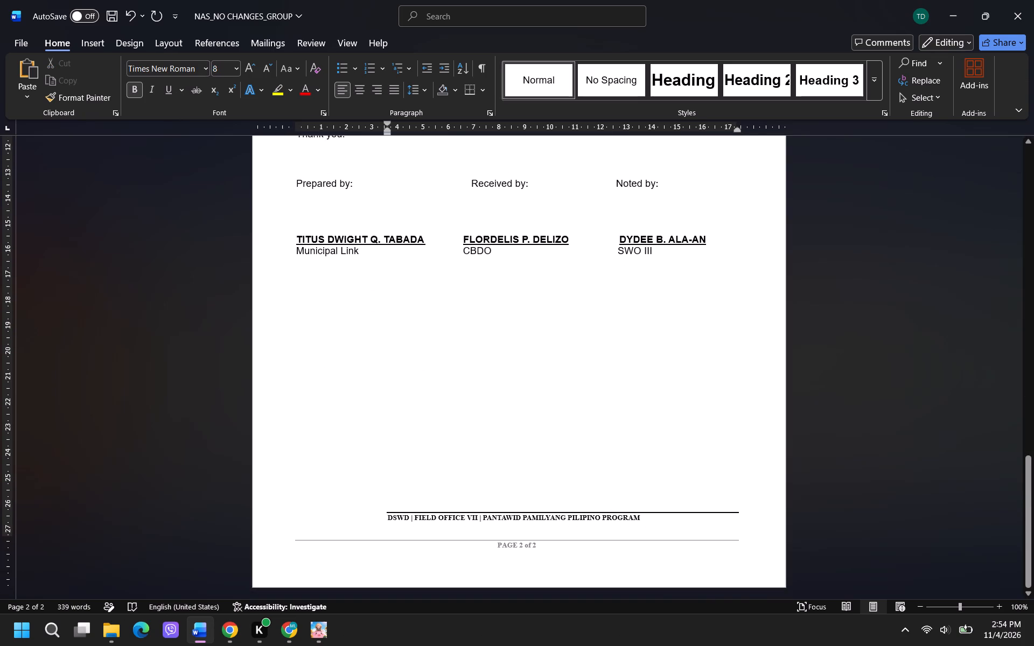
{"action": "left_click", "coordinate": [421, 510]}
{"action": "left_click", "coordinate": [451, 500]}
{"action": "scroll", "coordinate": [508, 490], "scroll_direction": "down", "scroll_amount": 6}
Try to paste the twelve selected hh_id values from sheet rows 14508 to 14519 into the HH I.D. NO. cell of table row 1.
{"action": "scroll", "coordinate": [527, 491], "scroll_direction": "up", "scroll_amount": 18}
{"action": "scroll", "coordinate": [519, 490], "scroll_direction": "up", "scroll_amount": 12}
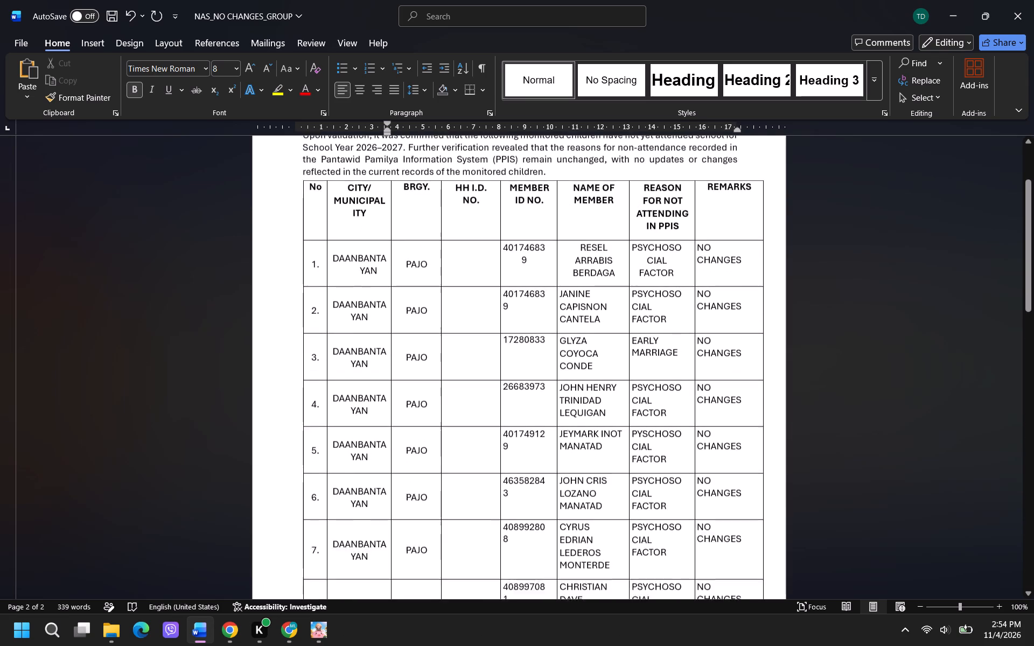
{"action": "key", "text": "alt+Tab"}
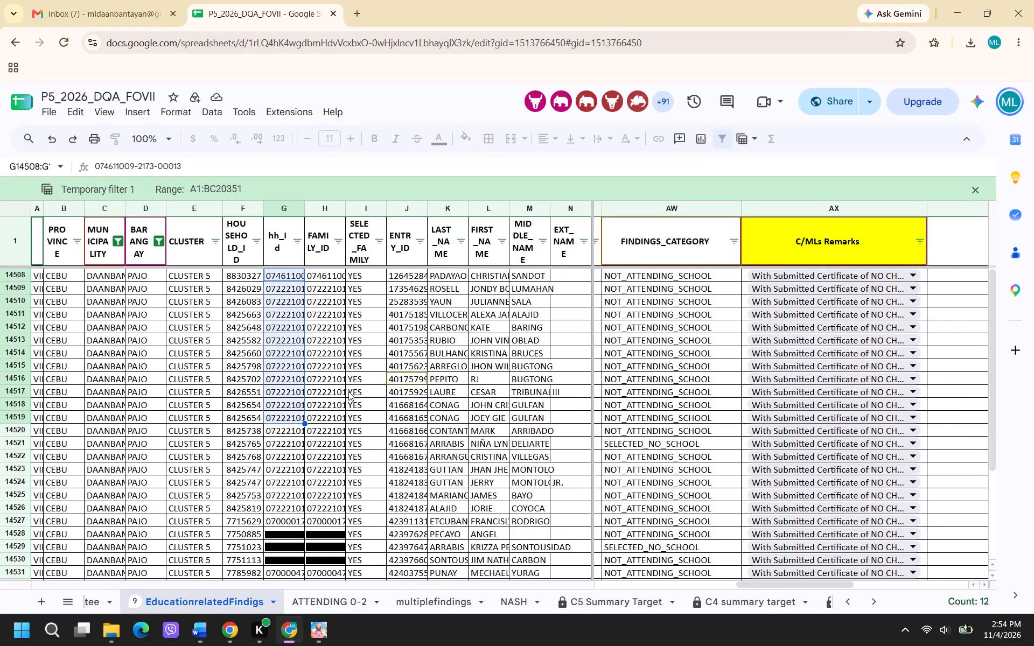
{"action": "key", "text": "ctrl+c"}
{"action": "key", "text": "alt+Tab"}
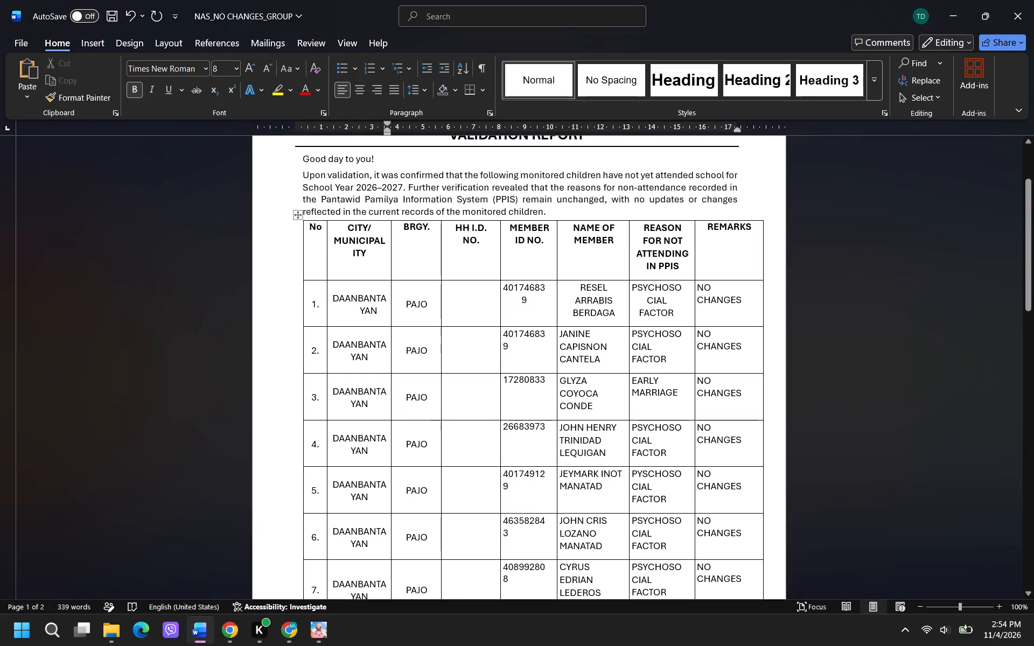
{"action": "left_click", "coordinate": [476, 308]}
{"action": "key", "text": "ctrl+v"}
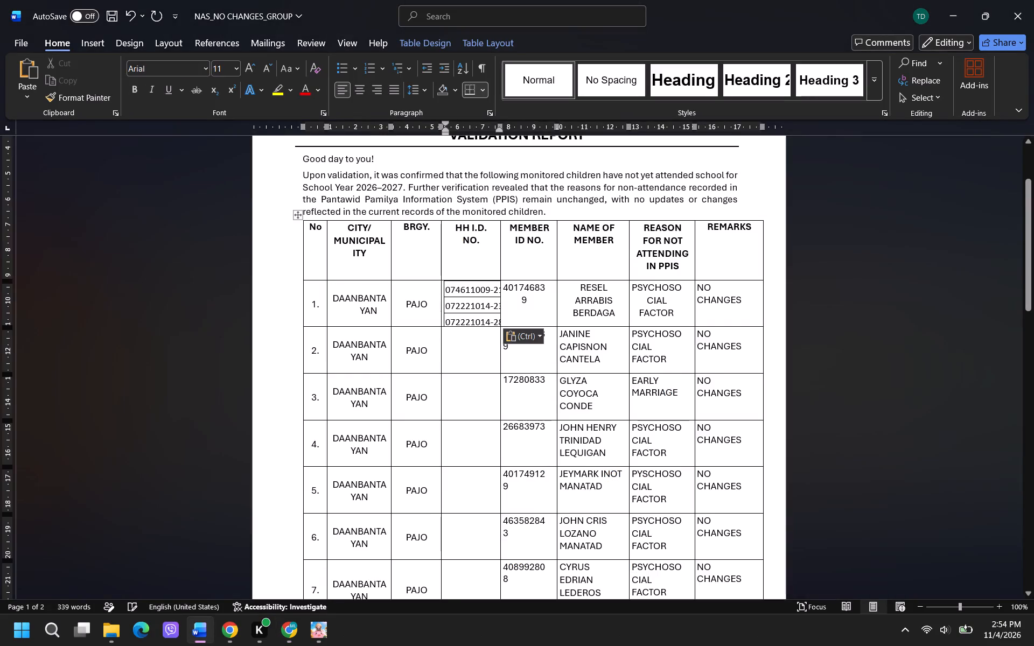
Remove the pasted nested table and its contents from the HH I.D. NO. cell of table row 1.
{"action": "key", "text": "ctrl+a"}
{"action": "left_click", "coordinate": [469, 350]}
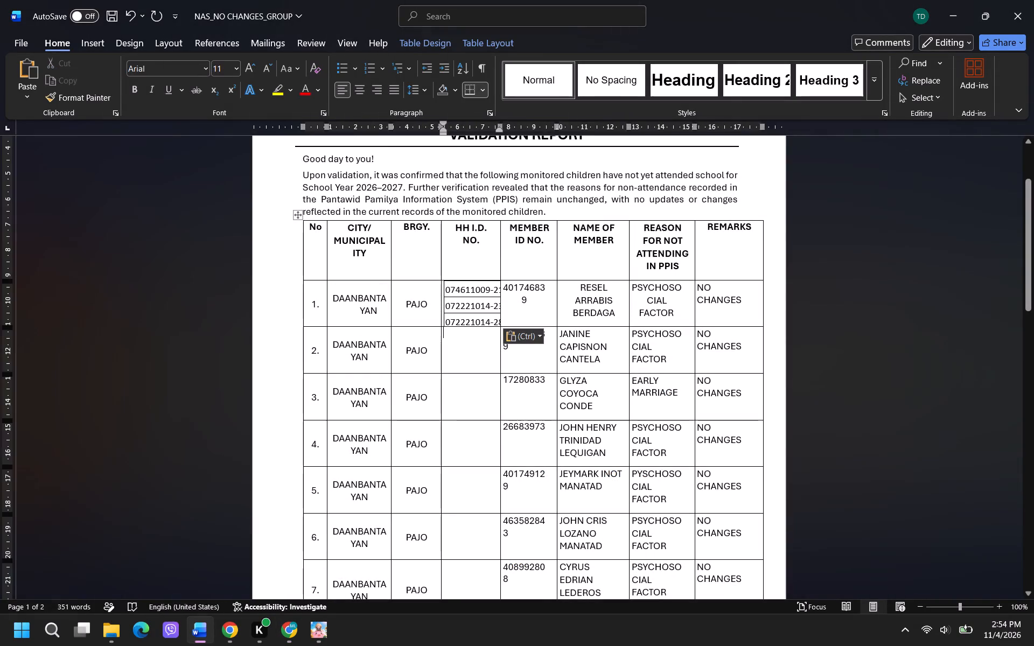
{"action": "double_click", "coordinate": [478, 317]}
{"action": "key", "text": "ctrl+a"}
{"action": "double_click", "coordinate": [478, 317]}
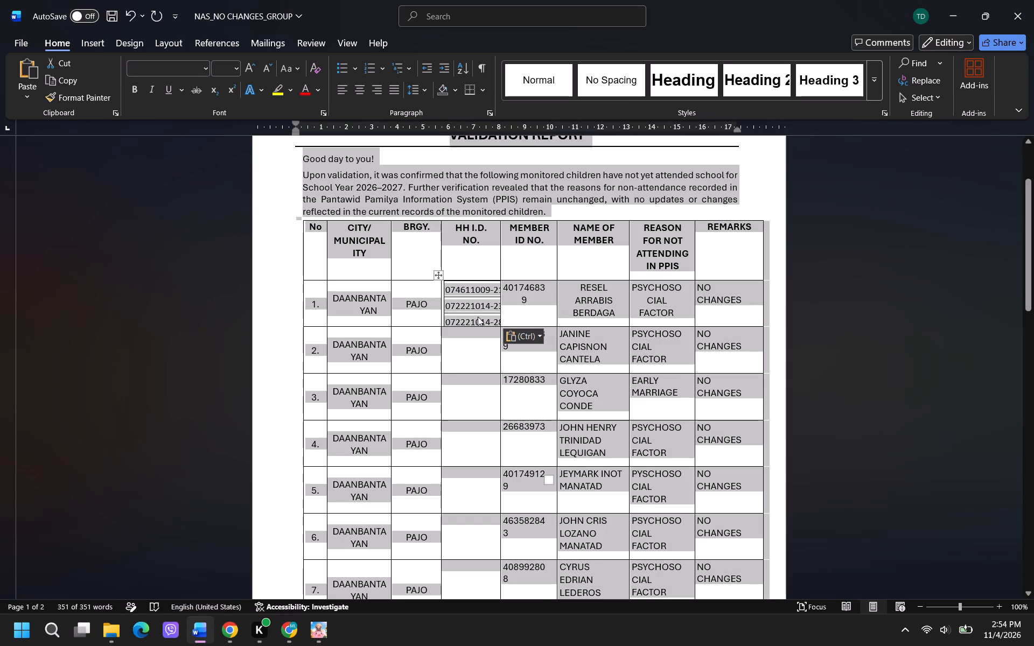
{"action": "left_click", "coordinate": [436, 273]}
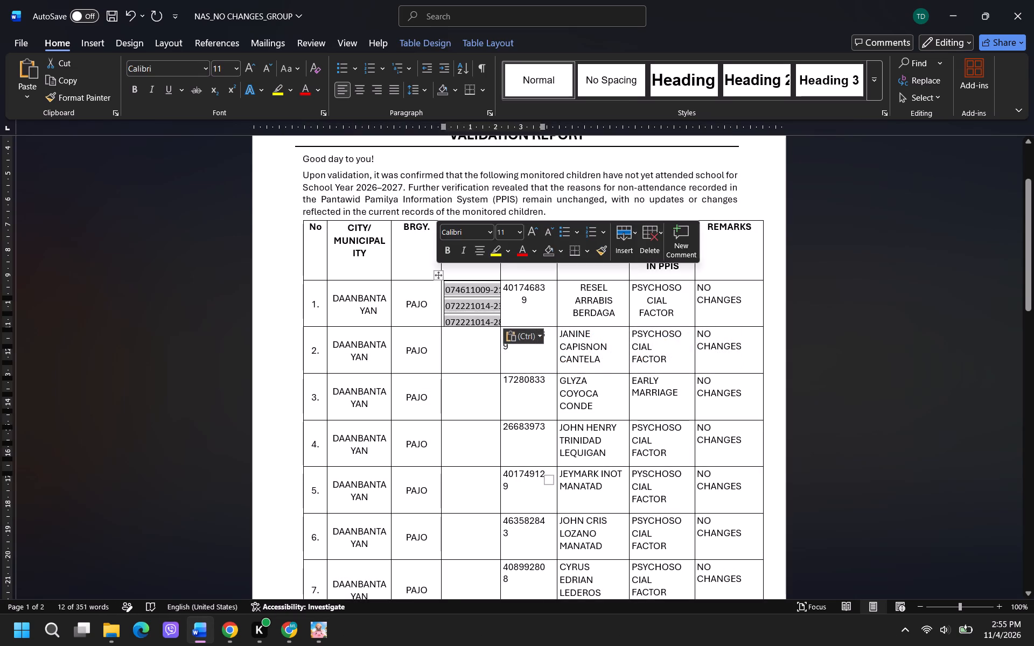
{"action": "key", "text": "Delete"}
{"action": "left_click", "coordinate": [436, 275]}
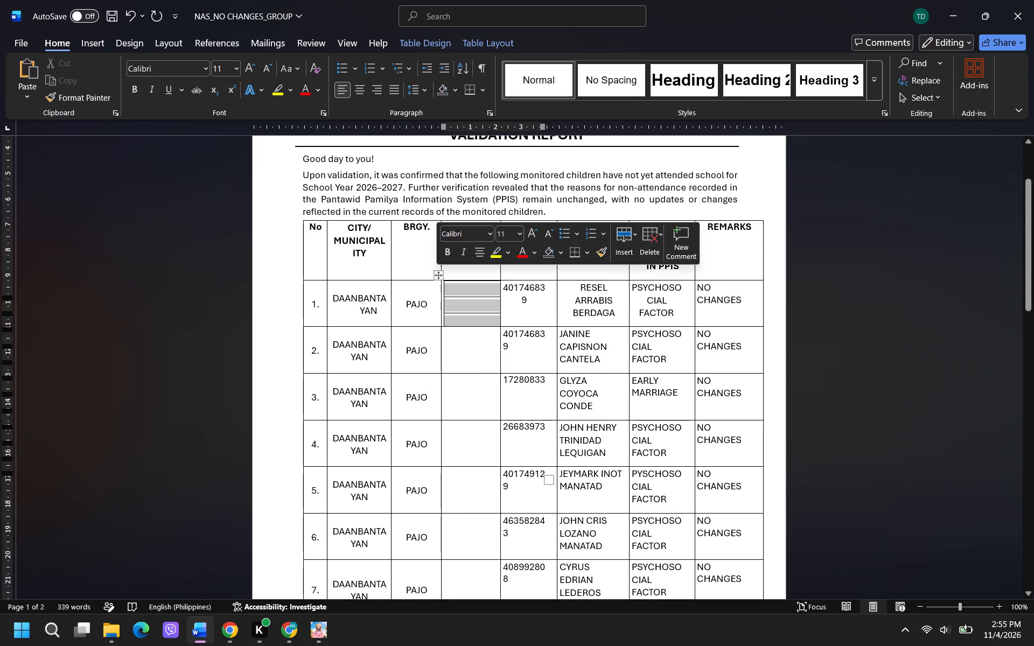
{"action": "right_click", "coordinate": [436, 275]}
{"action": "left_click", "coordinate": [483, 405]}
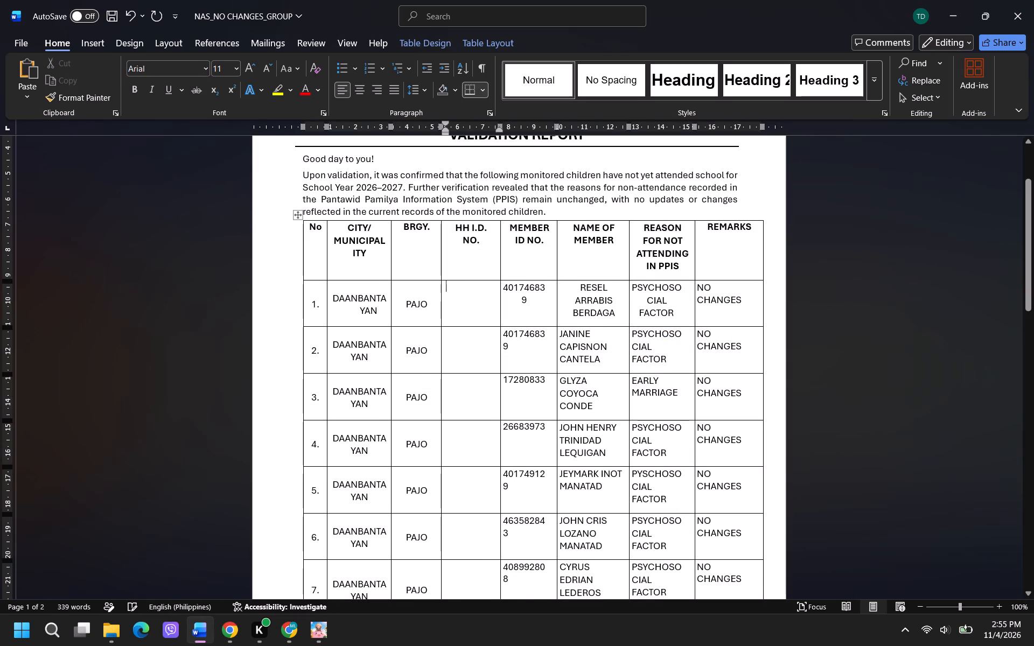
Copy the hh_id from sheet cell G14508 into the HH I.D. NO. cell of table row 1 in the report.
{"action": "key", "text": "alt+Tab"}
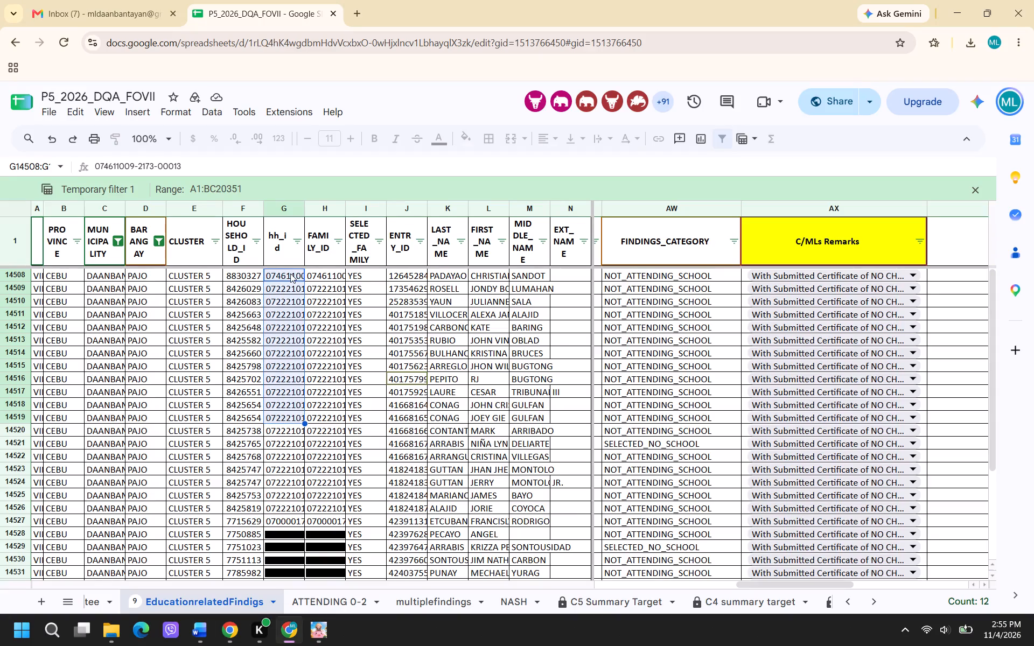
{"action": "left_click", "coordinate": [290, 273]}
{"action": "key", "text": "ctrl+c"}
{"action": "key", "text": "alt+Tab"}
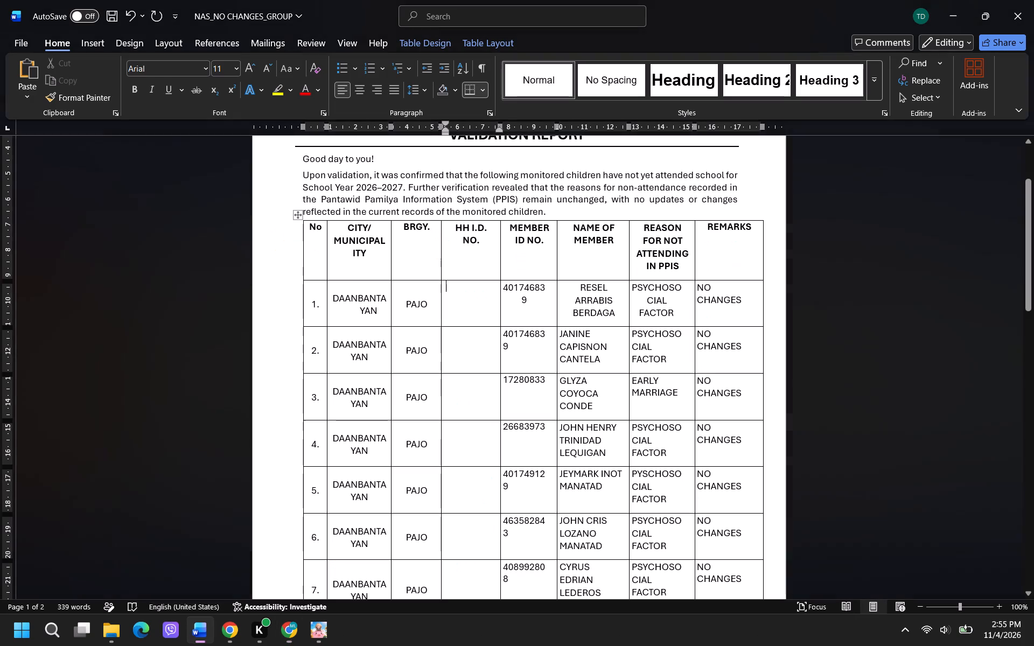
{"action": "key", "text": "ctrl+v"}
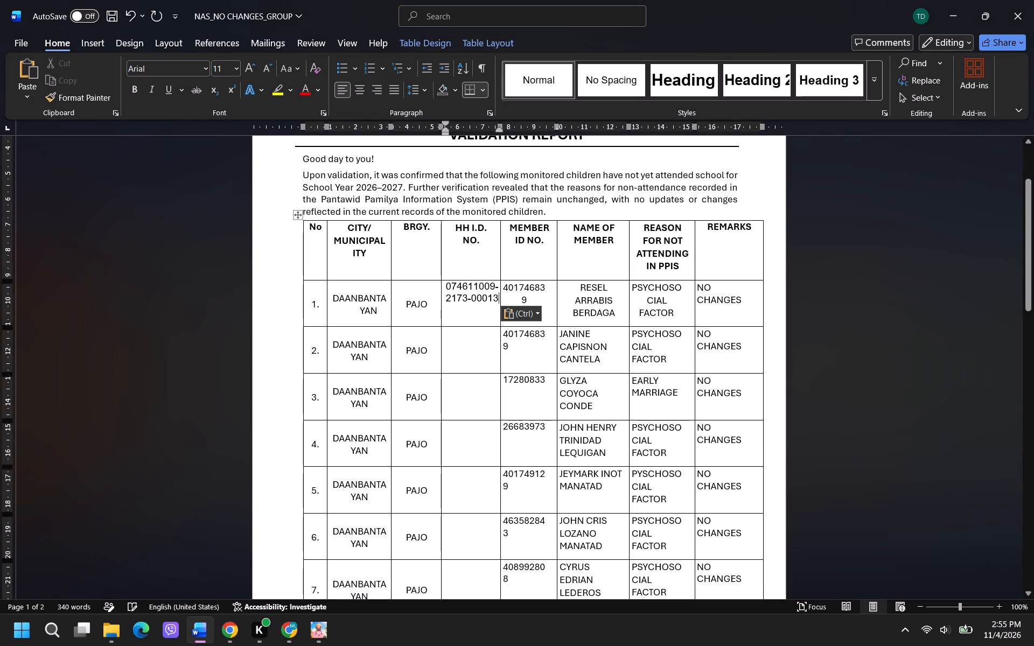
Copy the hh_id from sheet cell G14509 into the HH I.D. NO. cell of table row 2 in the report.
{"action": "key", "text": "alt+Tab"}
{"action": "left_click", "coordinate": [290, 289]}
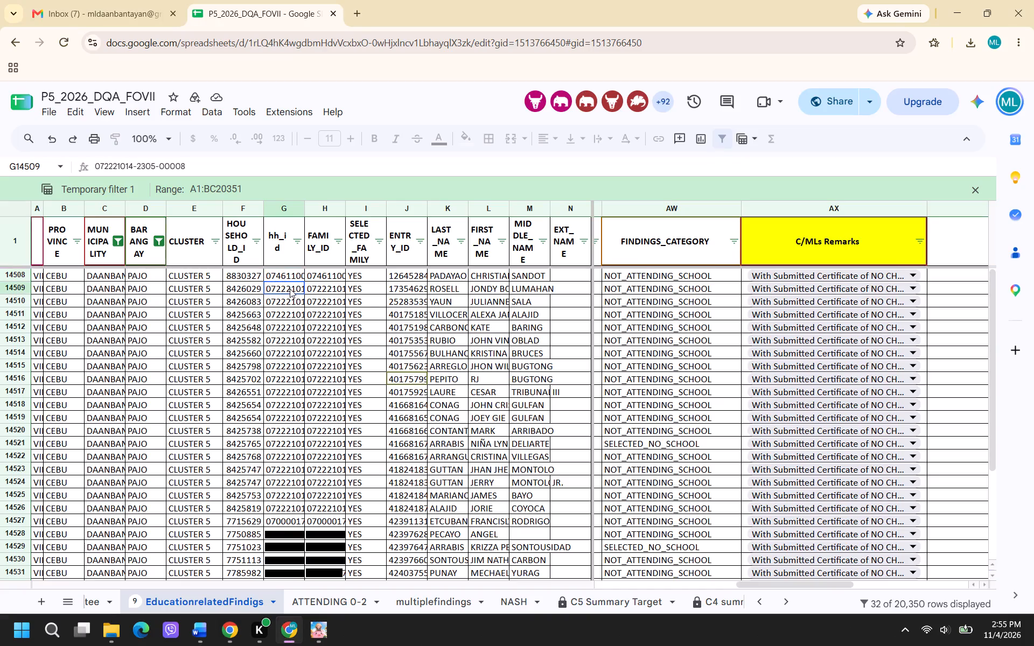
{"action": "key", "text": "ctrl+c"}
{"action": "key", "text": "alt+Tab"}
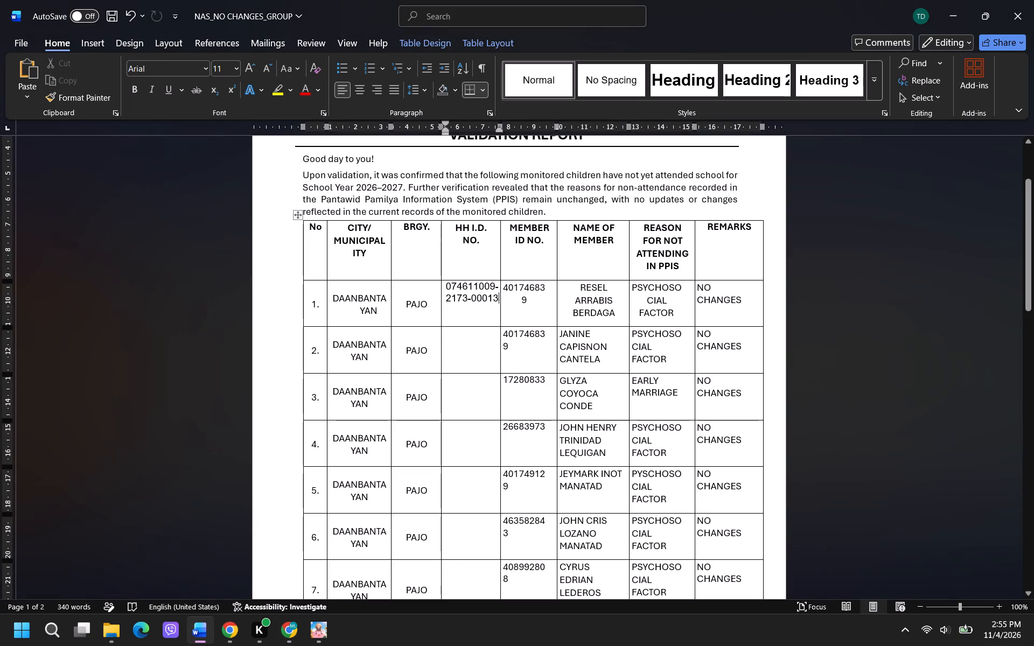
{"action": "left_click", "coordinate": [462, 355]}
{"action": "key", "text": "ctrl+v"}
Copy the hh_id from sheet cell G14510 into the HH I.D. NO. cell of table row 3 in the report.
{"action": "key", "text": "alt+Tab"}
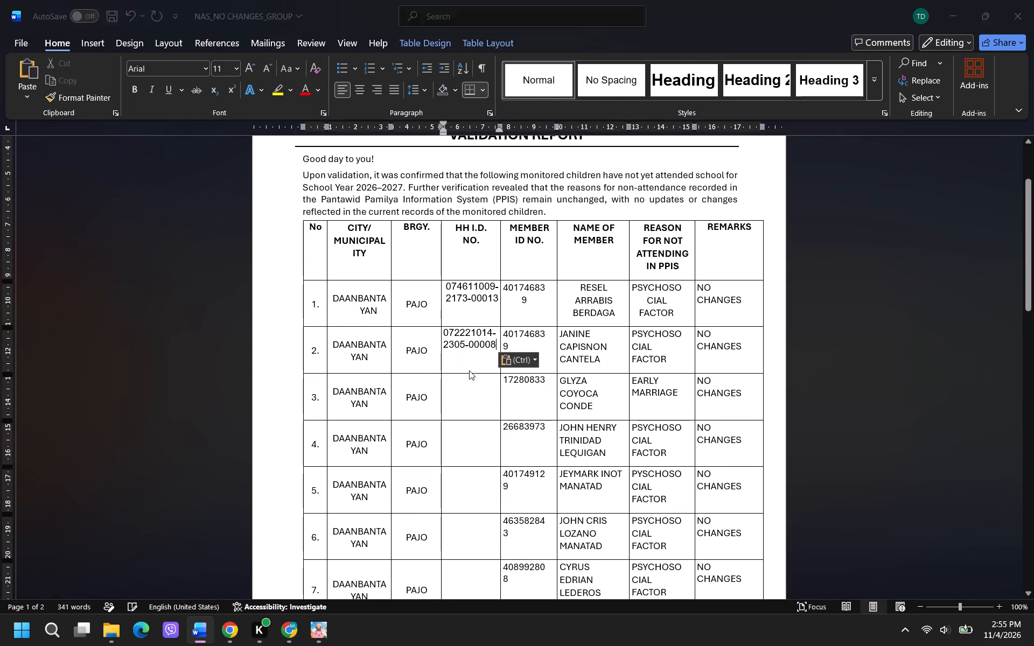
{"action": "left_click", "coordinate": [284, 303]}
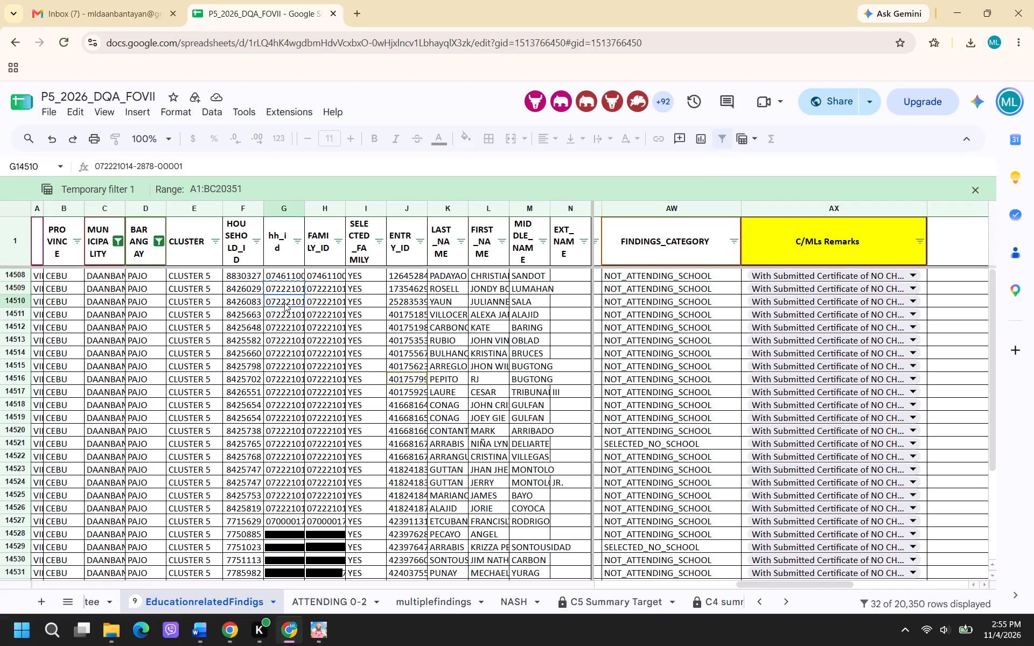
{"action": "key", "text": "ctrl+c"}
{"action": "key", "text": "alt+Tab"}
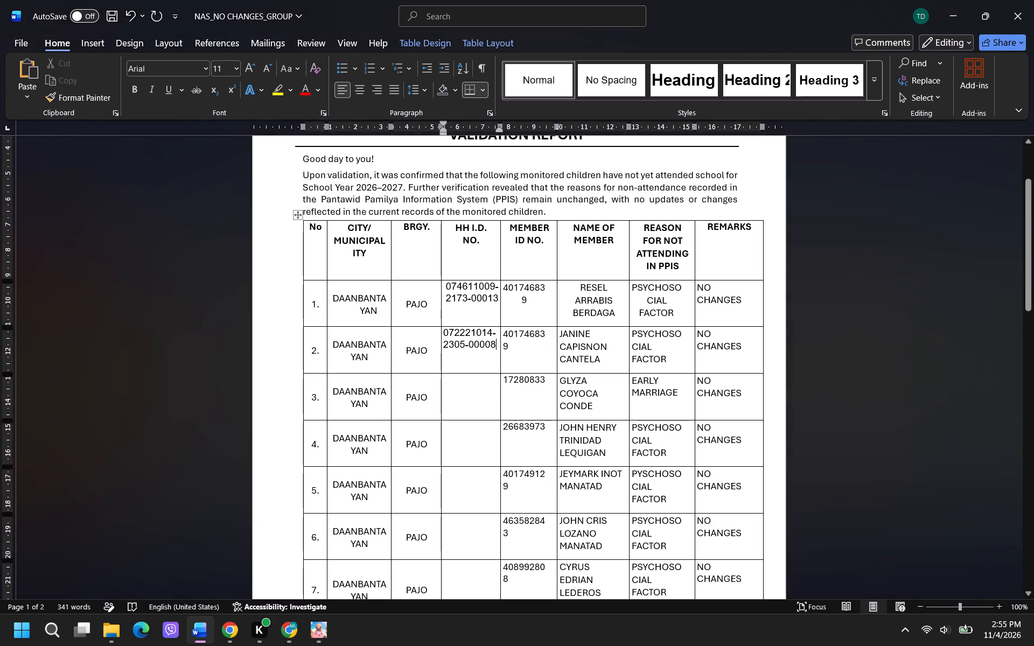
{"action": "left_click", "coordinate": [471, 388]}
{"action": "key", "text": "ctrl+v"}
Copy the hh_id from sheet cell G14511 into the HH I.D. NO. cell of table row 4 in the report.
{"action": "key", "text": "alt+Tab"}
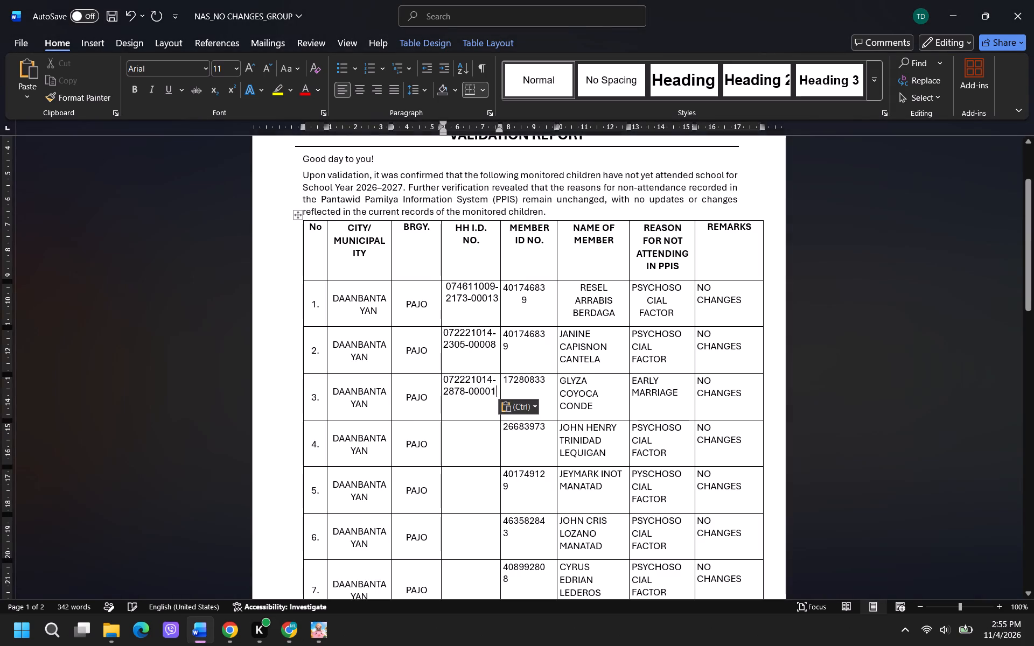
{"action": "left_click", "coordinate": [282, 314]}
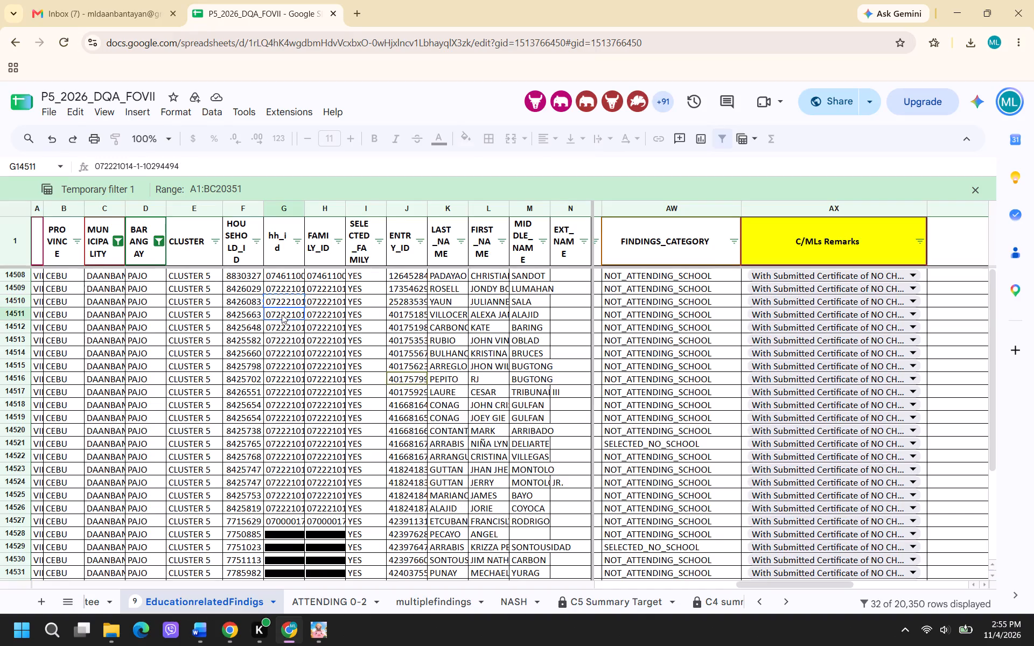
{"action": "key", "text": "ctrl+c"}
{"action": "key", "text": "alt+Tab"}
{"action": "left_click", "coordinate": [476, 426]}
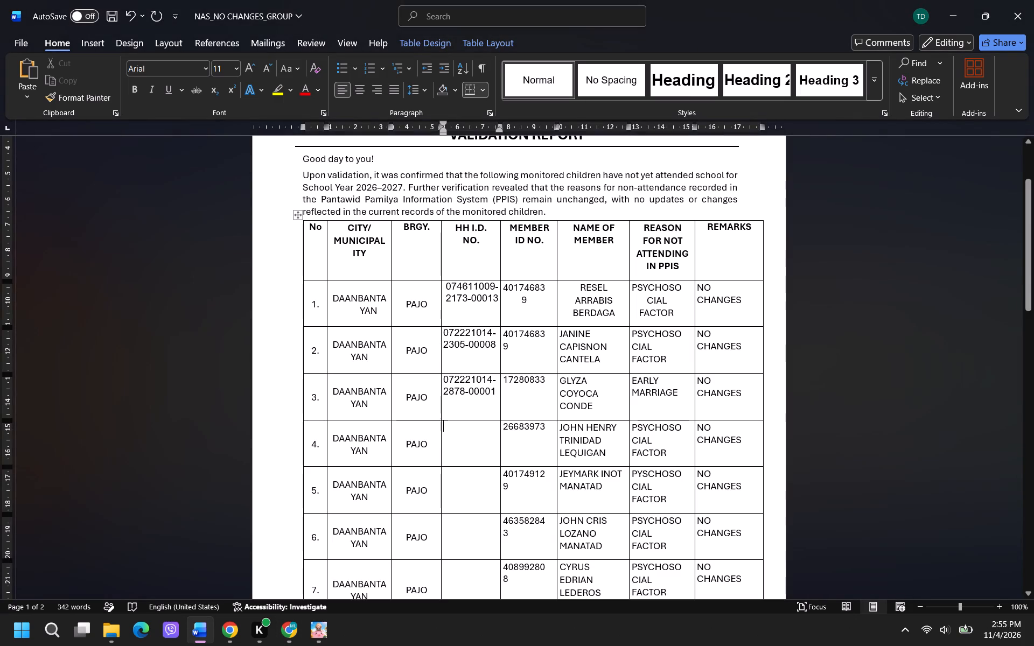
{"action": "key", "text": "ctrl+v"}
Copy the hh_id from sheet cell G14512 into the HH I.D. NO. cell of table row 5 in the report.
{"action": "key", "text": "alt+Tab"}
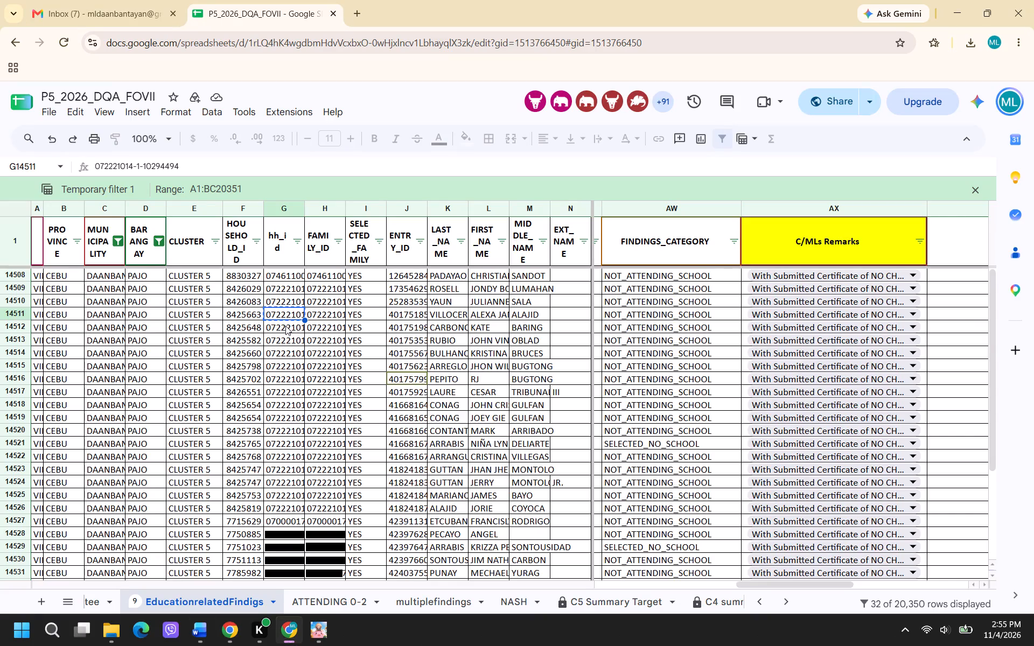
{"action": "left_click", "coordinate": [285, 326]}
{"action": "key", "text": "ctrl+c"}
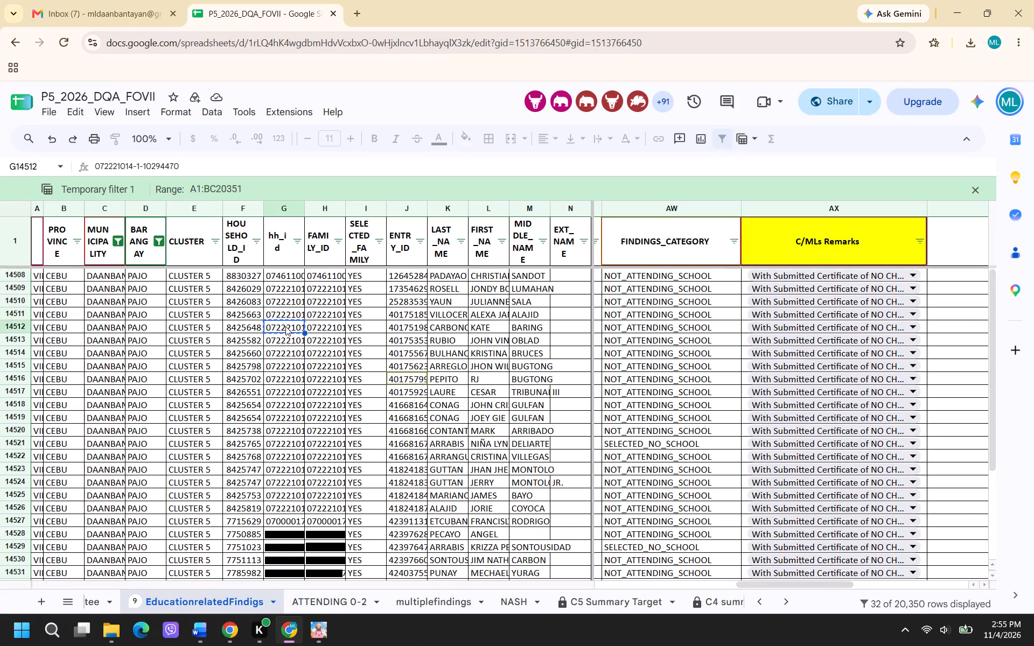
{"action": "key", "text": "alt+Tab"}
{"action": "left_click", "coordinate": [479, 480]}
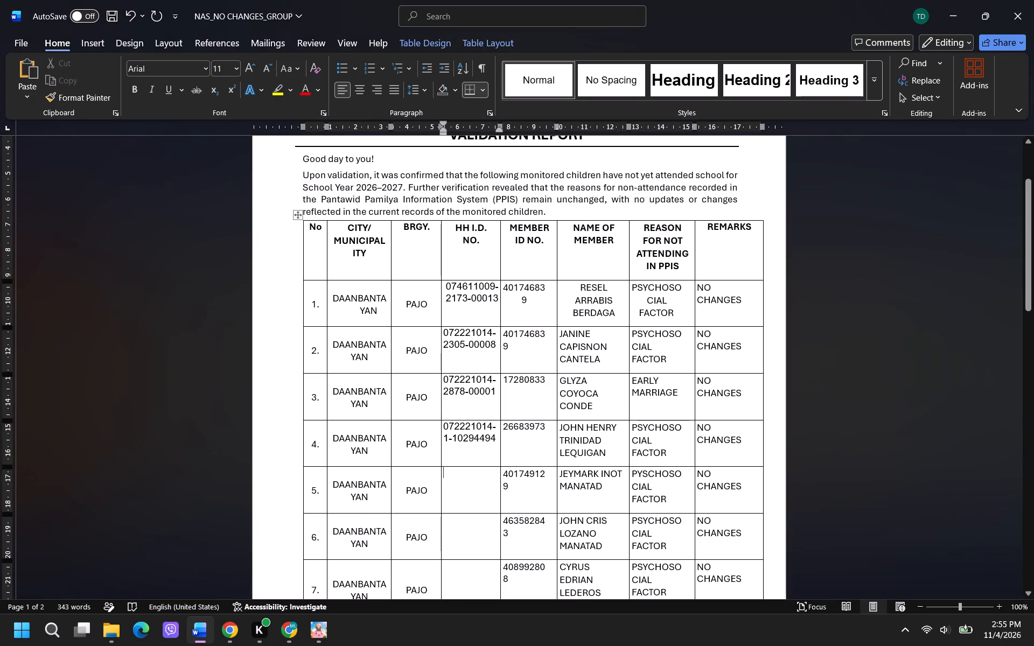
{"action": "key", "text": "ctrl+v"}
Copy the hh_id from sheet cell G14513 into the HH I.D. NO. cell of table row 6 in the report.
{"action": "key", "text": "alt+Tab"}
{"action": "key", "text": "alt+Tab"}
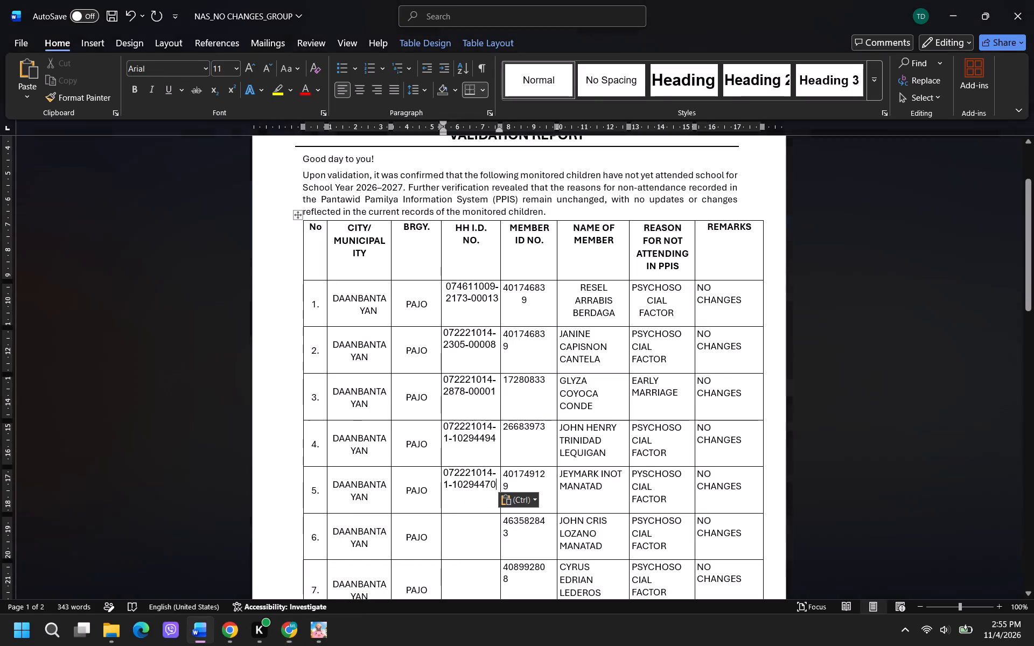
{"action": "key", "text": "alt+Tab"}
{"action": "scroll", "coordinate": [294, 376], "scroll_direction": "down", "scroll_amount": 1}
{"action": "scroll", "coordinate": [277, 343], "scroll_direction": "up", "scroll_amount": 1}
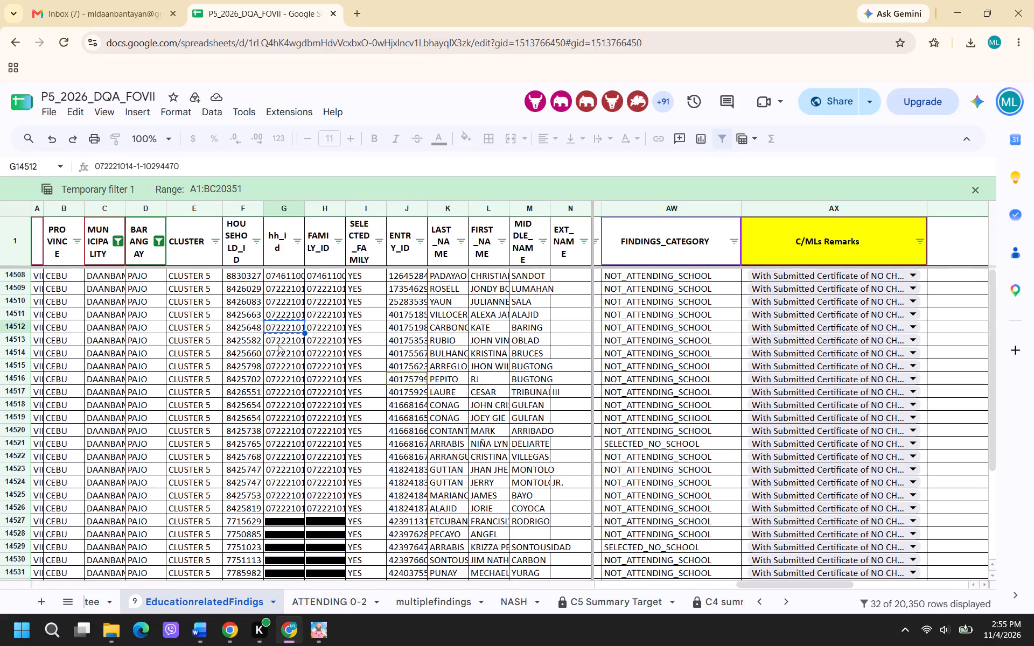
{"action": "left_click", "coordinate": [288, 339]}
{"action": "key", "text": "ctrl+c"}
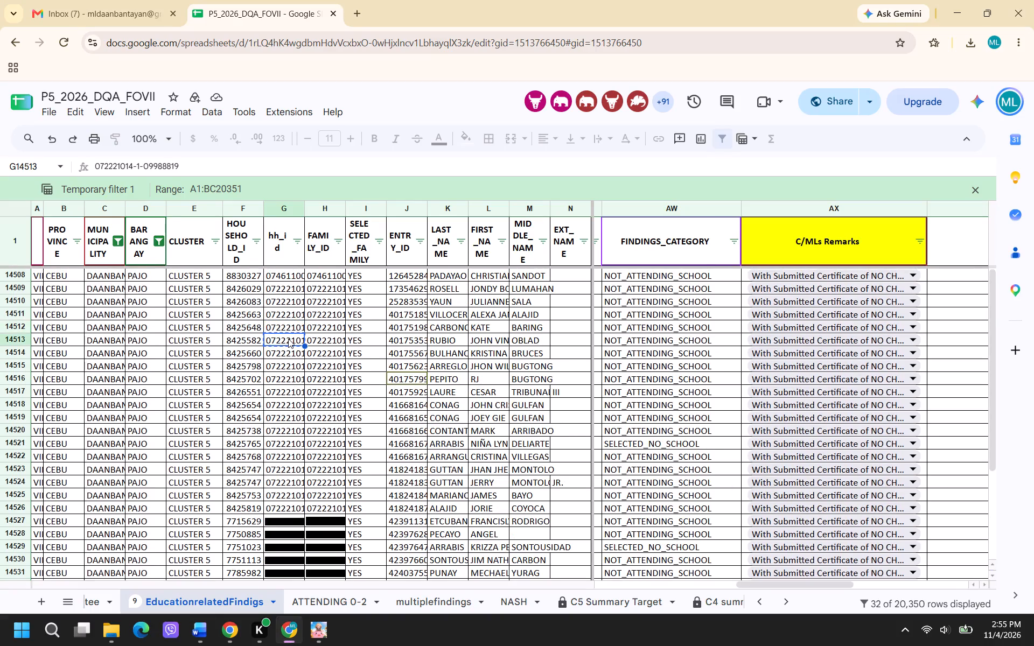
{"action": "key", "text": "alt+Tab"}
{"action": "left_click", "coordinate": [474, 527]}
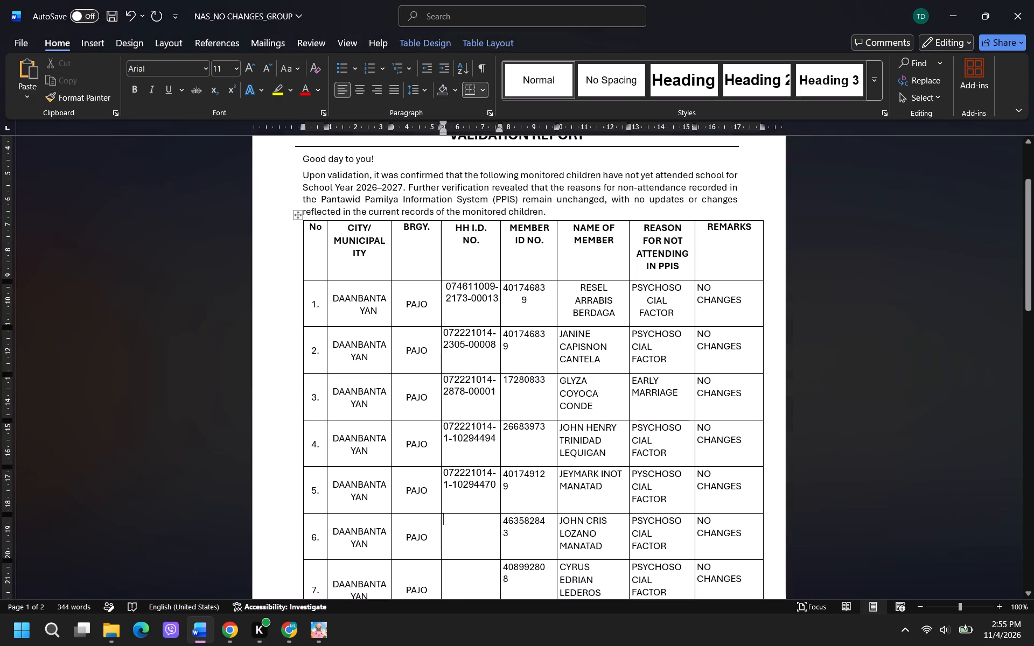
{"action": "key", "text": "ctrl+v"}
Copy the hh_id from sheet cell G14514 into the HH I.D. NO. cell of table row 7 in the report.
{"action": "key", "text": "alt+Tab"}
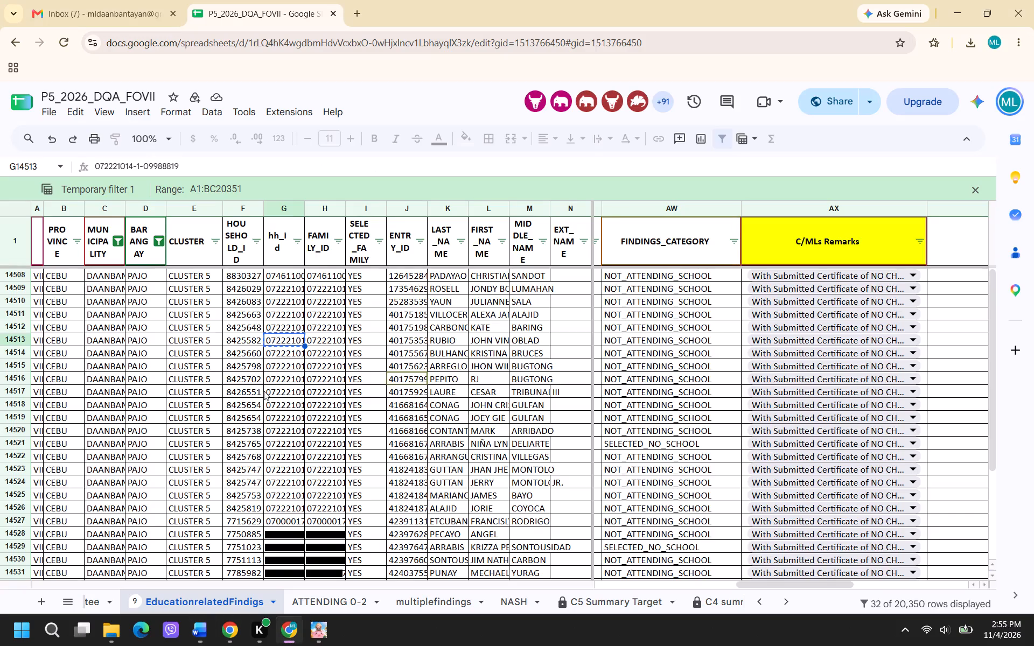
{"action": "left_click", "coordinate": [285, 351]}
{"action": "key", "text": "ctrl+c"}
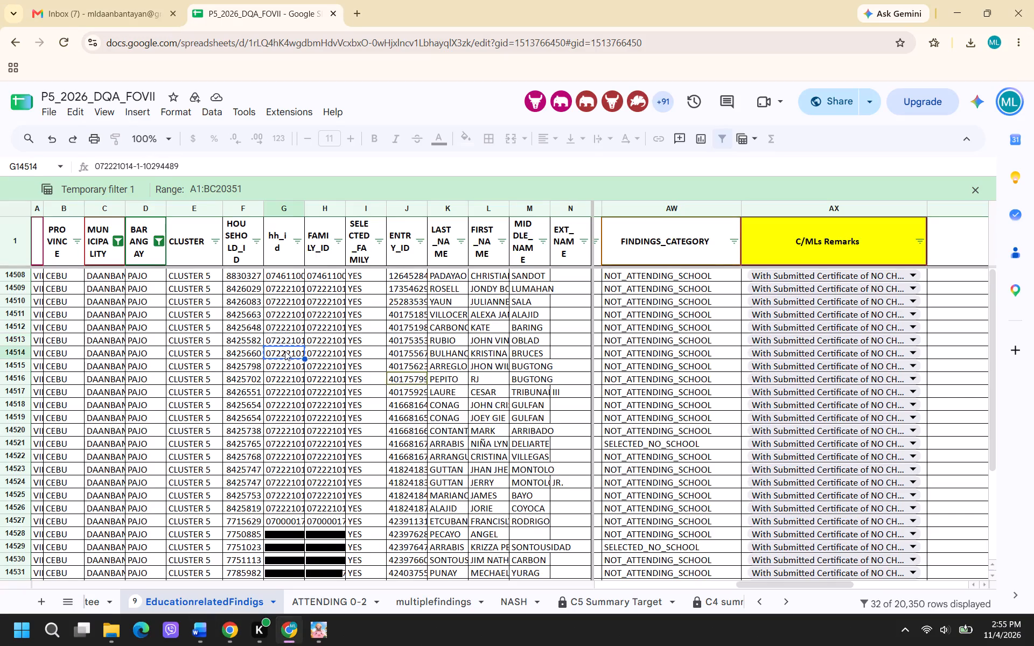
{"action": "key", "text": "alt+Tab"}
{"action": "scroll", "coordinate": [477, 555], "scroll_direction": "down", "scroll_amount": 1}
{"action": "left_click", "coordinate": [476, 543]}
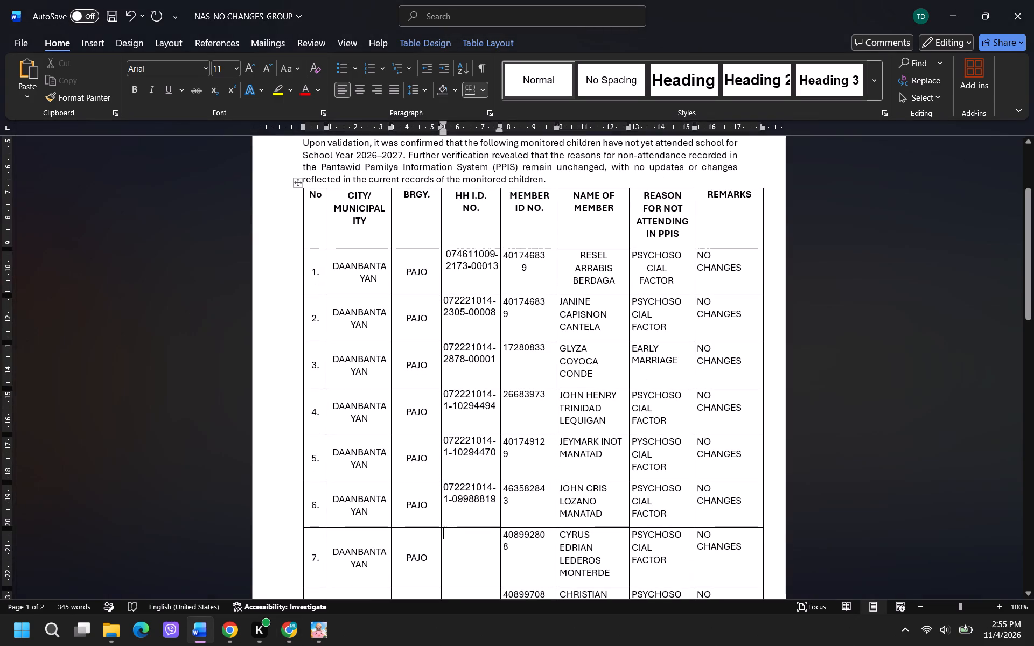
{"action": "key", "text": "ctrl+v"}
Copy the hh_id from sheet cell G14515 into the HH I.D. NO. cell of table row 8 in the report.
{"action": "key", "text": "alt+Tab"}
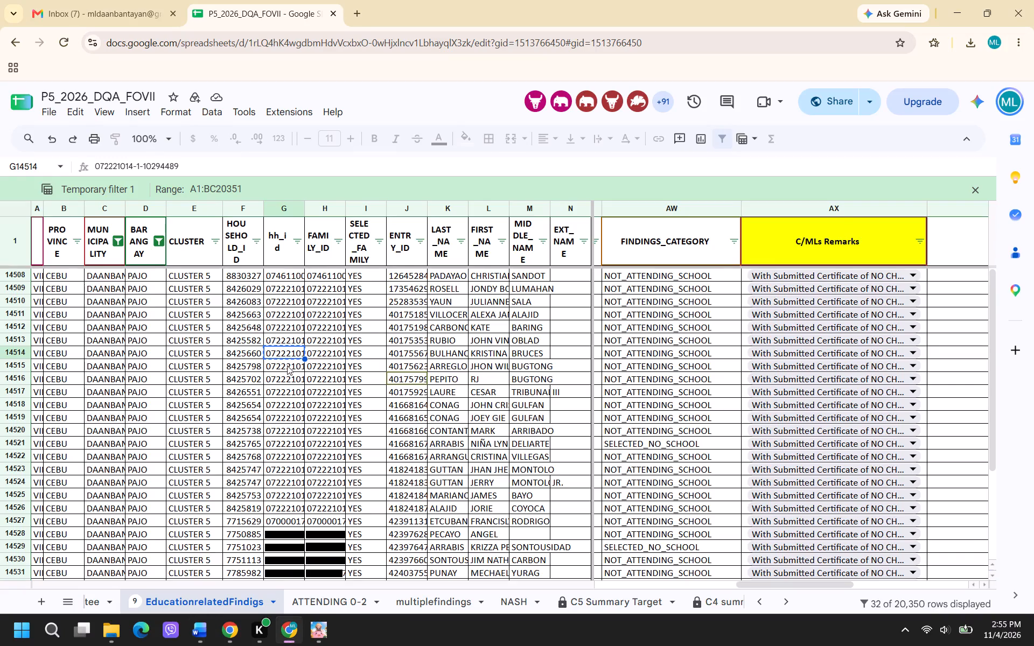
{"action": "left_click", "coordinate": [287, 366]}
{"action": "key", "text": "ctrl+c"}
{"action": "key", "text": "alt+Tab"}
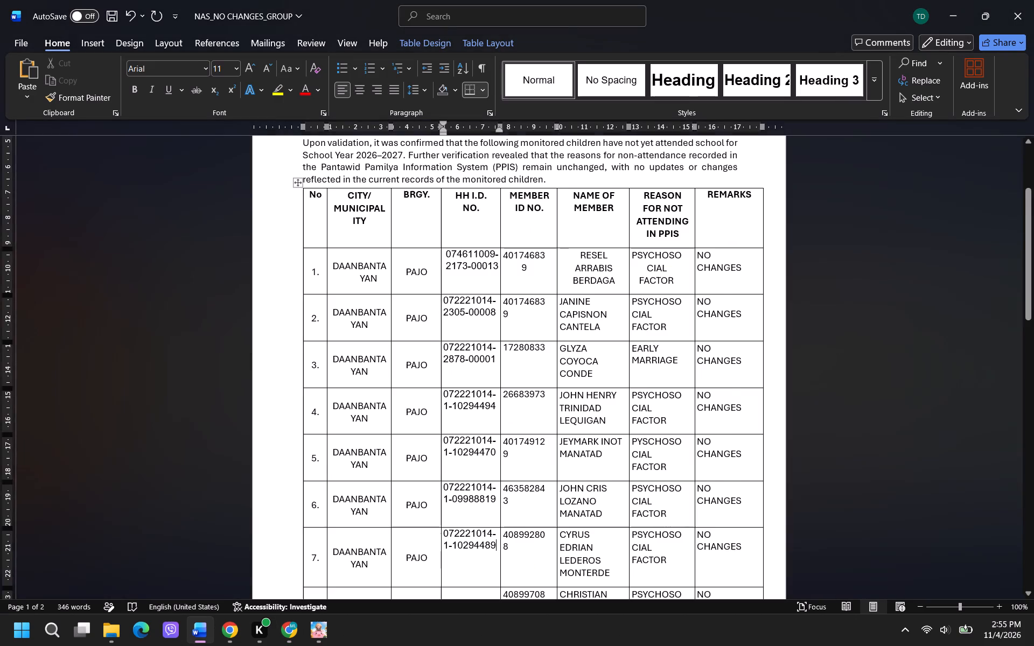
{"action": "scroll", "coordinate": [468, 524], "scroll_direction": "down", "scroll_amount": 2}
{"action": "left_click", "coordinate": [471, 524]}
{"action": "key", "text": "ctrl+v"}
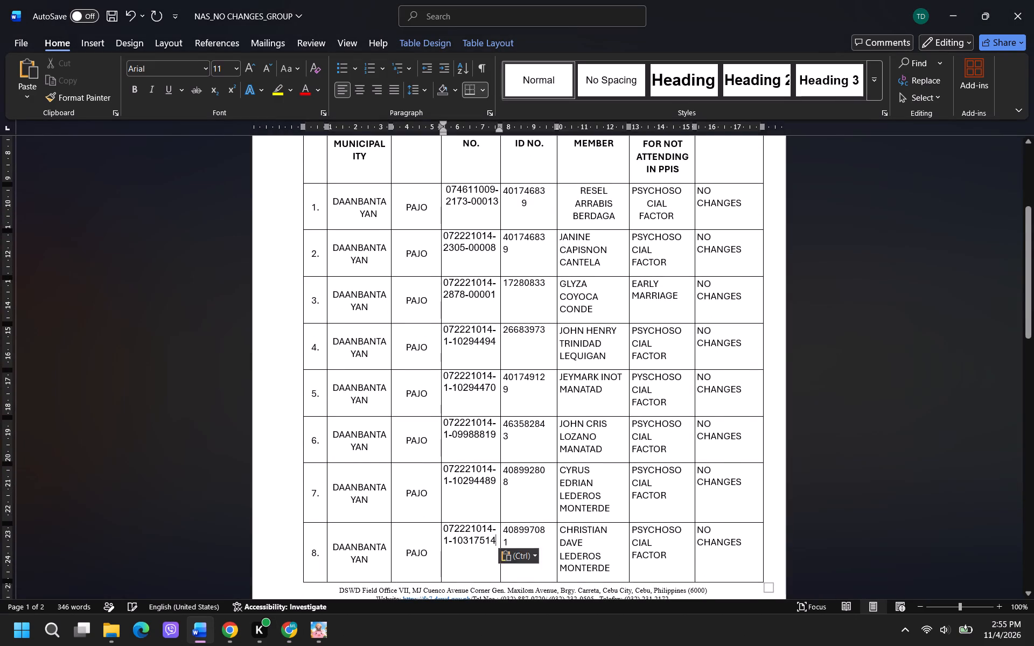
Copy the hh_id from sheet cell G14516 into the HH I.D. NO. cell of table row 9 in the report.
{"action": "scroll", "coordinate": [460, 493], "scroll_direction": "down", "scroll_amount": 10}
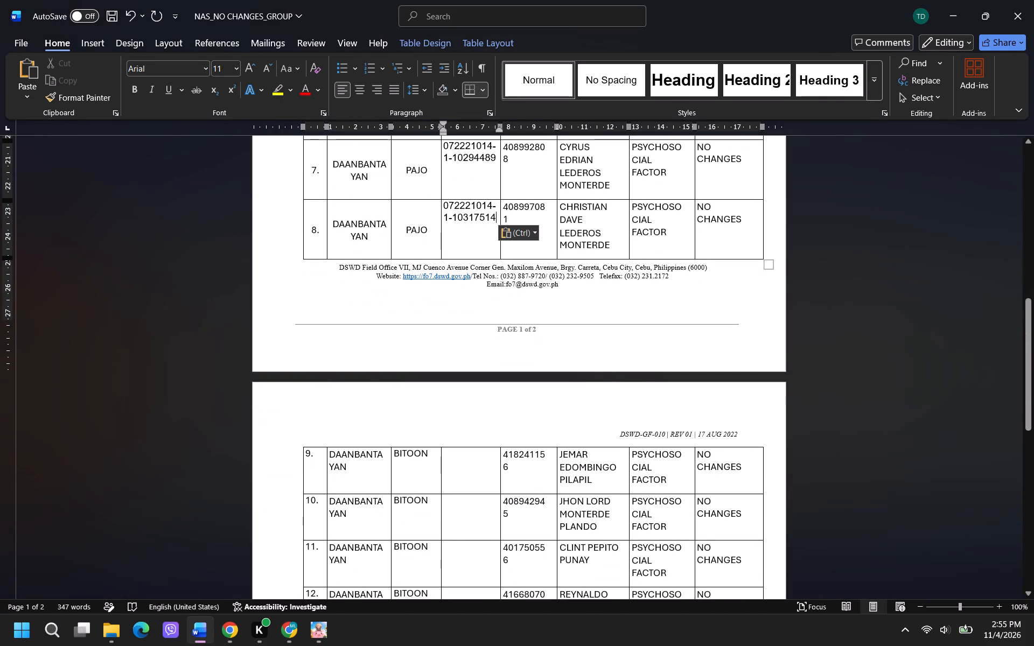
{"action": "key", "text": "alt+Tab"}
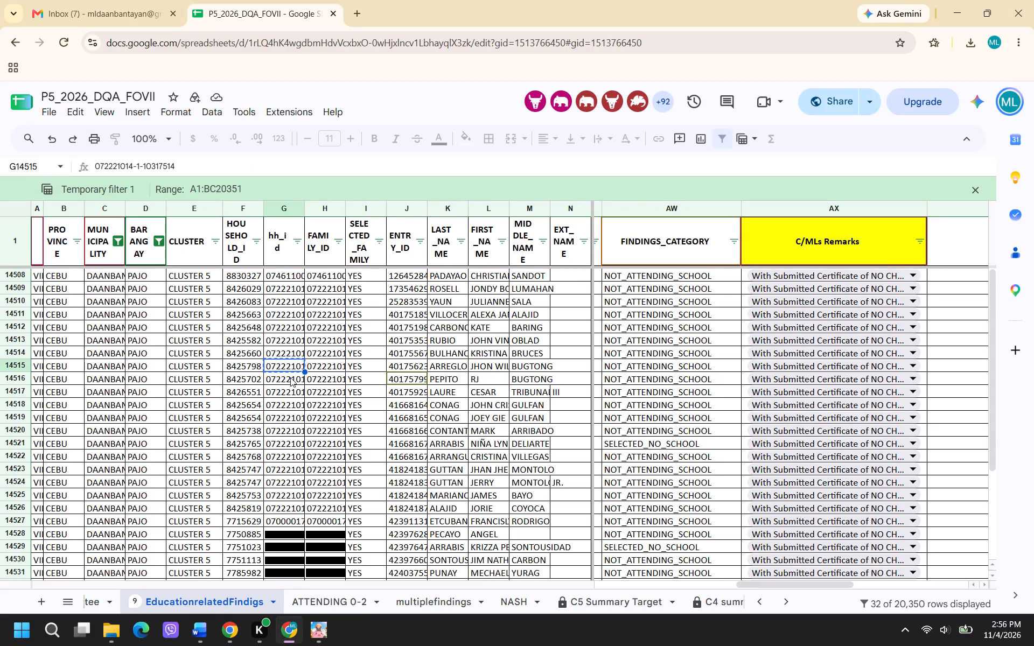
{"action": "left_click", "coordinate": [290, 377]}
{"action": "key", "text": "ctrl+c"}
{"action": "key", "text": "alt+Tab"}
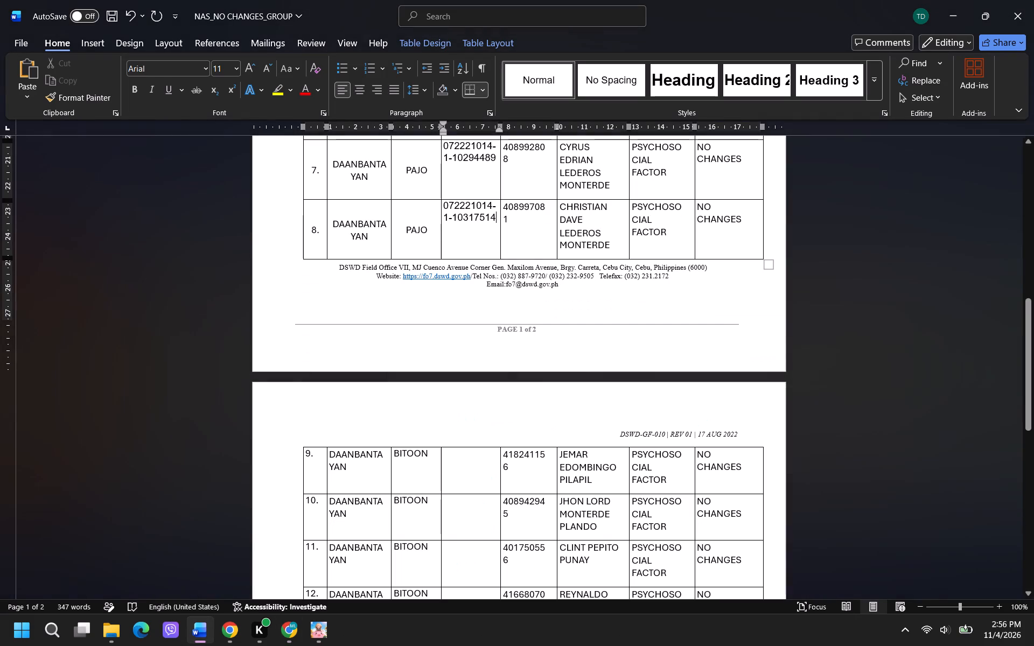
{"action": "left_click", "coordinate": [466, 458]}
{"action": "key", "text": "ctrl+v"}
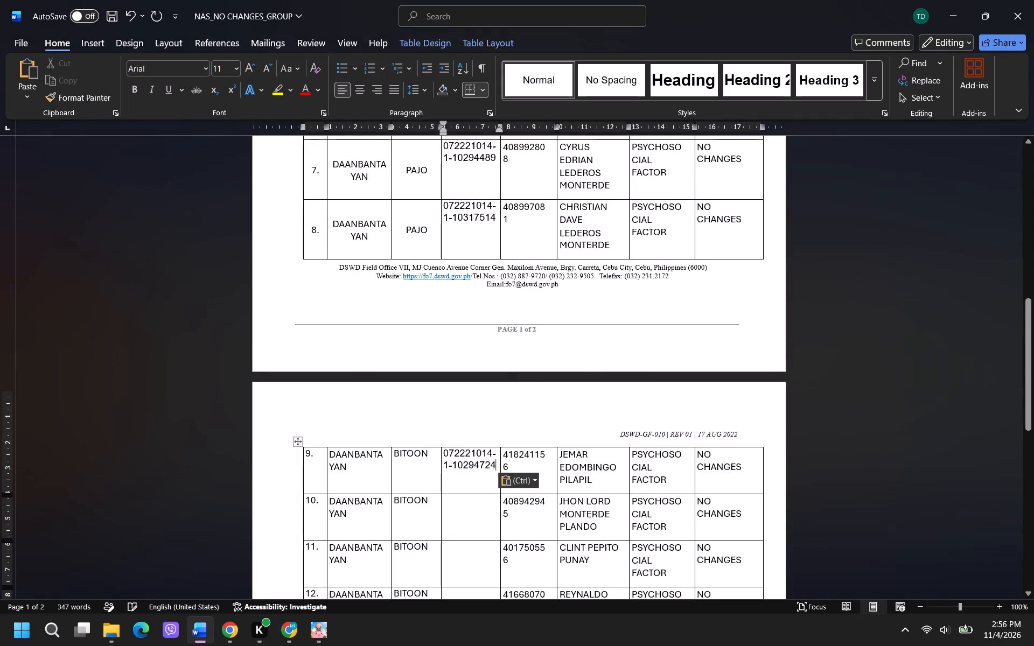
Copy the hh_id from sheet cell G14517 into the HH I.D. NO. cell of table row 10 in the report.
{"action": "key", "text": "alt+Tab"}
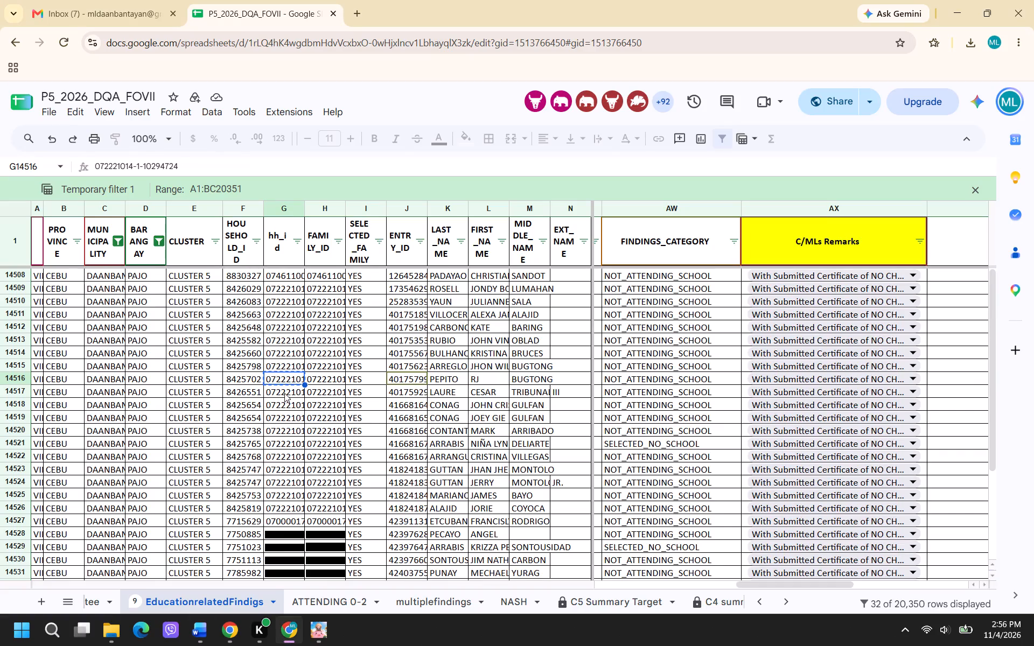
{"action": "left_click", "coordinate": [284, 393]}
{"action": "key", "text": "ctrl+c"}
{"action": "key", "text": "alt+Tab"}
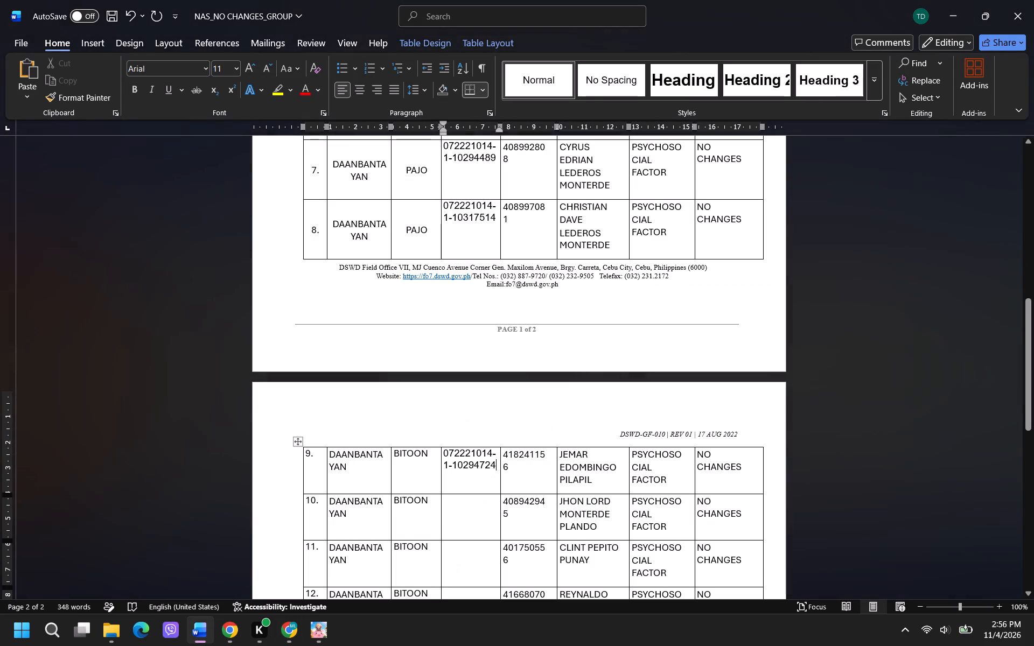
{"action": "left_click", "coordinate": [473, 508]}
{"action": "key", "text": "ctrl+v"}
Copy the hh_id from sheet cell G14518 into the HH I.D. NO. cell of table row 11 in the report.
{"action": "key", "text": "alt+Tab"}
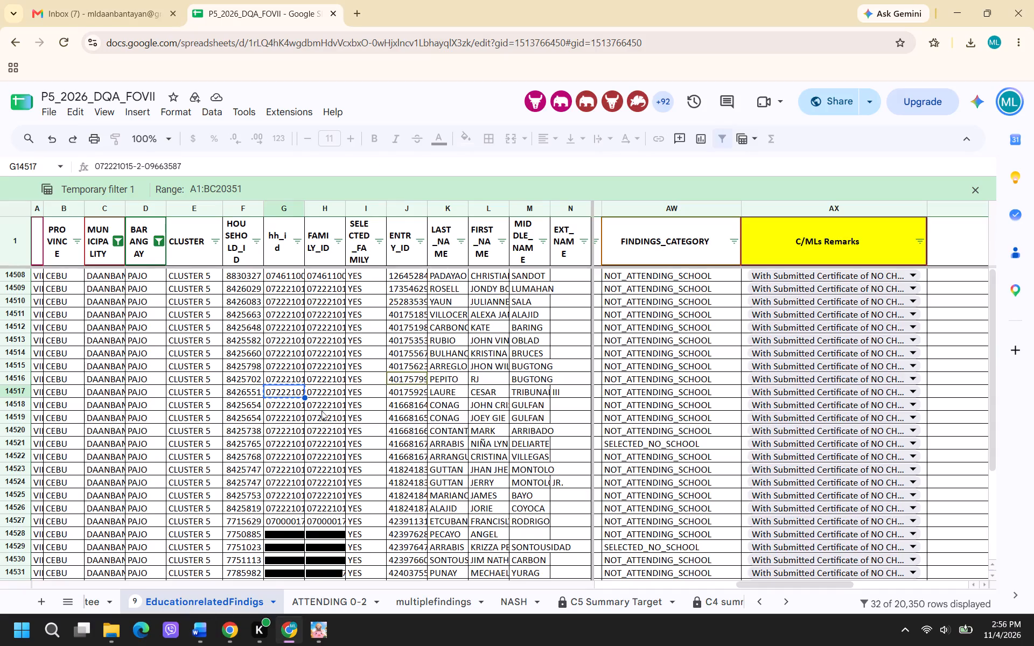
{"action": "left_click", "coordinate": [286, 404]}
{"action": "key", "text": "ctrl+c"}
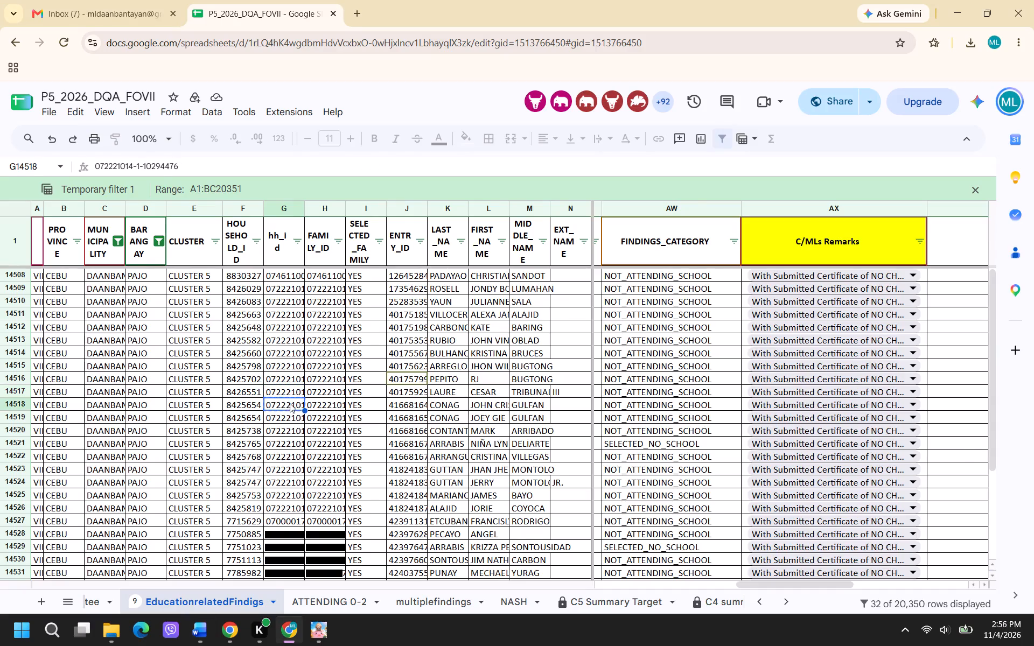
{"action": "key", "text": "alt+Tab"}
{"action": "scroll", "coordinate": [522, 469], "scroll_direction": "down", "scroll_amount": 2}
{"action": "left_click", "coordinate": [472, 483]}
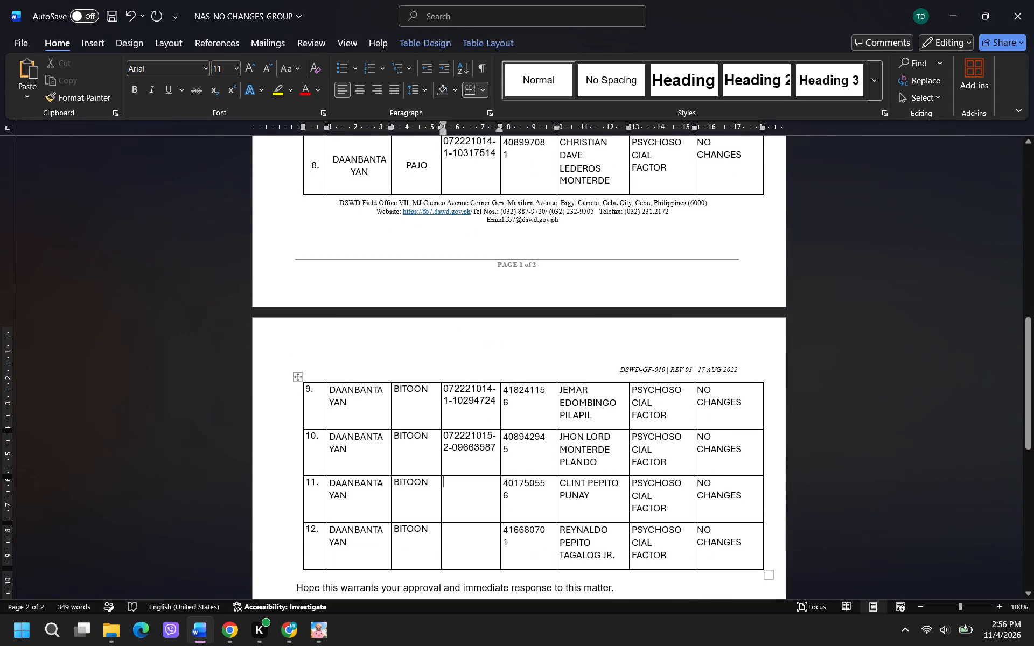
{"action": "key", "text": "ctrl+v"}
Copy the hh_id from sheet cell G14519 into the HH I.D. NO. cell of table row 12 in the report.
{"action": "key", "text": "alt+Tab"}
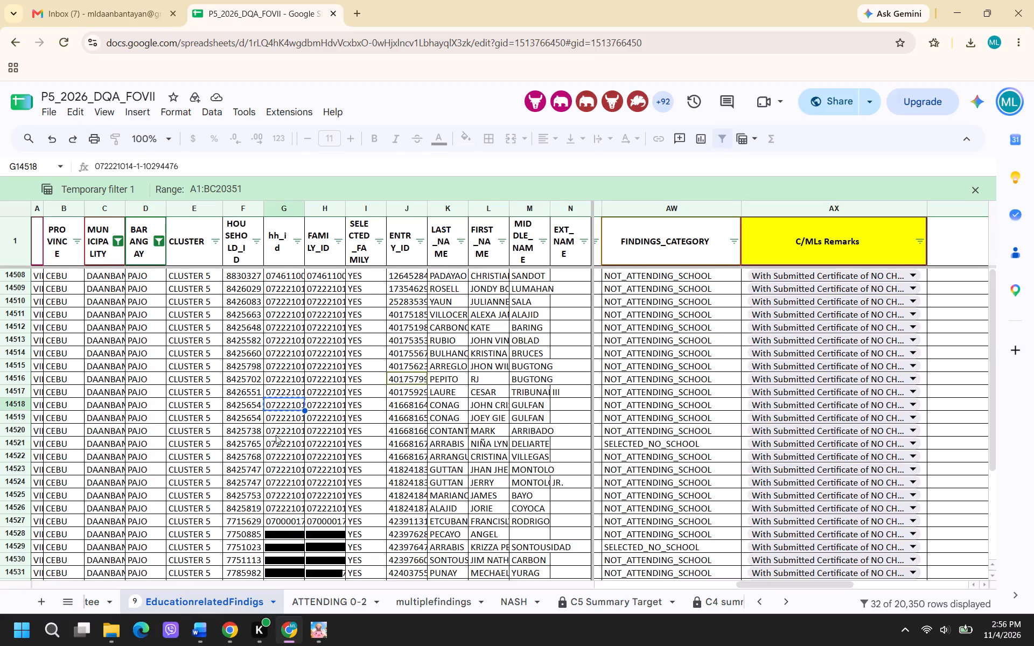
{"action": "left_click", "coordinate": [284, 417]}
{"action": "key", "text": "ctrl+c"}
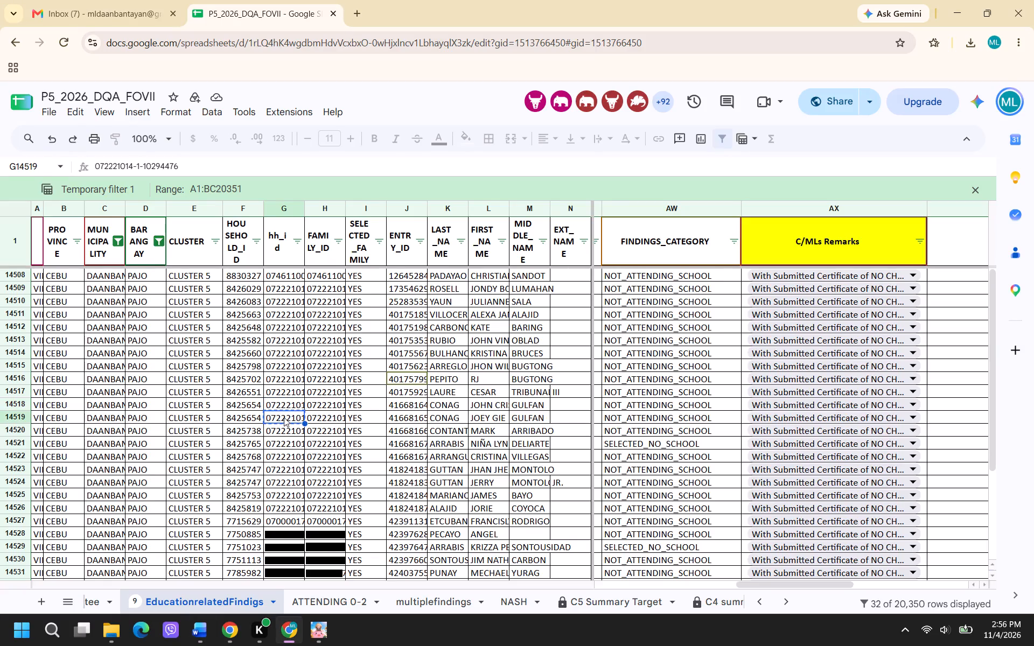
{"action": "key", "text": "alt+Tab"}
{"action": "left_click", "coordinate": [478, 528]}
{"action": "key", "text": "ctrl+v"}
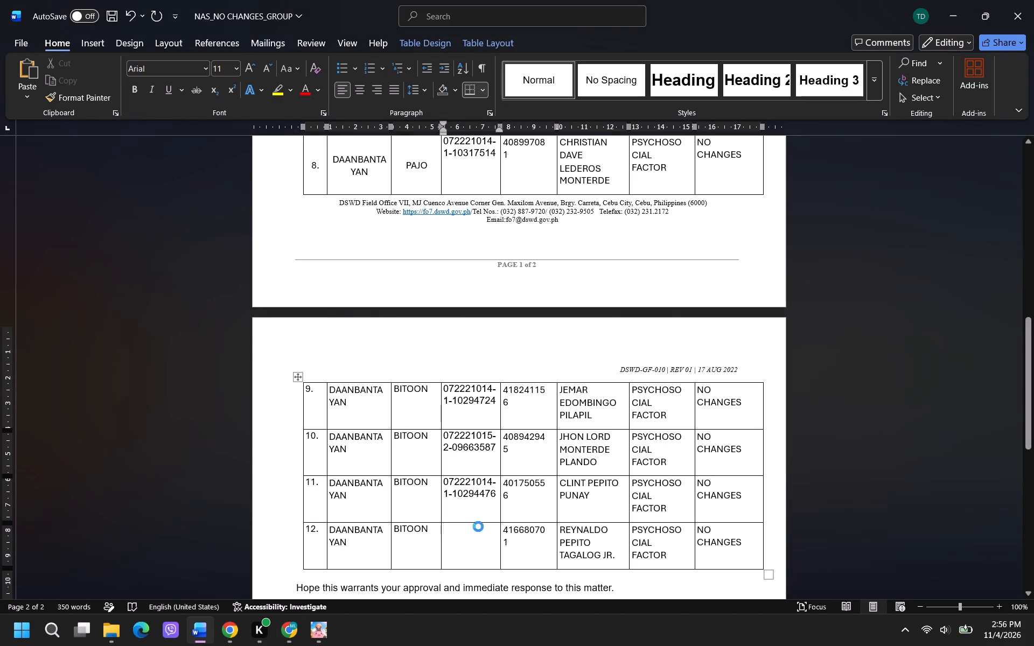
Append eight blank rows below row 12 of the report table.
{"action": "left_click", "coordinate": [742, 549]}
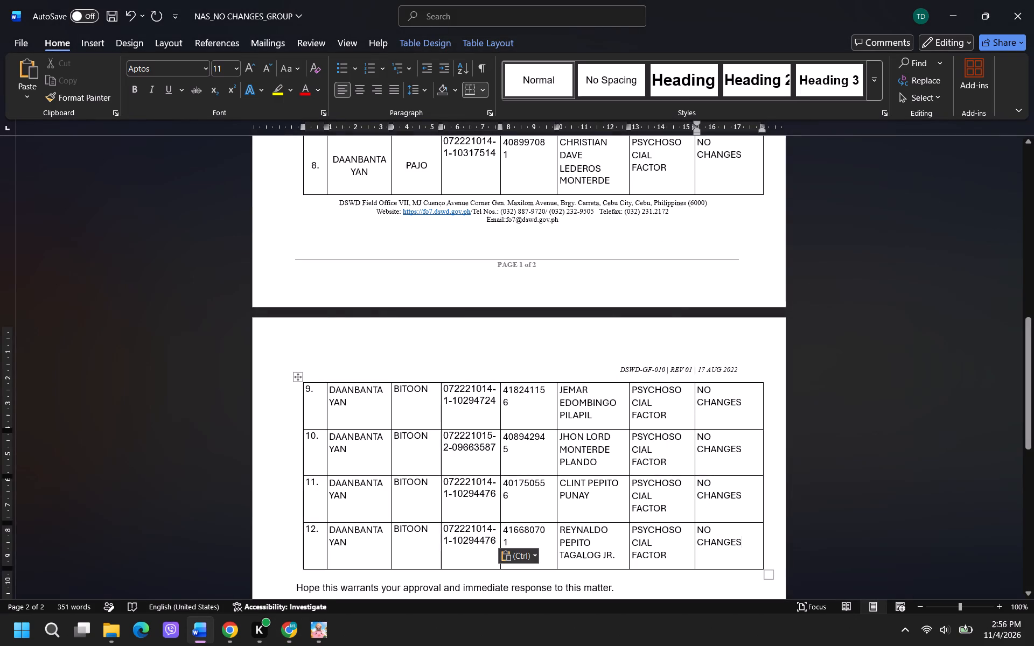
{"action": "key", "text": "Tab"}
{"action": "scroll", "coordinate": [591, 492], "scroll_direction": "down", "scroll_amount": 5}
{"action": "key", "text": "Tab"}
{"action": "key", "text": "Tab"}
{"action": "key", "text": "Tab"}
{"action": "key", "text": "Tab"}
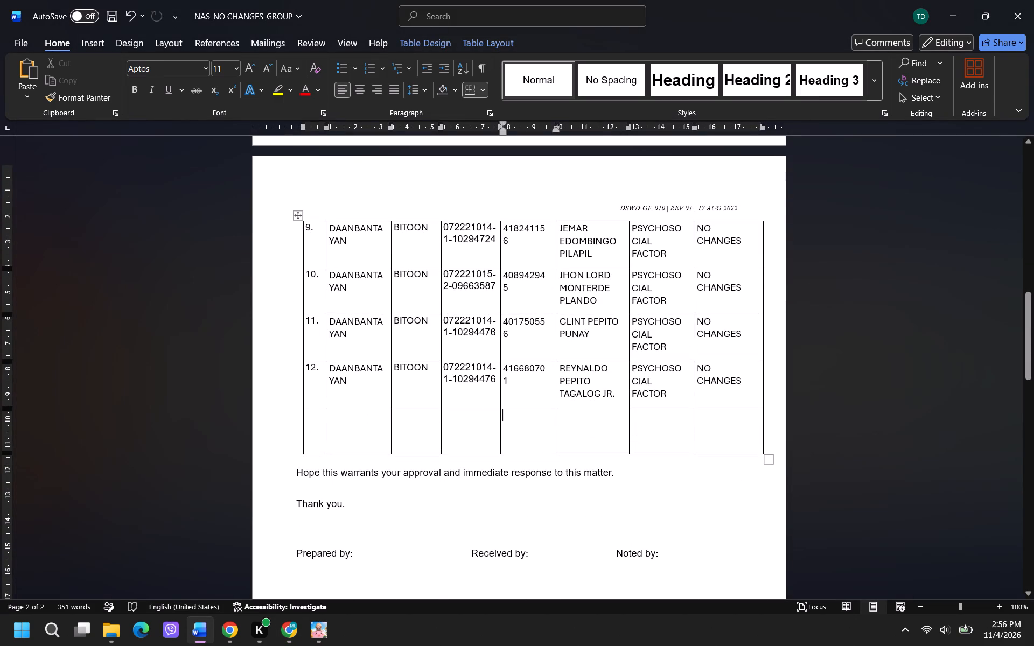
{"action": "key", "text": "Tab"}
{"action": "key", "text": "Tab"}
{"action": "key", "text": "Tab"}
{"action": "key", "text": "Tab"}
{"action": "key", "text": "Tab"}
{"action": "key", "text": "Tab"}
{"action": "key", "text": "Tab"}
{"action": "key", "text": "Tab"}
{"action": "key", "text": "Tab"}
{"action": "key", "text": "Tab"}
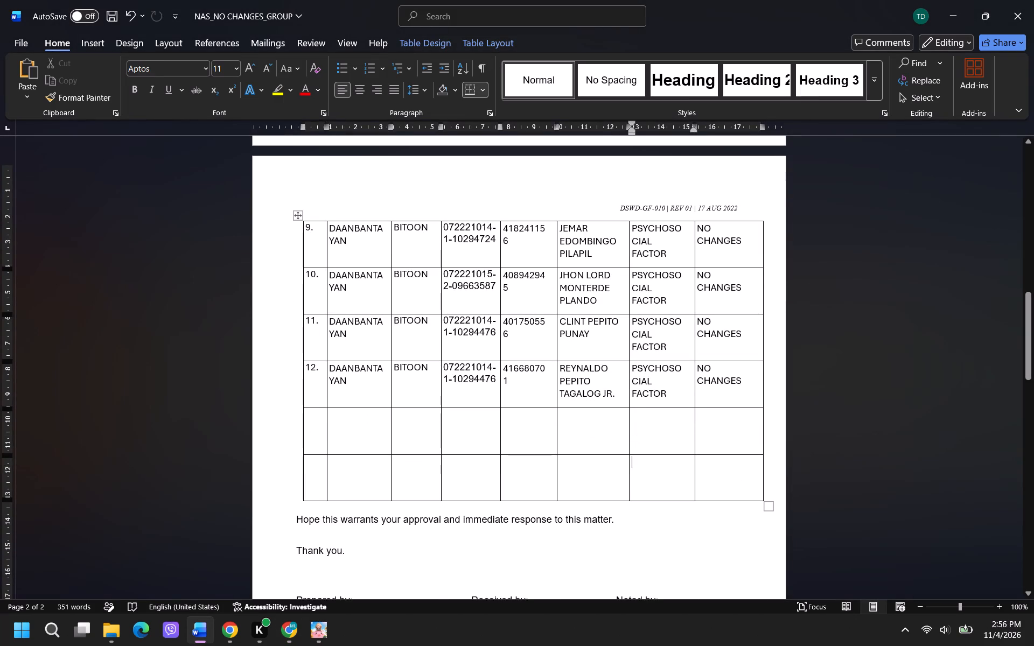
{"action": "key", "text": "Tab"}
{"action": "key", "text": "Tab"}
{"action": "left_click", "coordinate": [725, 516]}
{"action": "key", "text": "Tab"}
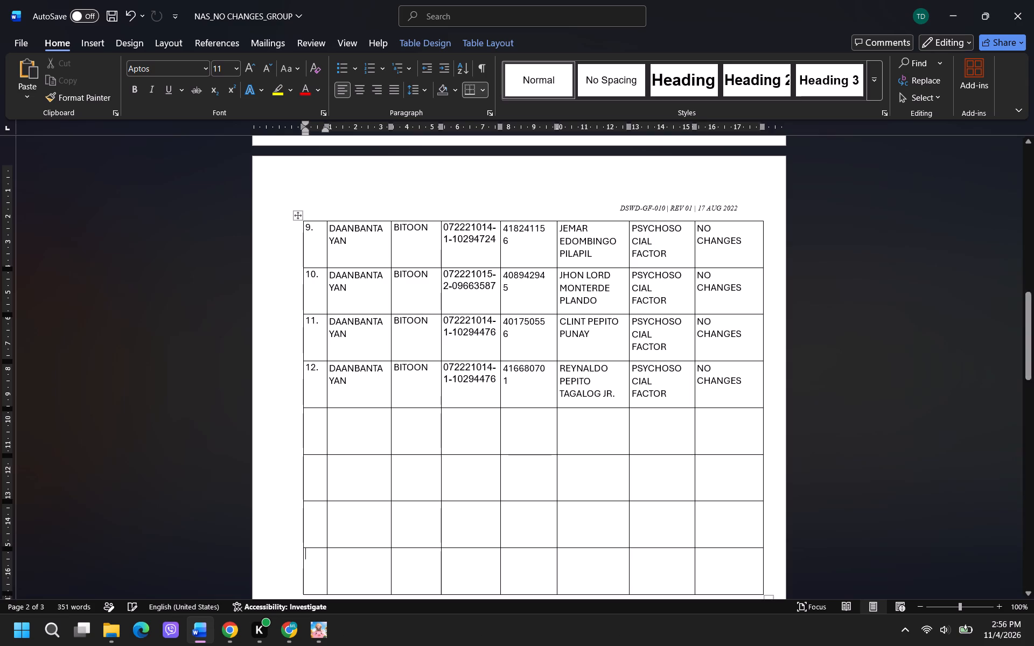
{"action": "scroll", "coordinate": [702, 510], "scroll_direction": "down", "scroll_amount": 3}
{"action": "left_click", "coordinate": [720, 475]}
{"action": "key", "text": "Tab"}
{"action": "left_click", "coordinate": [717, 505]}
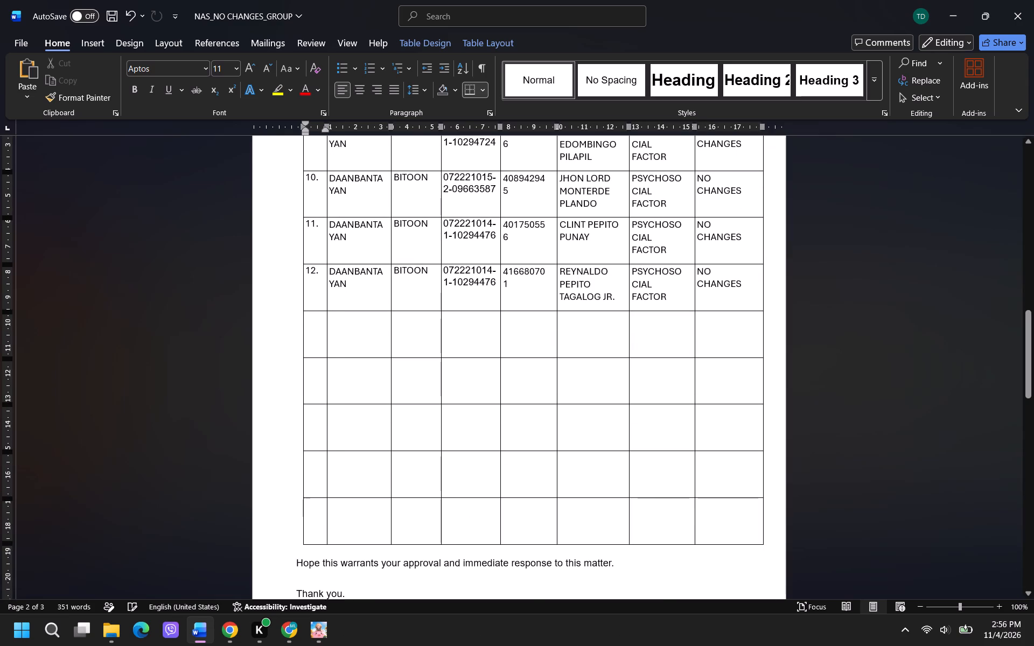
{"action": "key", "text": "Tab"}
{"action": "scroll", "coordinate": [717, 505], "scroll_direction": "down", "scroll_amount": 2}
{"action": "left_click", "coordinate": [712, 495]}
{"action": "key", "text": "Tab"}
{"action": "scroll", "coordinate": [712, 495], "scroll_direction": "down", "scroll_amount": 3}
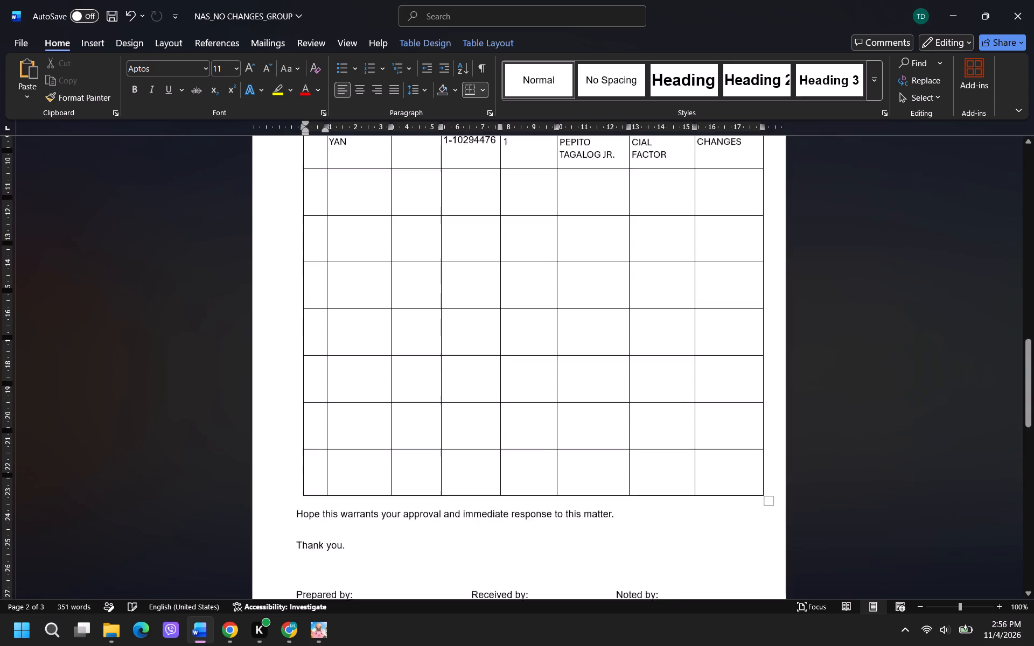
{"action": "left_click", "coordinate": [712, 447]}
{"action": "key", "text": "Tab"}
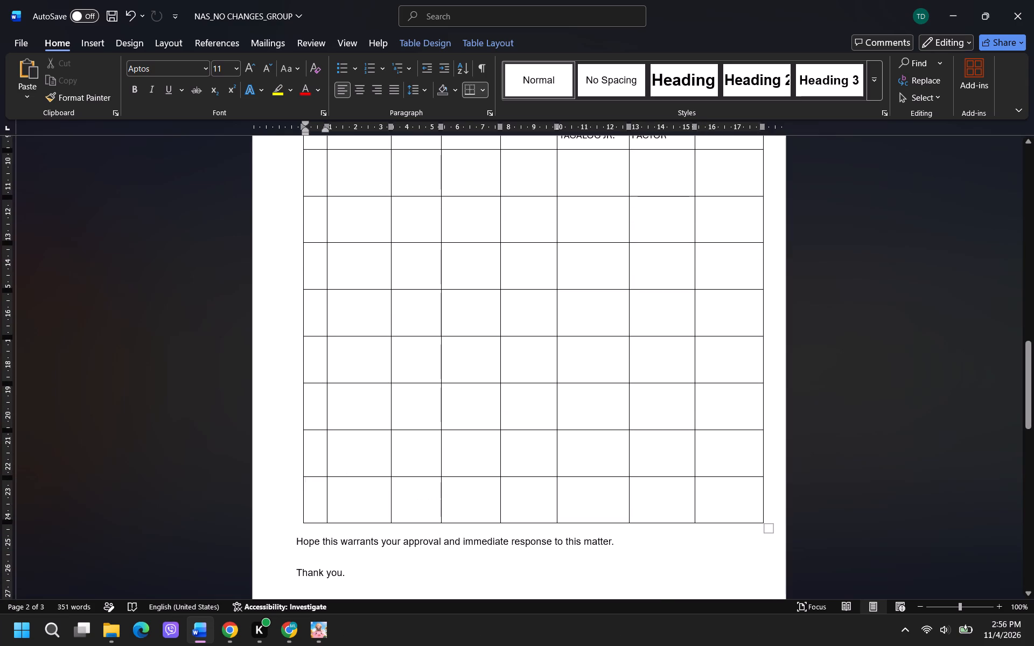
Check the hh_ids in sheet cells G14519 and G14520 against the last filled rows of the report table.
{"action": "key", "text": "alt+Tab"}
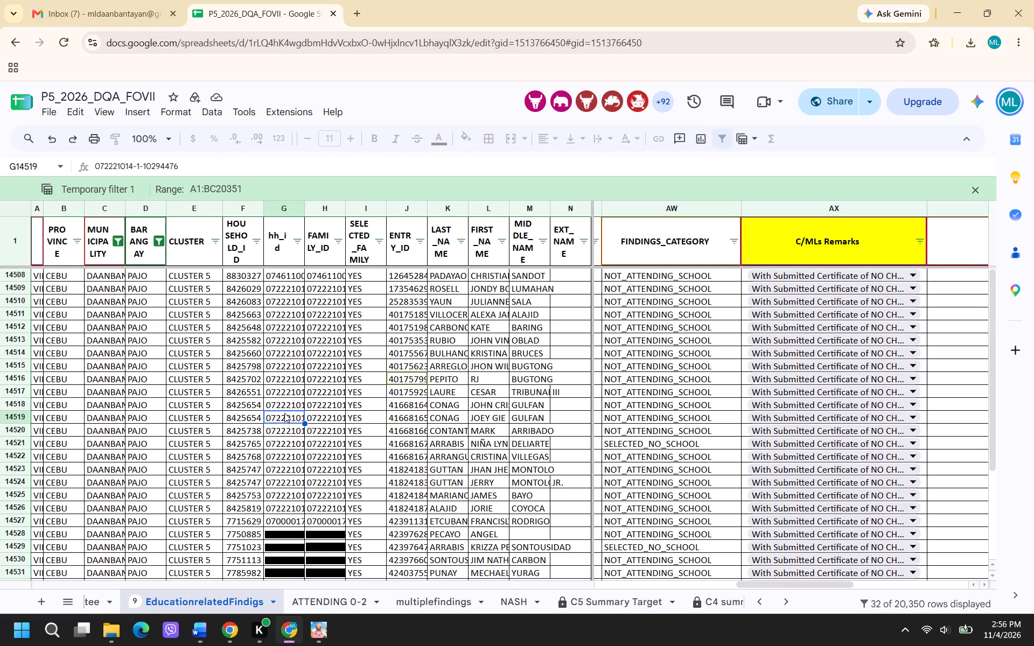
{"action": "left_click", "coordinate": [286, 428]}
{"action": "left_click", "coordinate": [11, 430]}
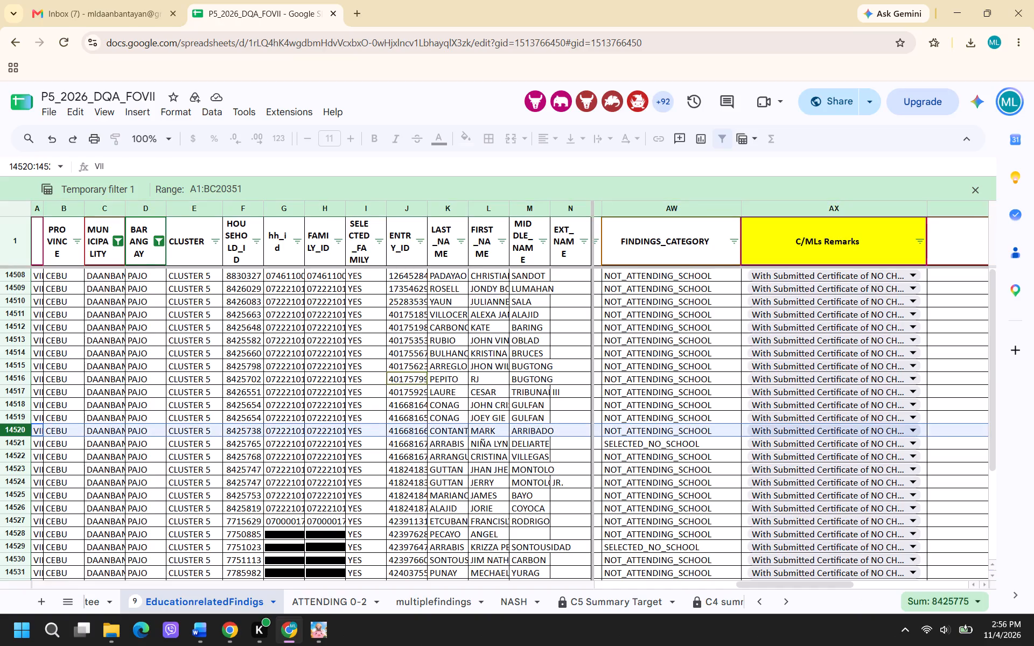
{"action": "left_click", "coordinate": [285, 432]}
{"action": "key", "text": "ctrl+c"}
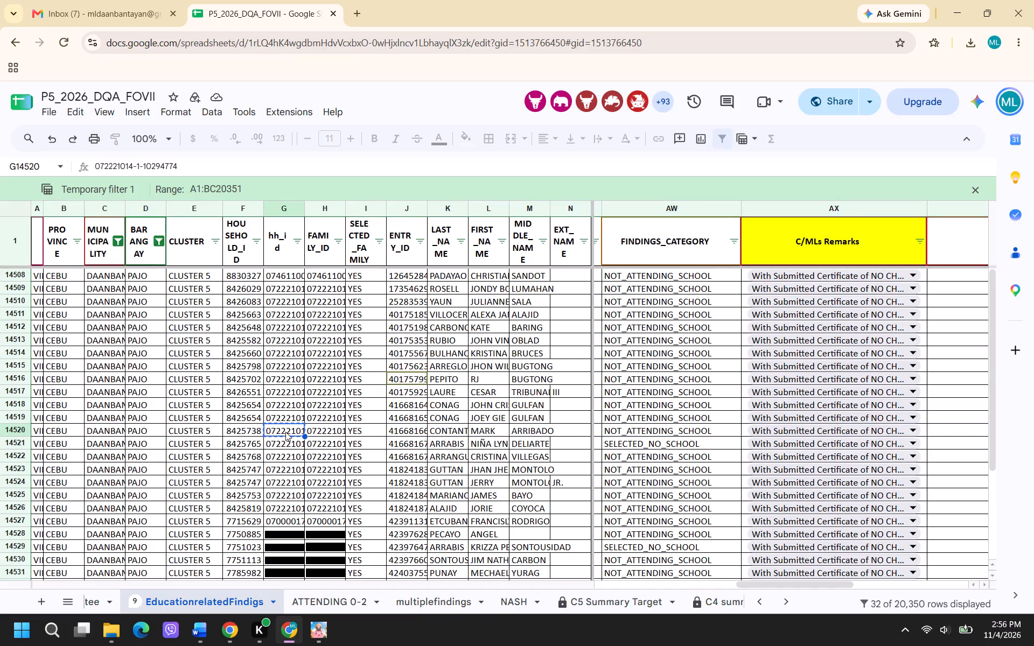
{"action": "key", "text": "alt+Tab"}
{"action": "scroll", "coordinate": [381, 461], "scroll_direction": "up", "scroll_amount": 8}
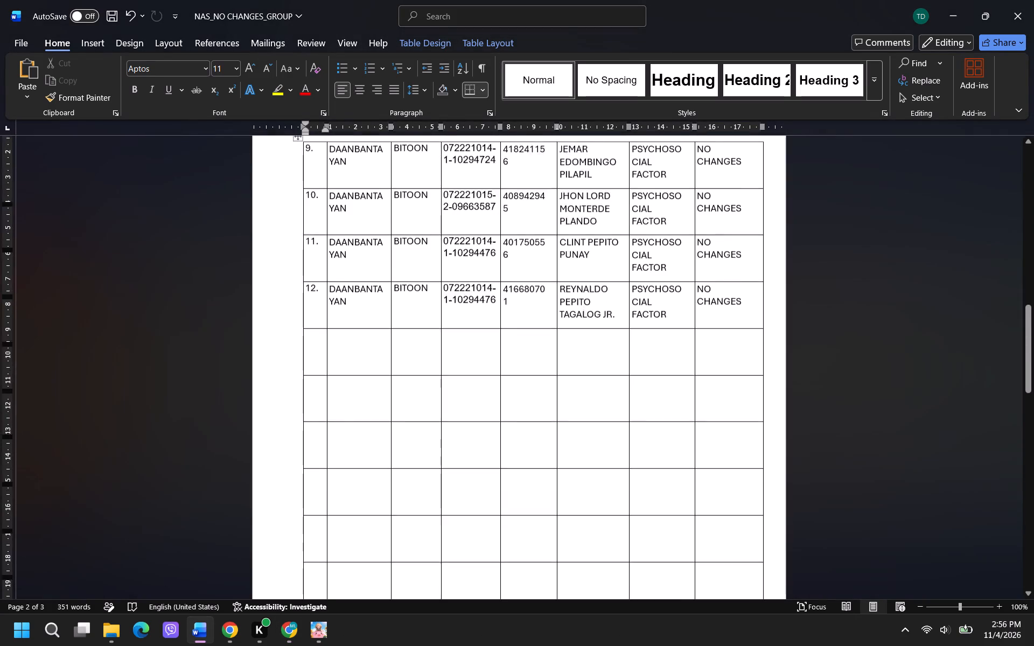
{"action": "scroll", "coordinate": [406, 447], "scroll_direction": "up", "scroll_amount": 3}
{"action": "scroll", "coordinate": [468, 477], "scroll_direction": "up", "scroll_amount": 4}
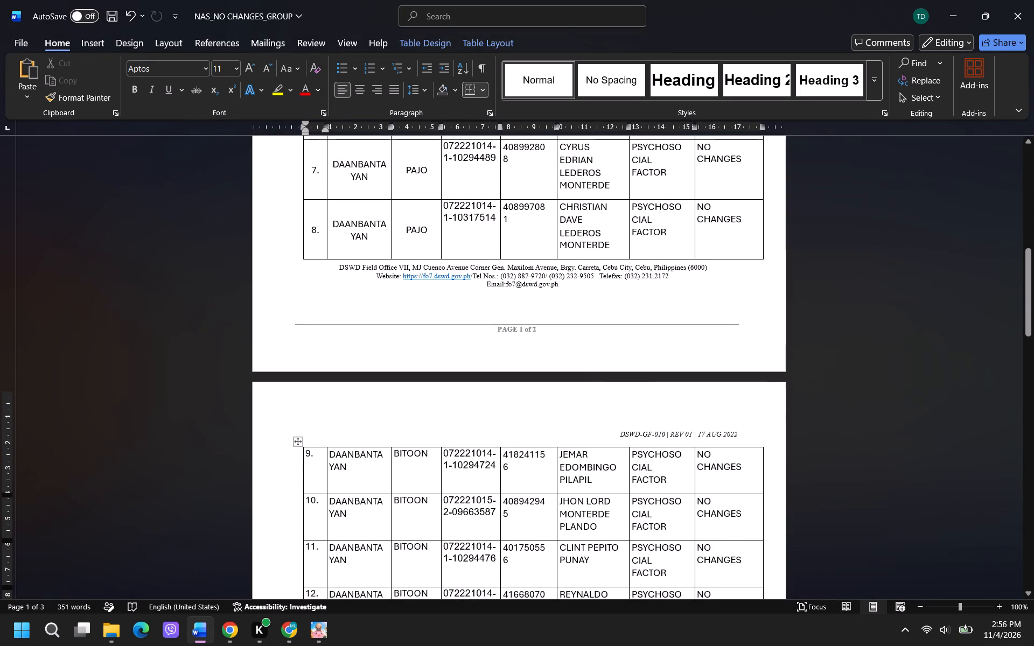
{"action": "scroll", "coordinate": [474, 452], "scroll_direction": "down", "scroll_amount": 2}
{"action": "scroll", "coordinate": [474, 450], "scroll_direction": "up", "scroll_amount": 4}
{"action": "scroll", "coordinate": [472, 438], "scroll_direction": "down", "scroll_amount": 7}
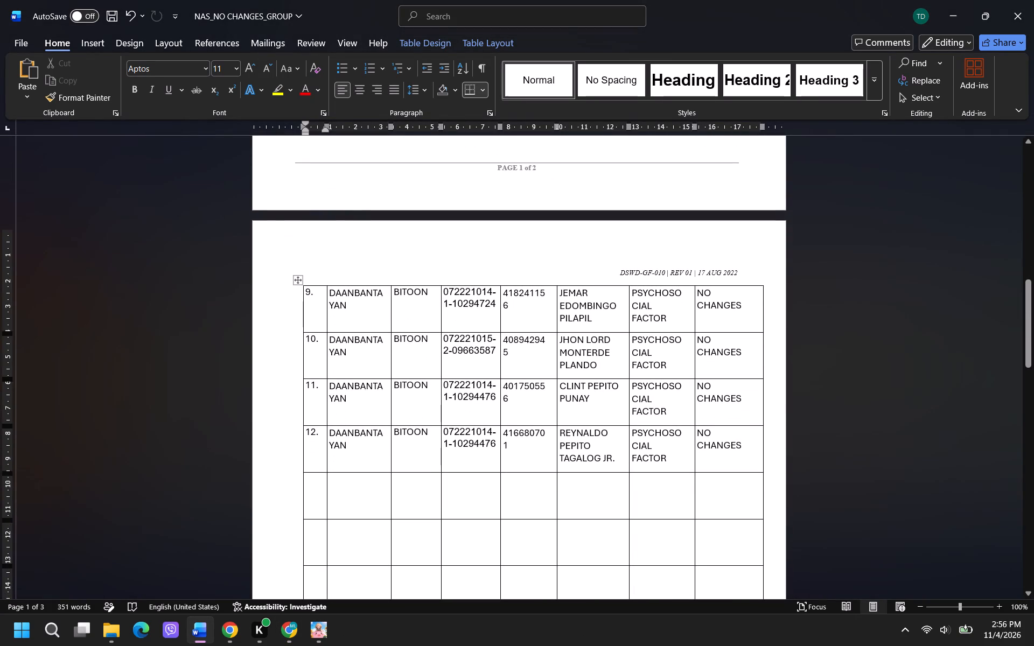
{"action": "scroll", "coordinate": [481, 454], "scroll_direction": "up", "scroll_amount": 1}
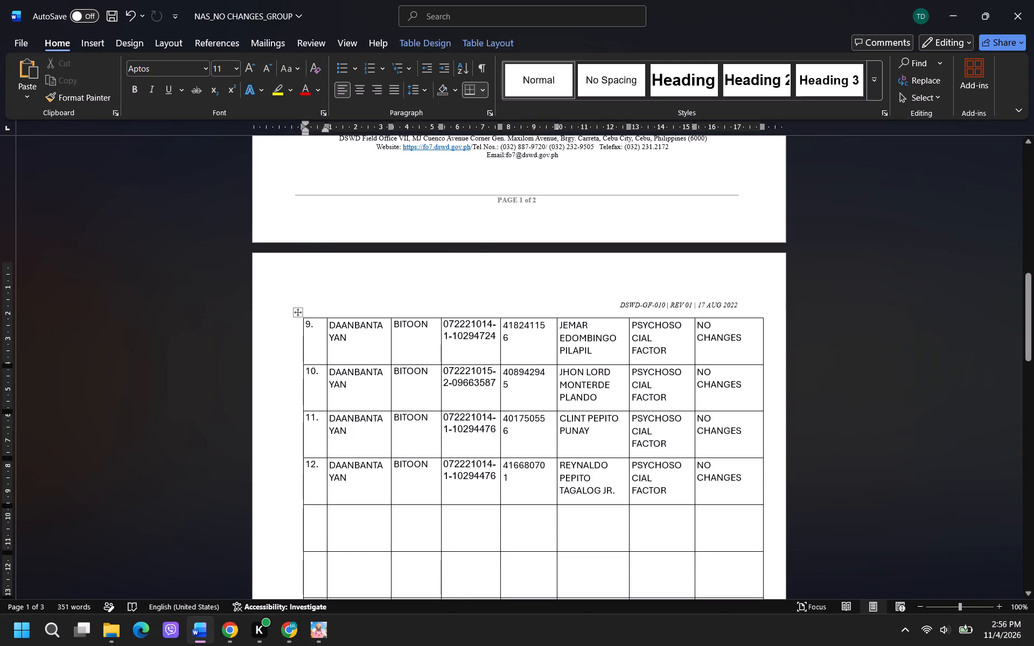
{"action": "key", "text": "alt+Tab"}
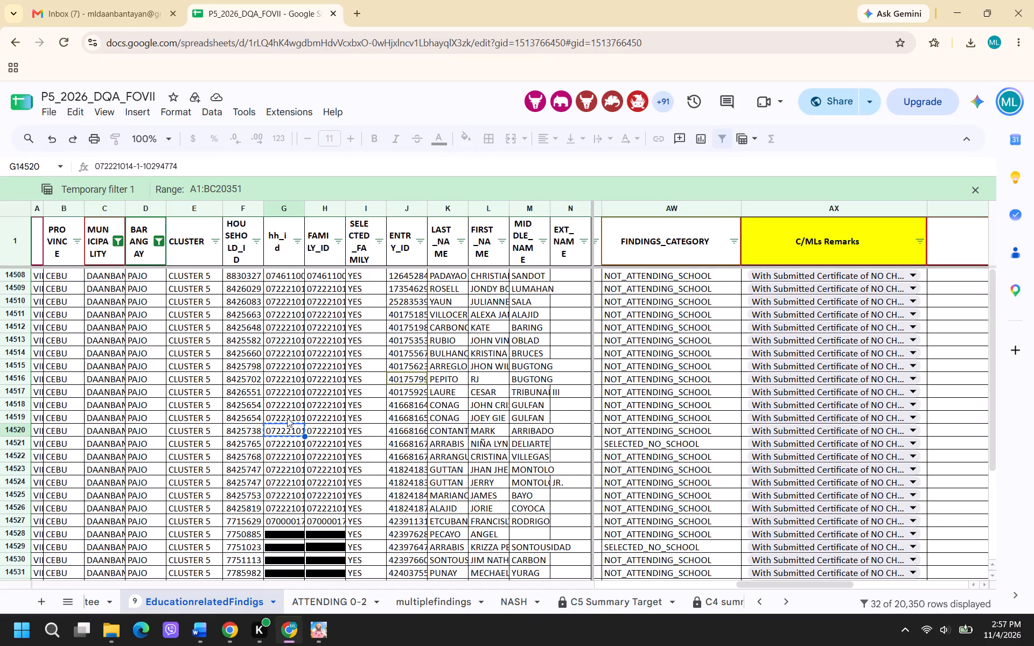
{"action": "left_click", "coordinate": [285, 418]}
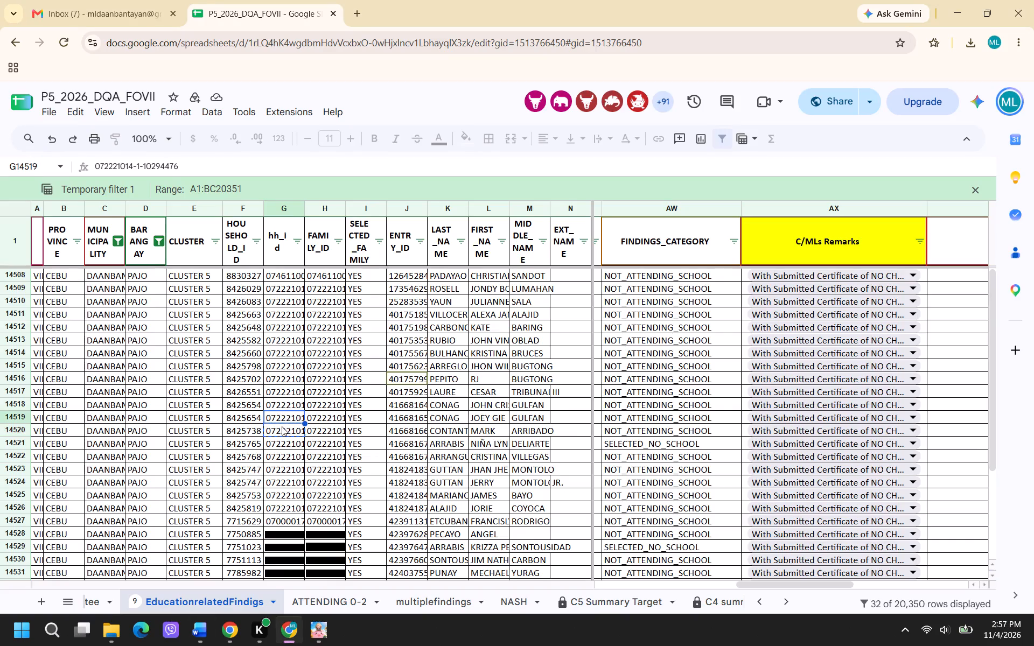
{"action": "left_click", "coordinate": [282, 430]}
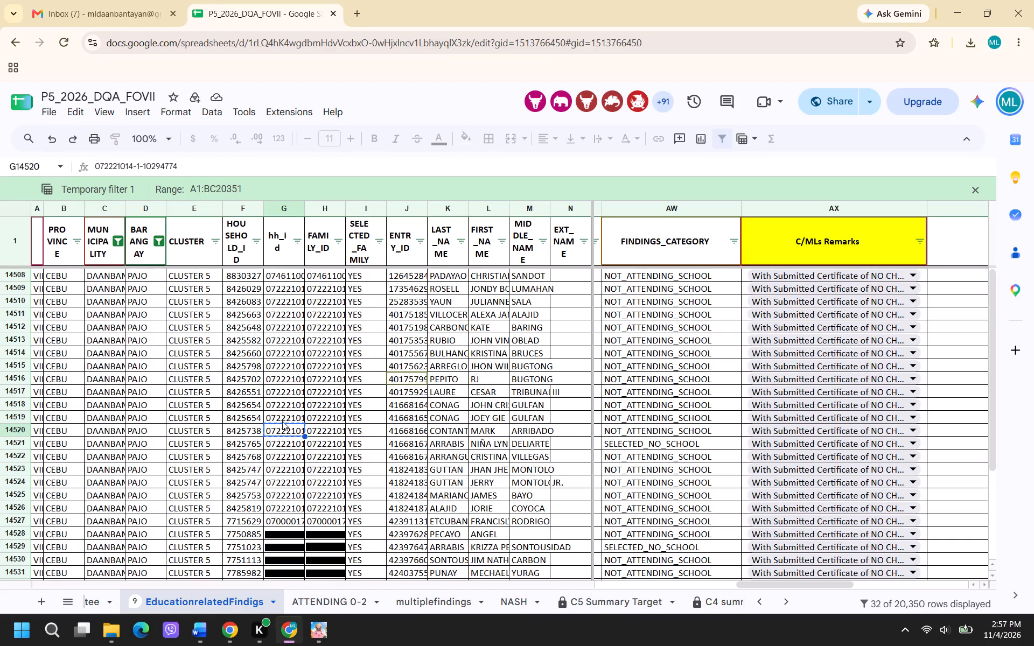
{"action": "left_click", "coordinate": [284, 415]}
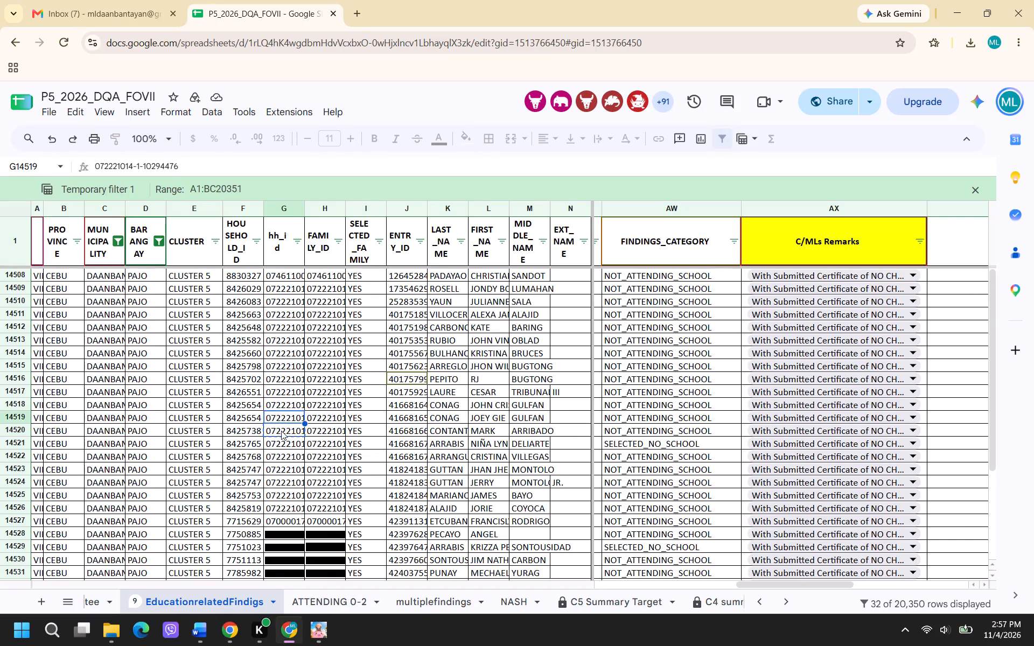
{"action": "left_click", "coordinate": [281, 431]}
{"action": "key", "text": "alt+Tab"}
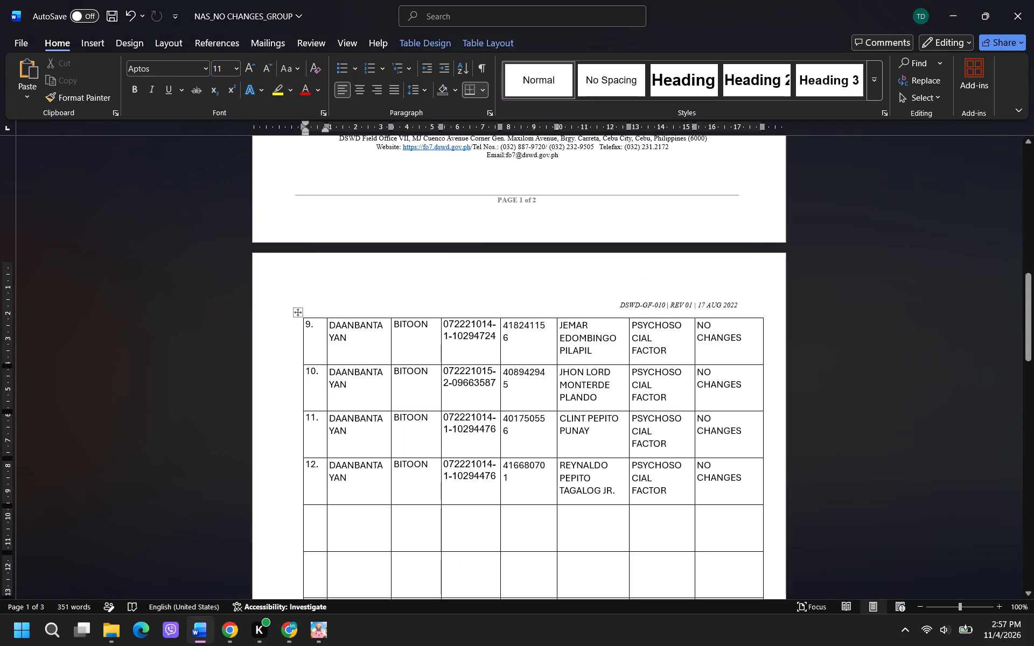
{"action": "key", "text": "alt+Tab"}
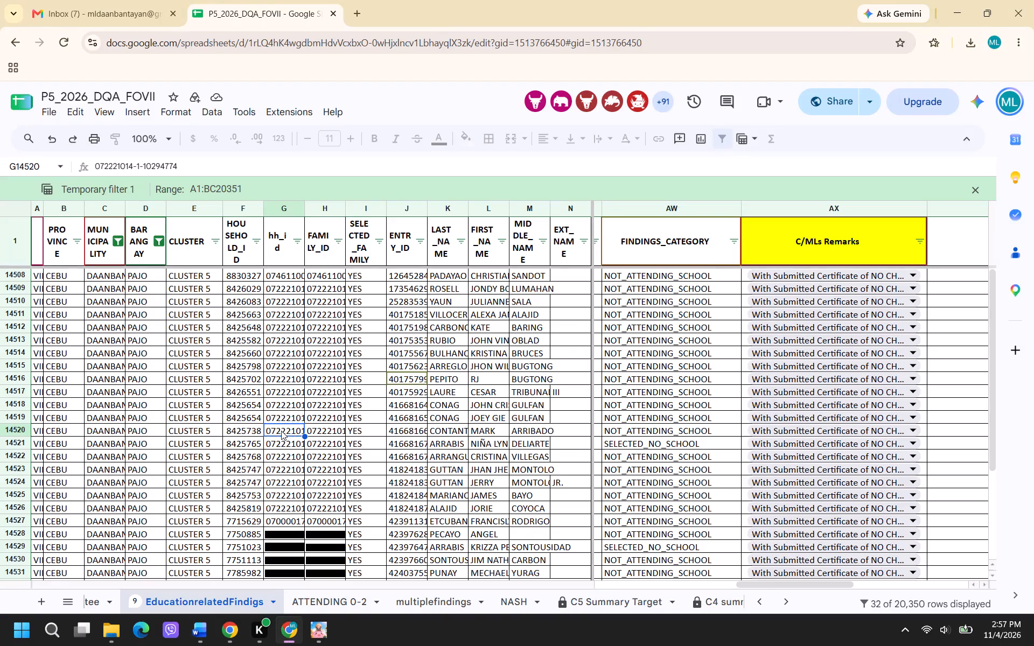
{"action": "left_click", "coordinate": [283, 431]}
{"action": "left_click", "coordinate": [280, 443]}
{"action": "left_click", "coordinate": [281, 432]}
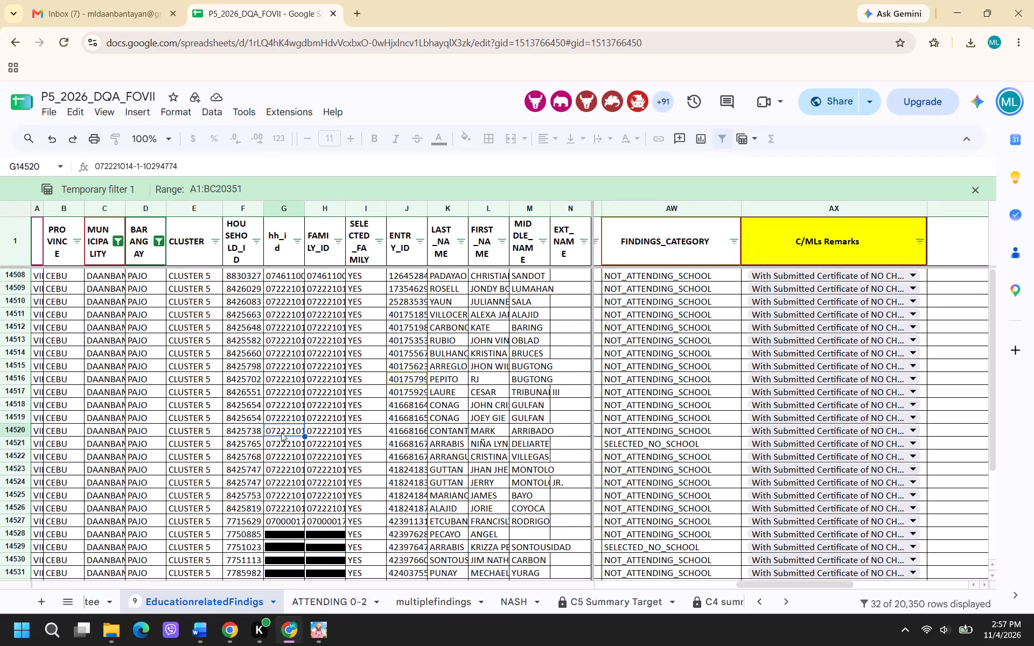
Copy the hh_id from sheet cell G14520 into the HH I.D. NO. cell of the first blank row below row 12.
{"action": "left_click", "coordinate": [15, 428]}
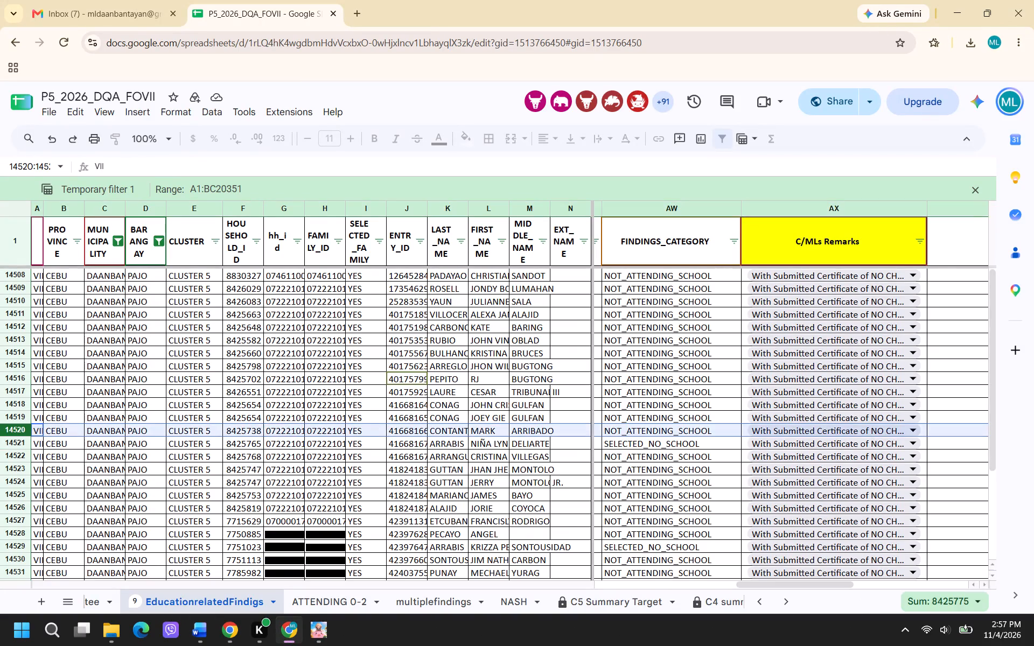
{"action": "left_click", "coordinate": [278, 430]}
{"action": "key", "text": "ctrl+c"}
{"action": "key", "text": "alt+Tab"}
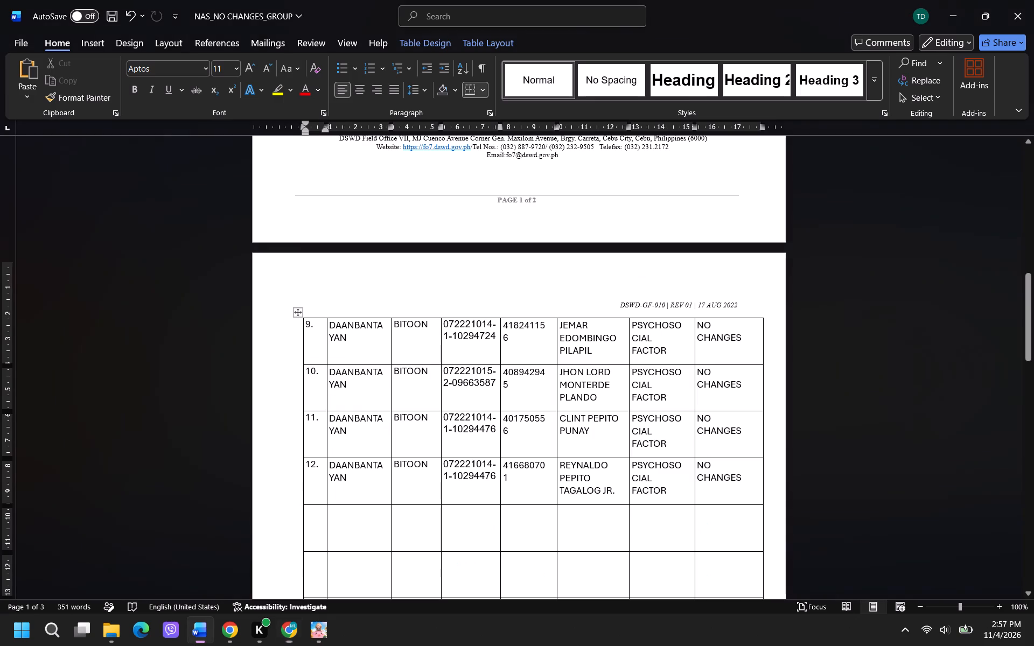
{"action": "left_click", "coordinate": [480, 518]}
{"action": "key", "text": "ctrl+v"}
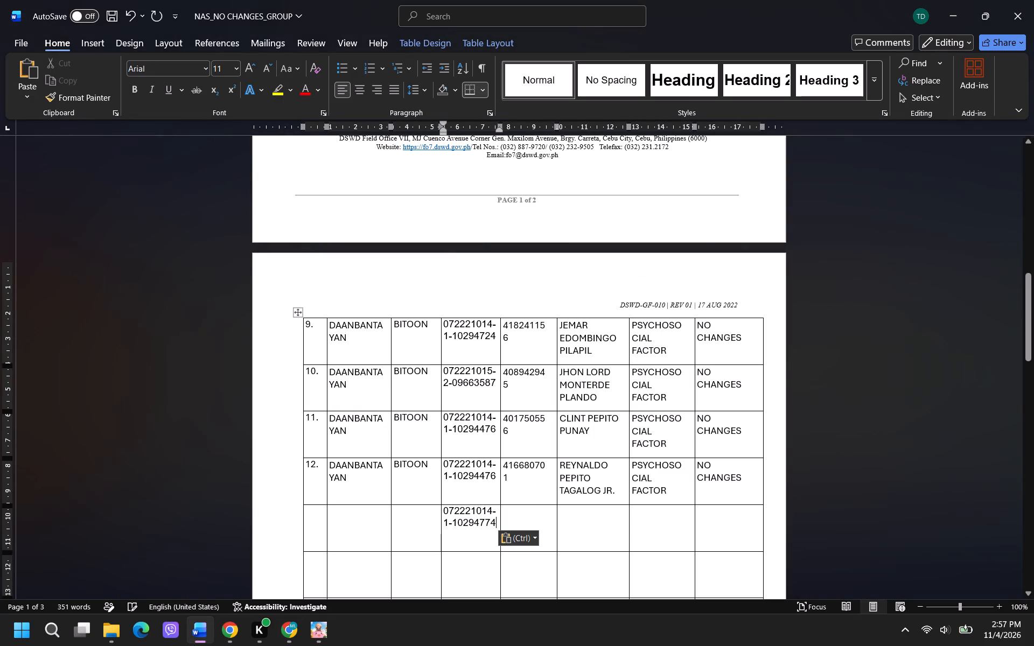
Set the BRGY. cells of rows 9 to 12 and the row below them to PAJO.
{"action": "left_click_drag", "start_coordinate": [399, 336], "coordinate": [414, 478]}
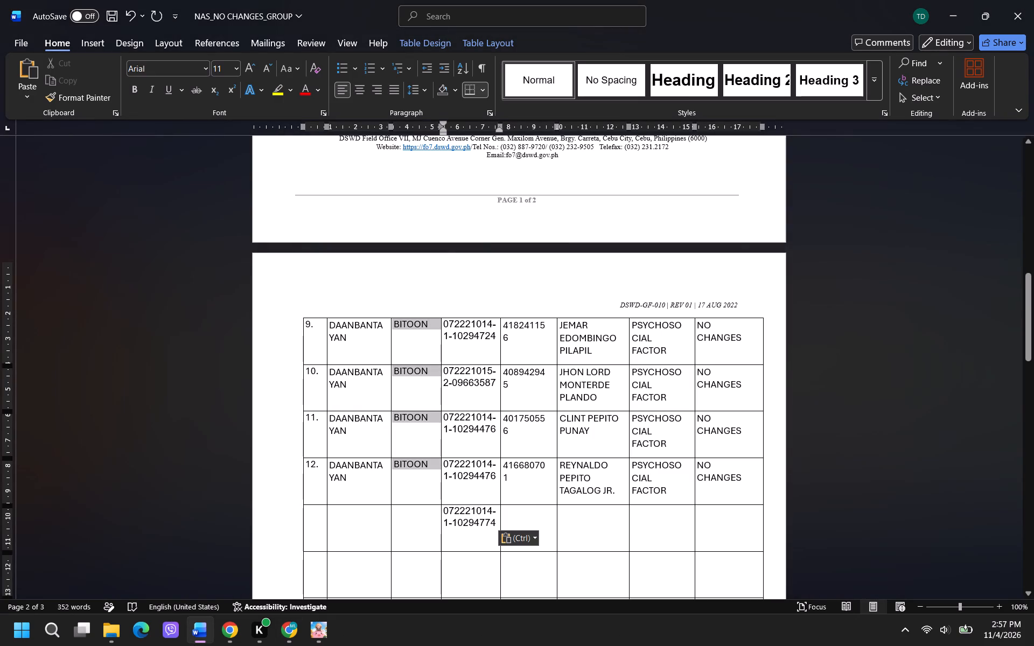
{"action": "left_click_drag", "start_coordinate": [414, 478], "coordinate": [416, 514]}
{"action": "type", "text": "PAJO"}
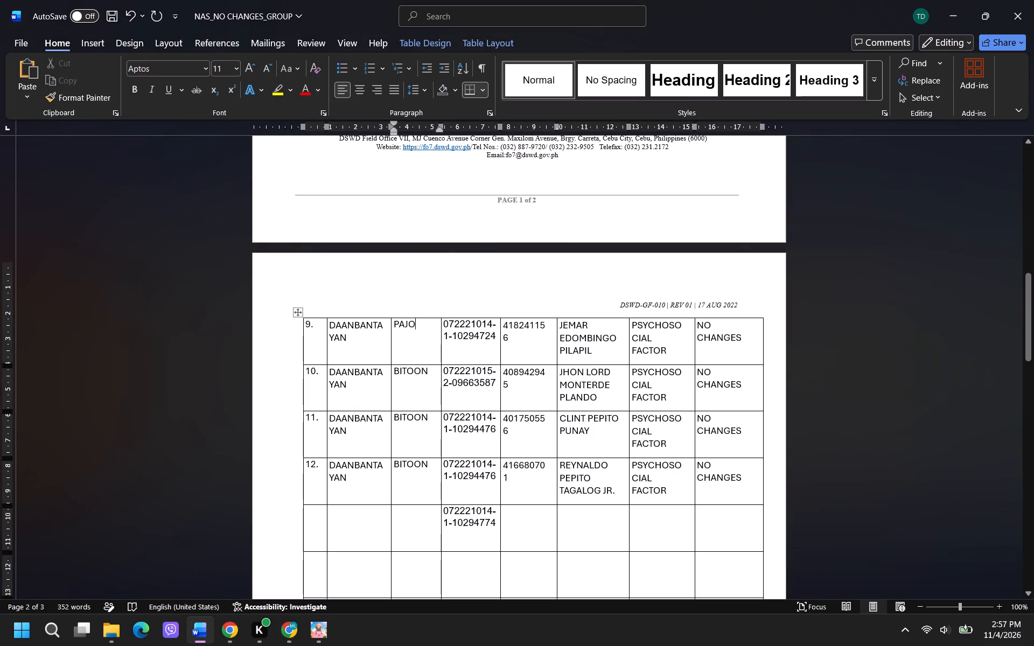
{"action": "left_click_drag", "start_coordinate": [424, 329], "coordinate": [392, 323]}
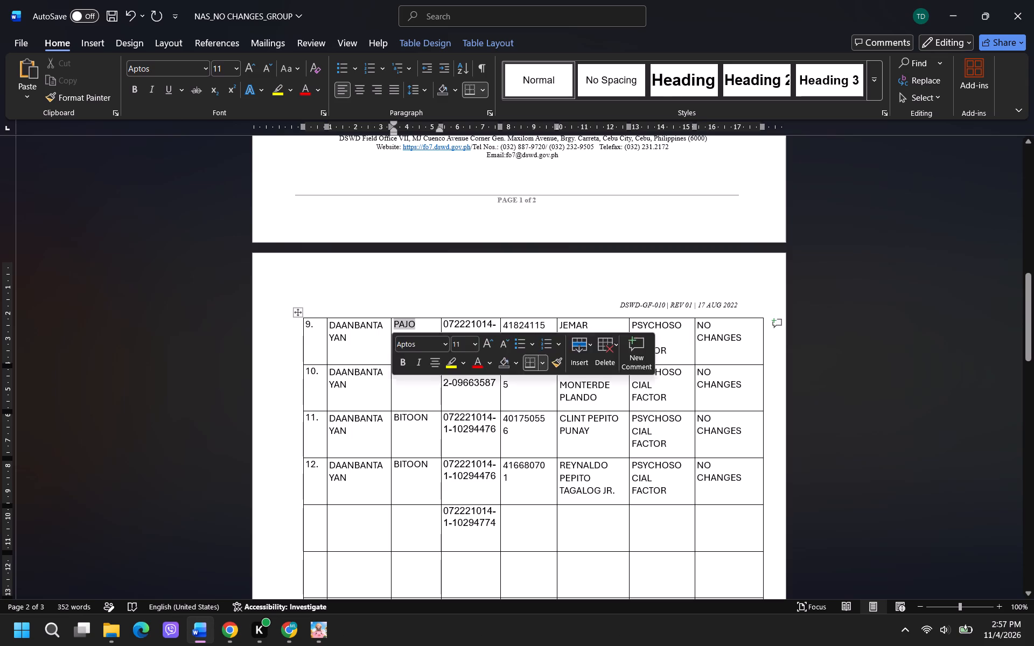
{"action": "key", "text": "ctrl+c"}
{"action": "left_click_drag", "start_coordinate": [413, 375], "coordinate": [421, 518]}
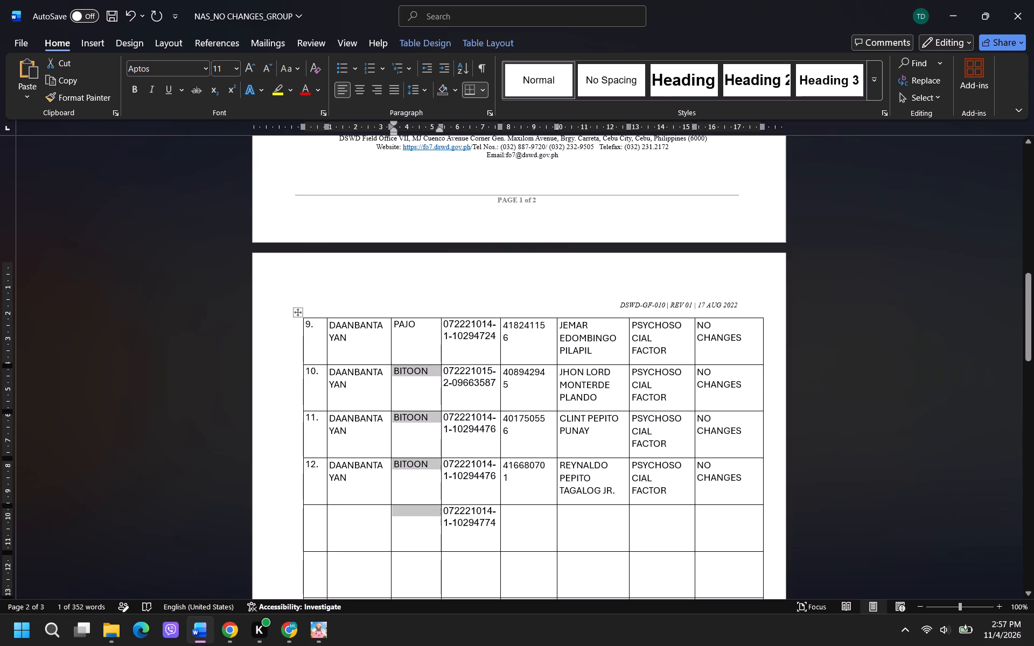
{"action": "key", "text": "ctrl+v"}
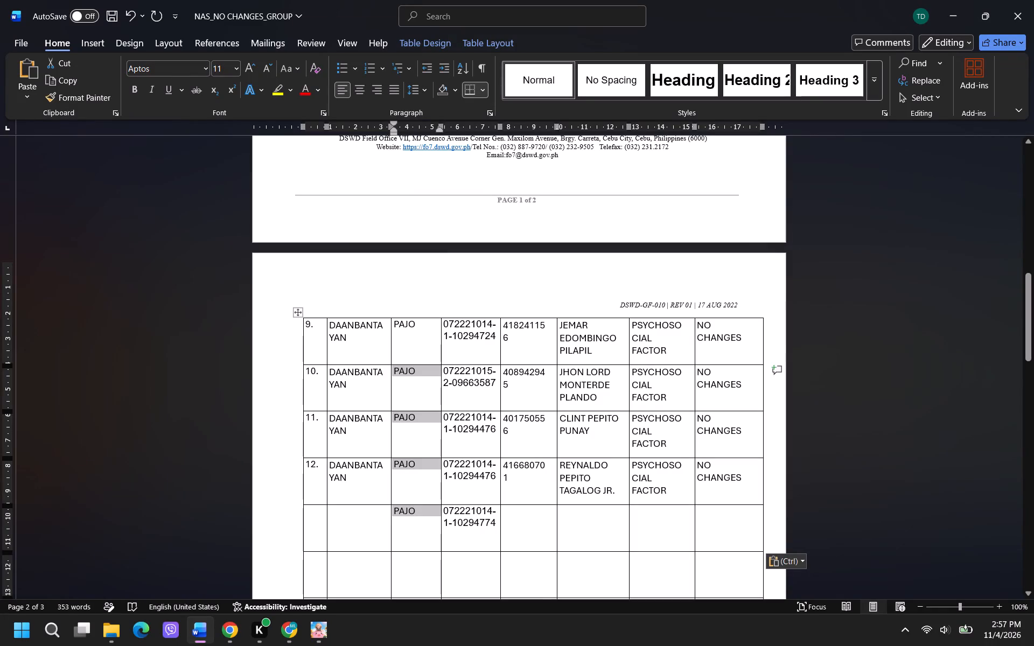
Clear the MEMBER ID NO. cells of rows 1 to 12 in the report table.
{"action": "left_click_drag", "start_coordinate": [542, 486], "coordinate": [537, 405]}
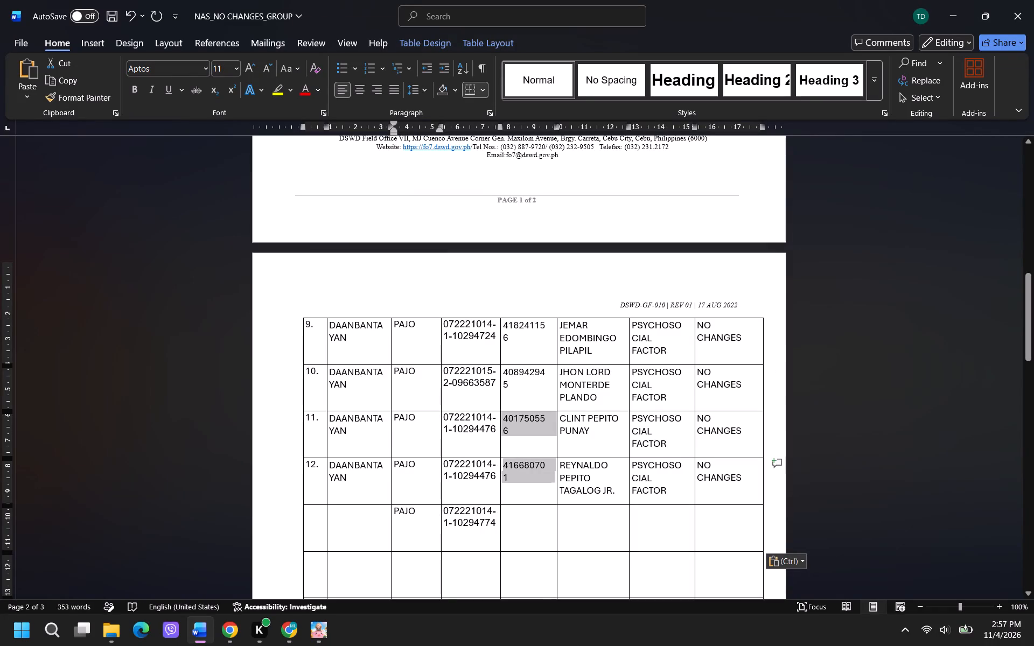
{"action": "left_click_drag", "start_coordinate": [537, 405], "coordinate": [532, 345]}
{"action": "key", "text": "Delete"}
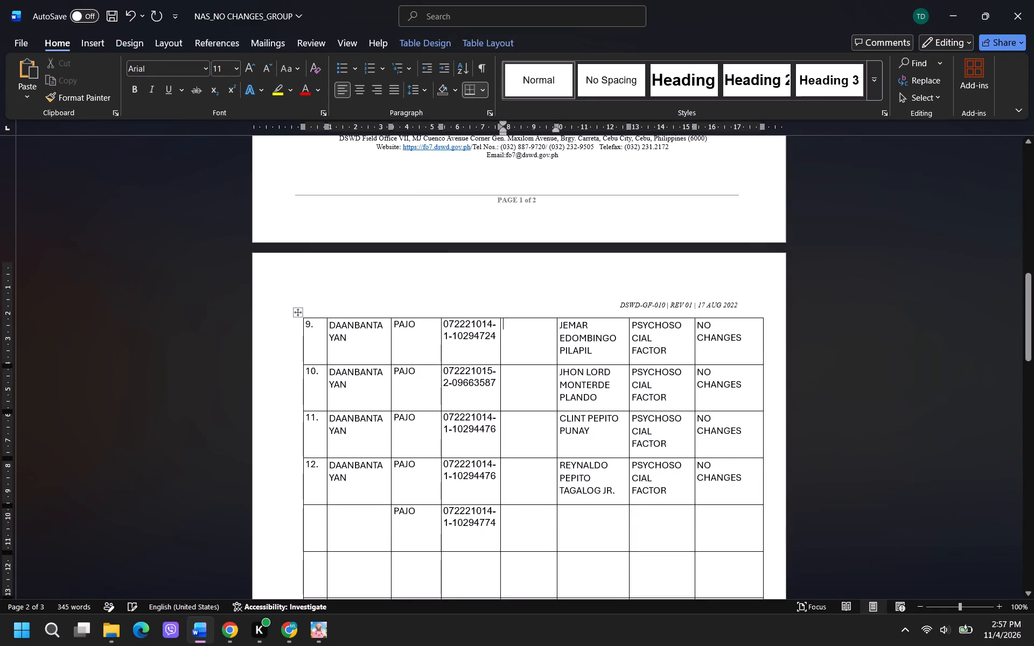
{"action": "scroll", "coordinate": [534, 345], "scroll_direction": "up", "scroll_amount": 9}
{"action": "left_click_drag", "start_coordinate": [524, 388], "coordinate": [518, 258]}
{"action": "scroll", "coordinate": [518, 258], "scroll_direction": "up", "scroll_amount": 2}
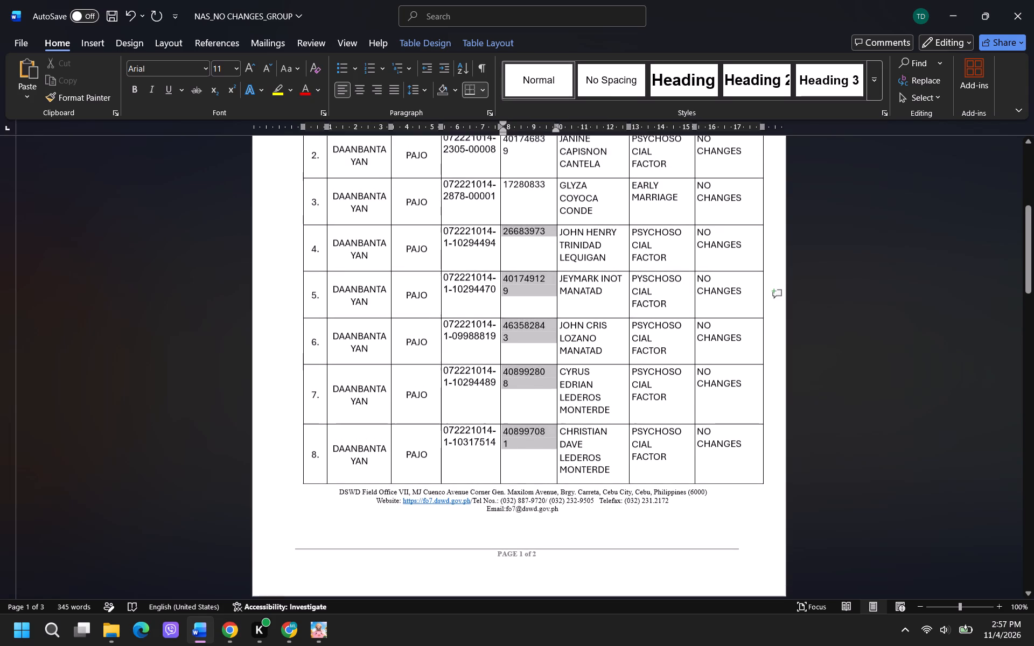
{"action": "left_click_drag", "start_coordinate": [518, 258], "coordinate": [513, 190]}
{"action": "scroll", "coordinate": [519, 203], "scroll_direction": "up", "scroll_amount": 1}
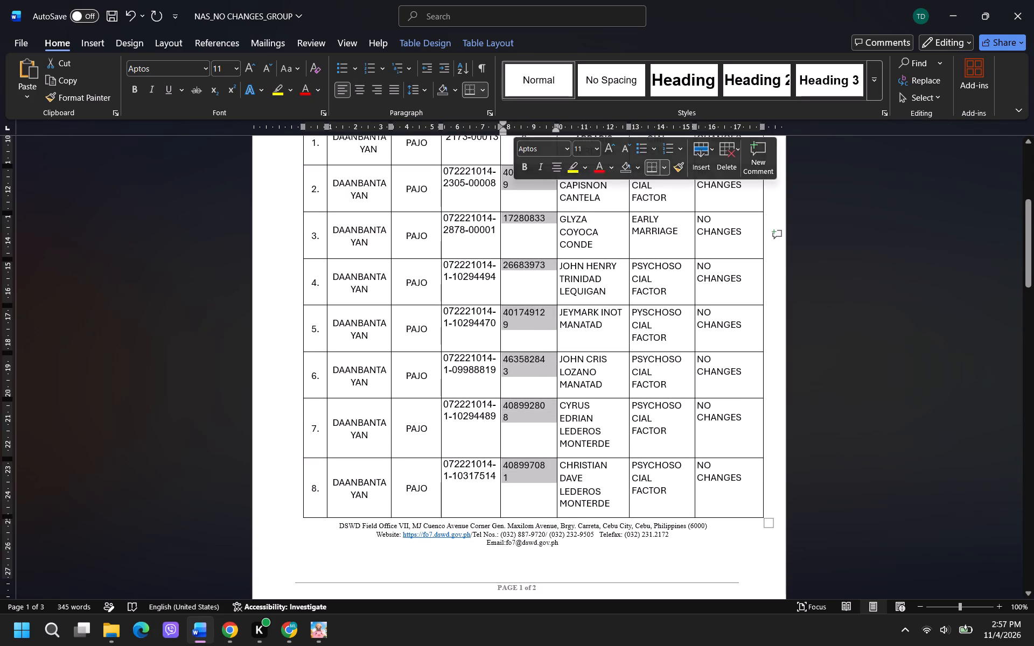
{"action": "key", "text": "Delete"}
{"action": "scroll", "coordinate": [519, 236], "scroll_direction": "up", "scroll_amount": 4}
{"action": "left_click_drag", "start_coordinate": [534, 277], "coordinate": [506, 254]}
{"action": "key", "text": "Delete"}
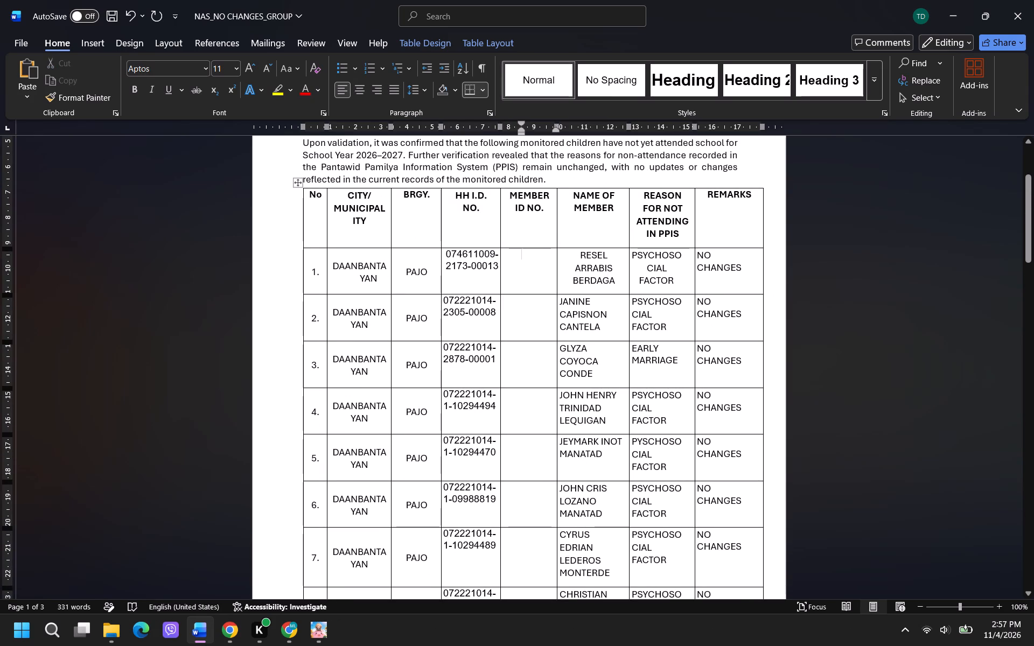
Copy the hh_id from sheet cell G14522 into the HH I.D. NO. cell of the second row below row 12.
{"action": "key", "text": "alt+Tab"}
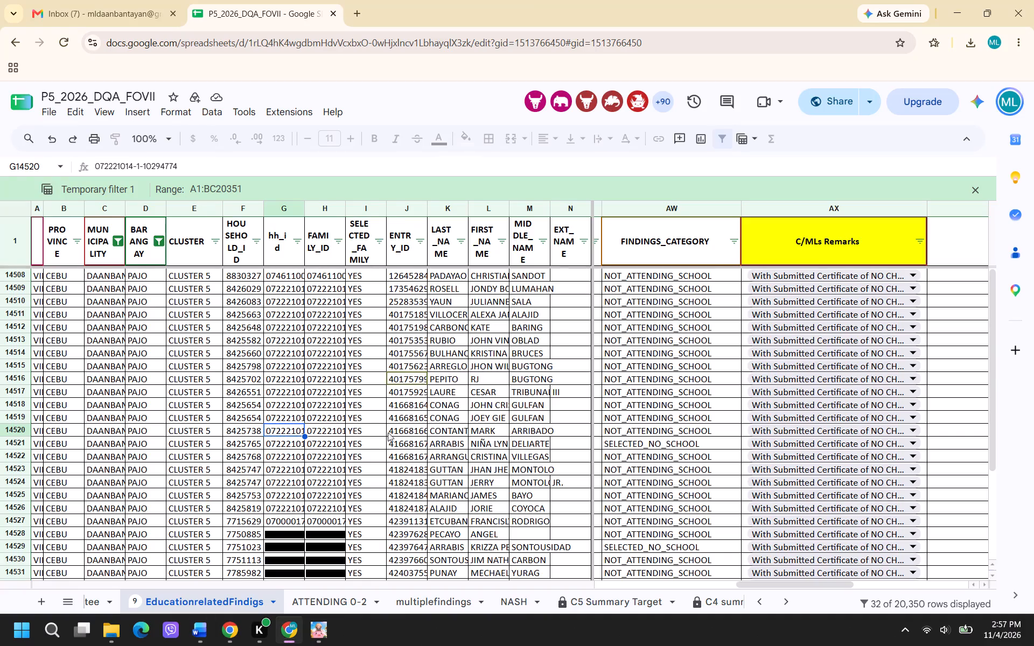
{"action": "left_click", "coordinate": [14, 429]}
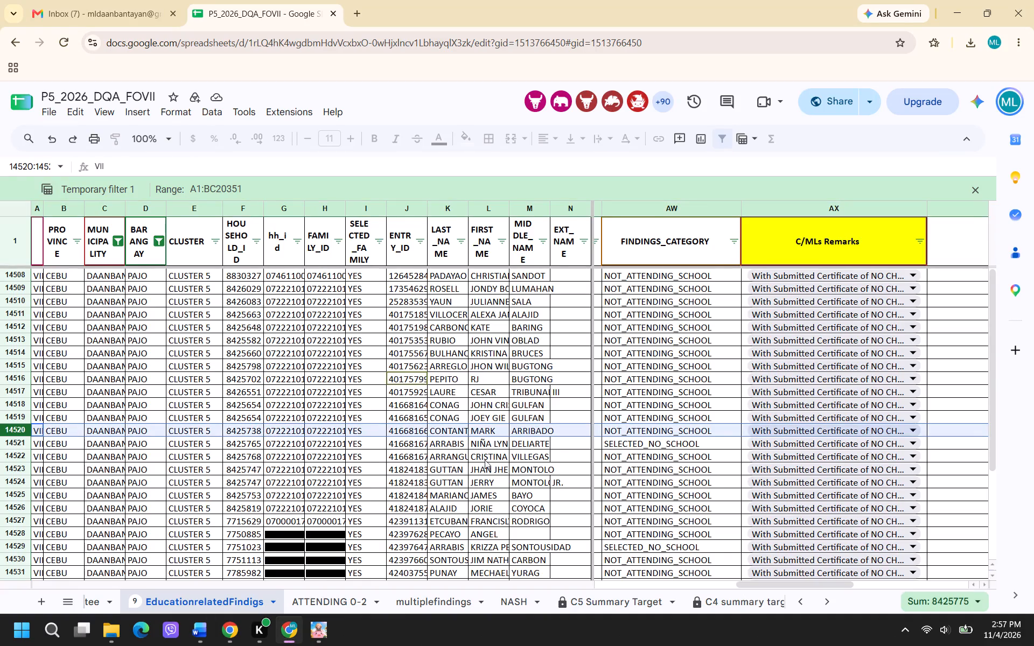
{"action": "left_click", "coordinate": [523, 457]}
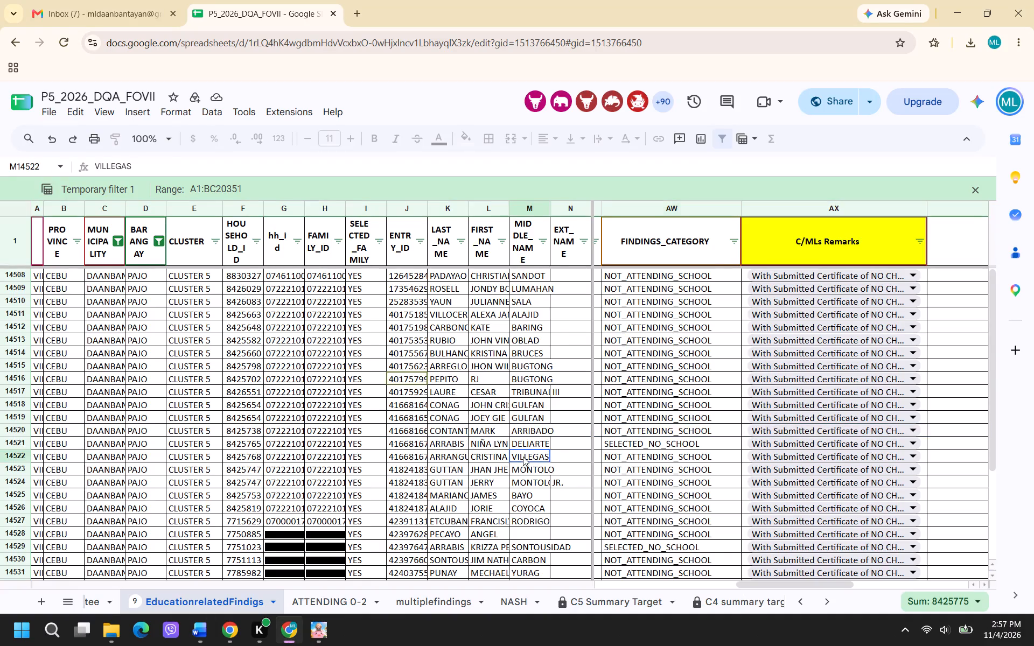
{"action": "left_click", "coordinate": [11, 457]}
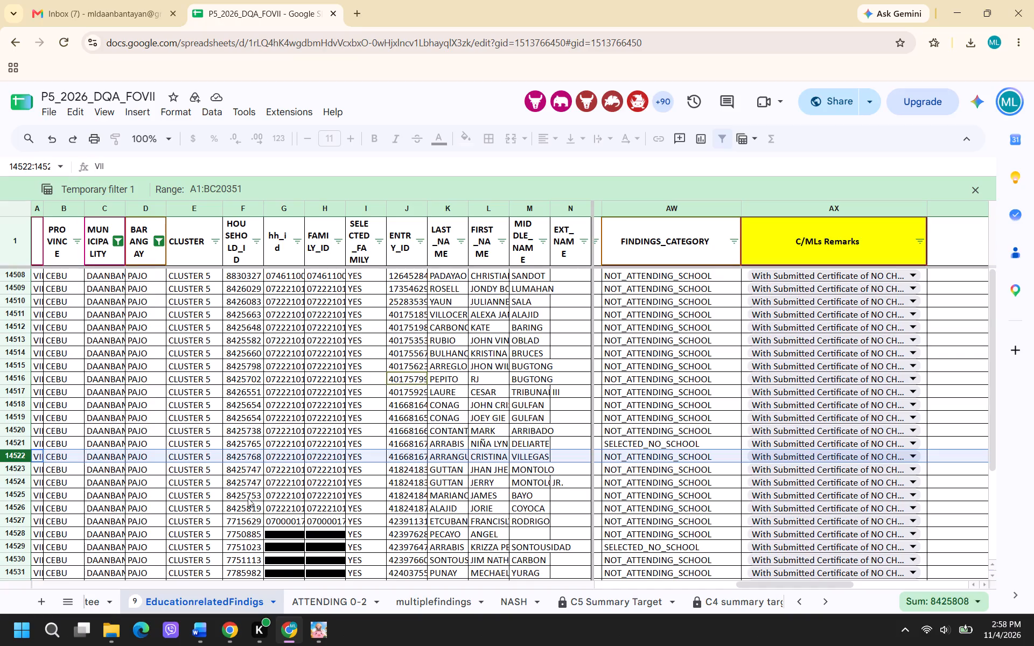
{"action": "left_click", "coordinate": [287, 454]}
{"action": "key", "text": "ctrl+c"}
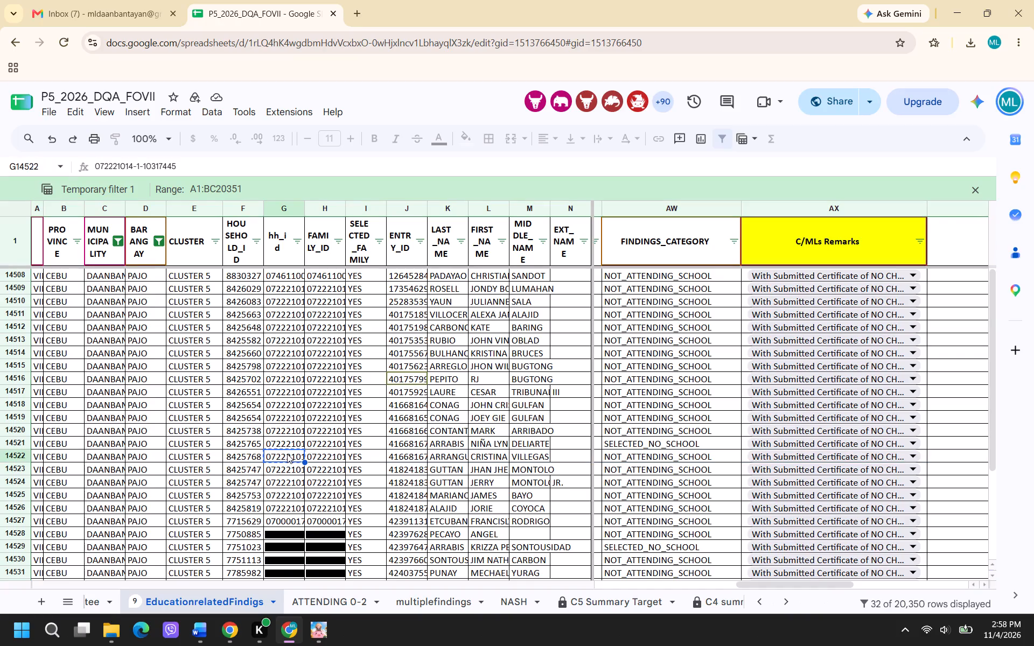
{"action": "key", "text": "alt+Tab"}
{"action": "scroll", "coordinate": [422, 451], "scroll_direction": "down", "scroll_amount": 16}
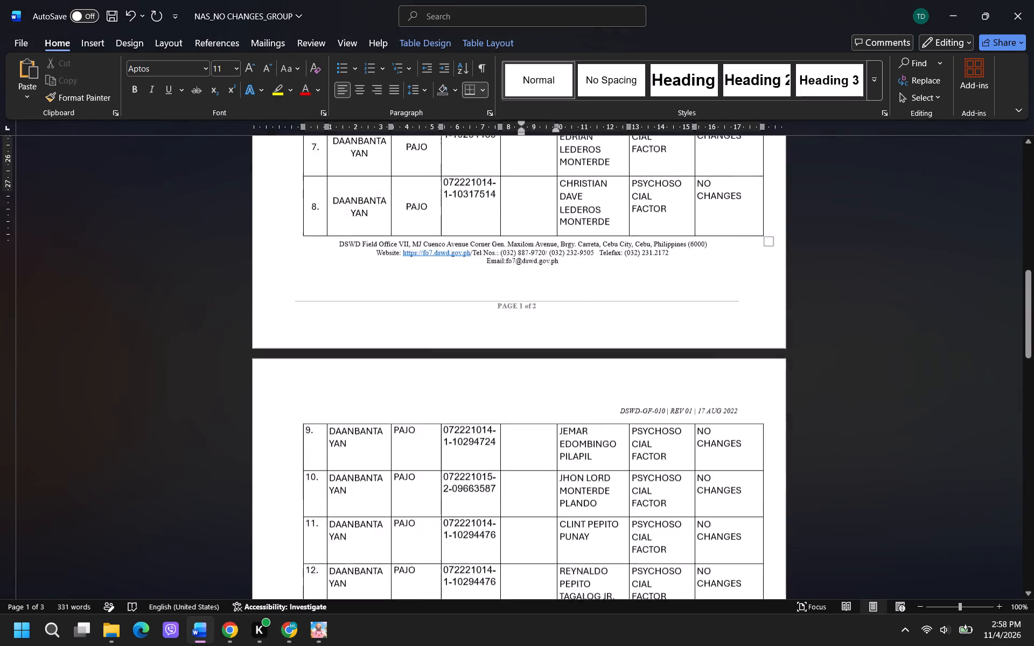
{"action": "scroll", "coordinate": [441, 453], "scroll_direction": "down", "scroll_amount": 4}
{"action": "left_click", "coordinate": [467, 430]}
{"action": "key", "text": "ctrl+v"}
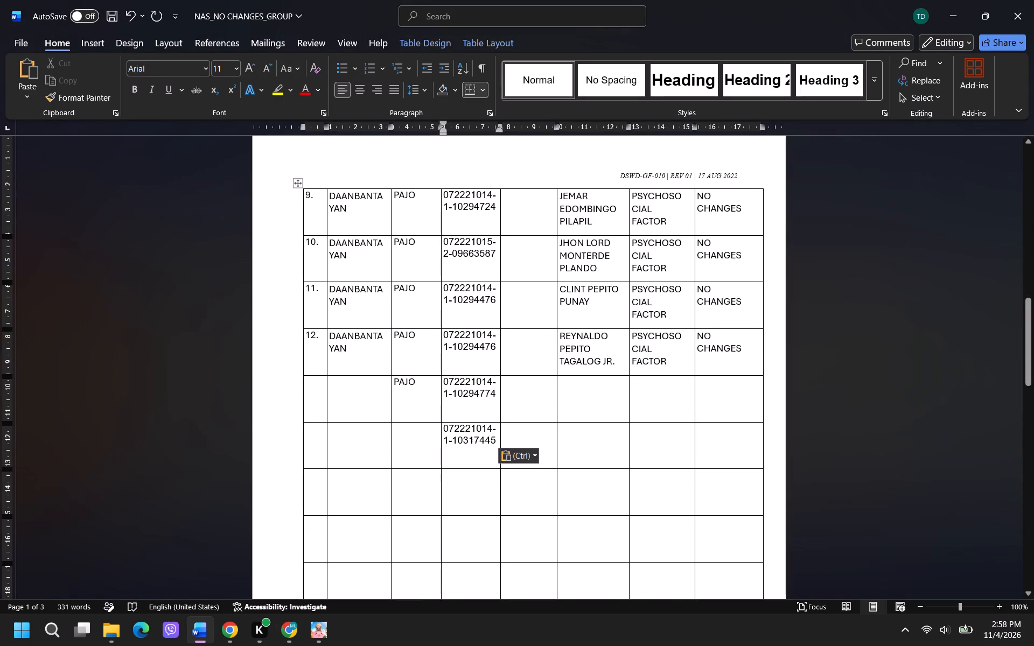
Copy the hh_id from sheet cell G14523 into the HH I.D. NO. cell of the third row below row 12.
{"action": "key", "text": "alt+Tab"}
{"action": "left_click", "coordinate": [291, 468]}
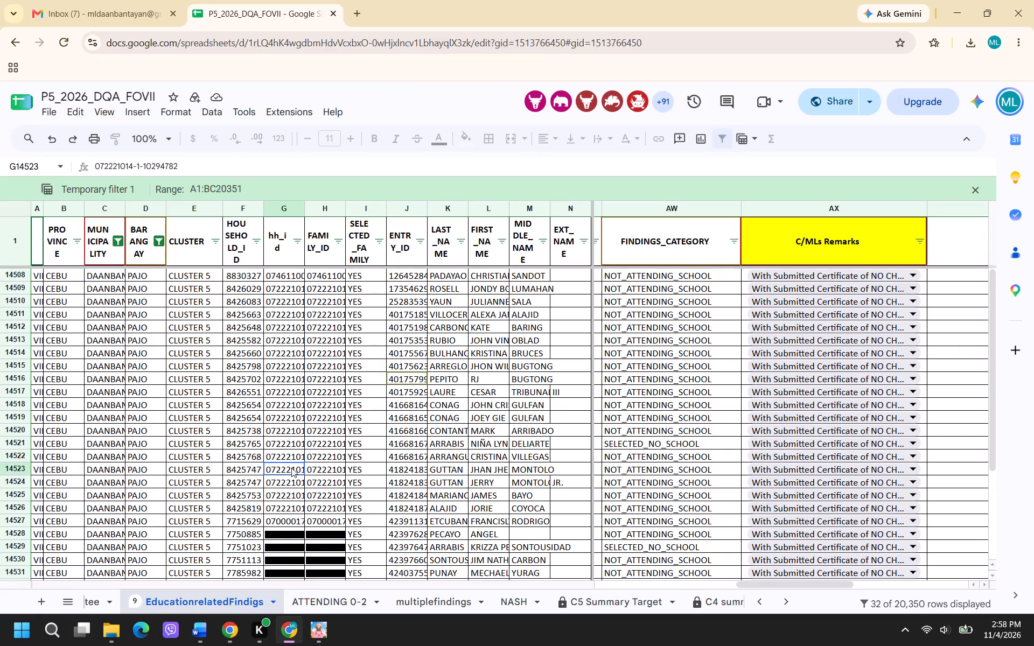
{"action": "key", "text": "ctrl+c"}
{"action": "key", "text": "alt+Tab"}
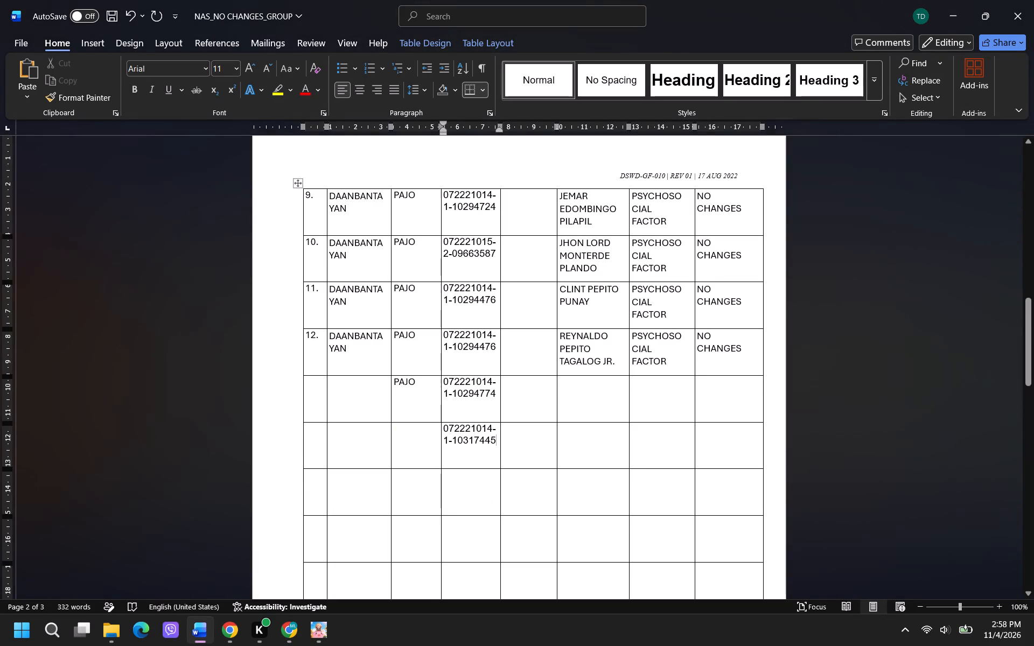
{"action": "left_click", "coordinate": [460, 483]}
{"action": "key", "text": "ctrl+v"}
Check the hh_id in sheet cell G14523 against the last filled row of the report table.
{"action": "key", "text": "alt+Tab"}
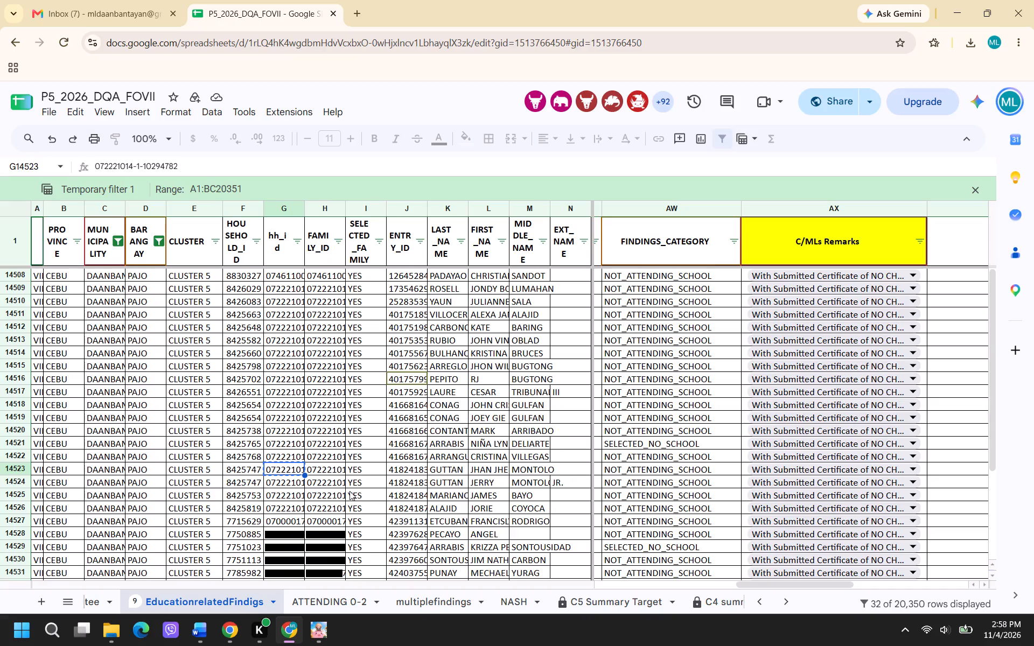
{"action": "key", "text": "alt+Tab"}
{"action": "key", "text": "alt+Tab"}
{"action": "key", "text": "alt+Tab"}
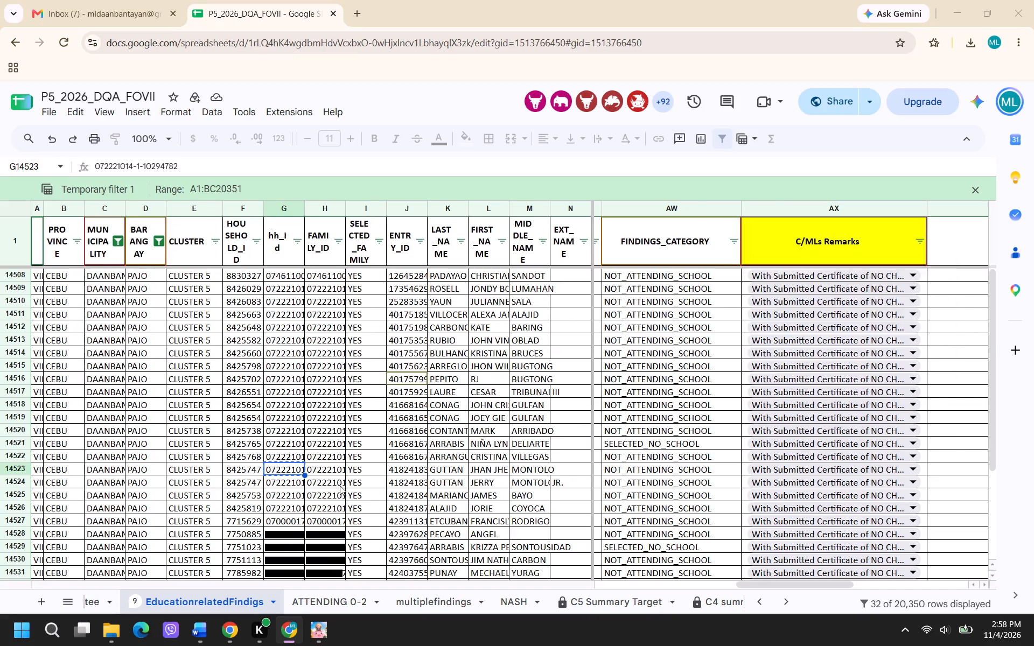
{"action": "key", "text": "alt+Tab"}
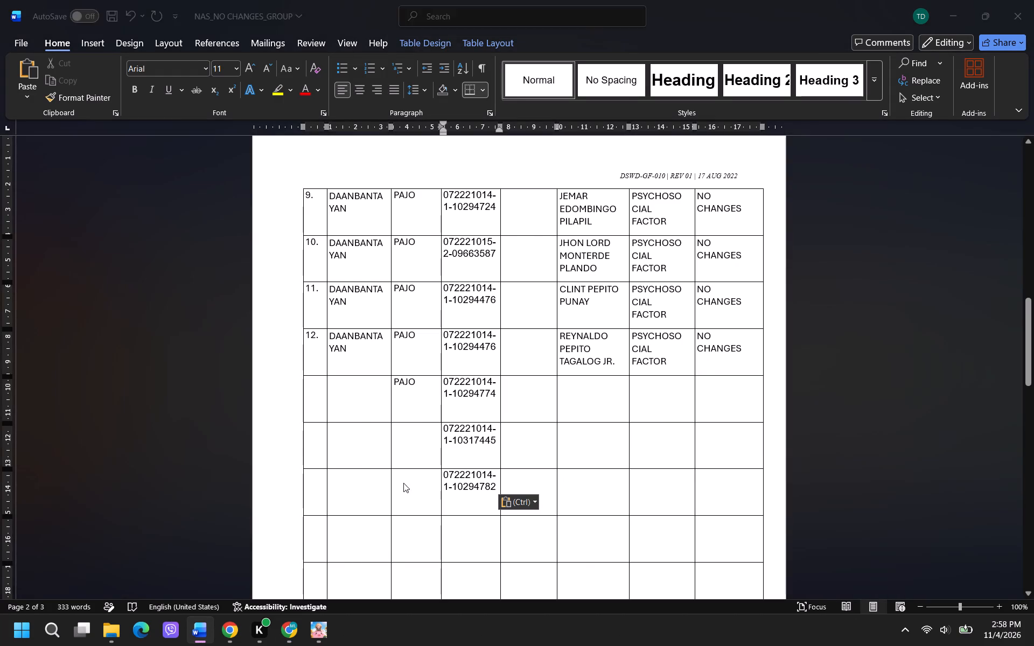
{"action": "left_click", "coordinate": [291, 469]}
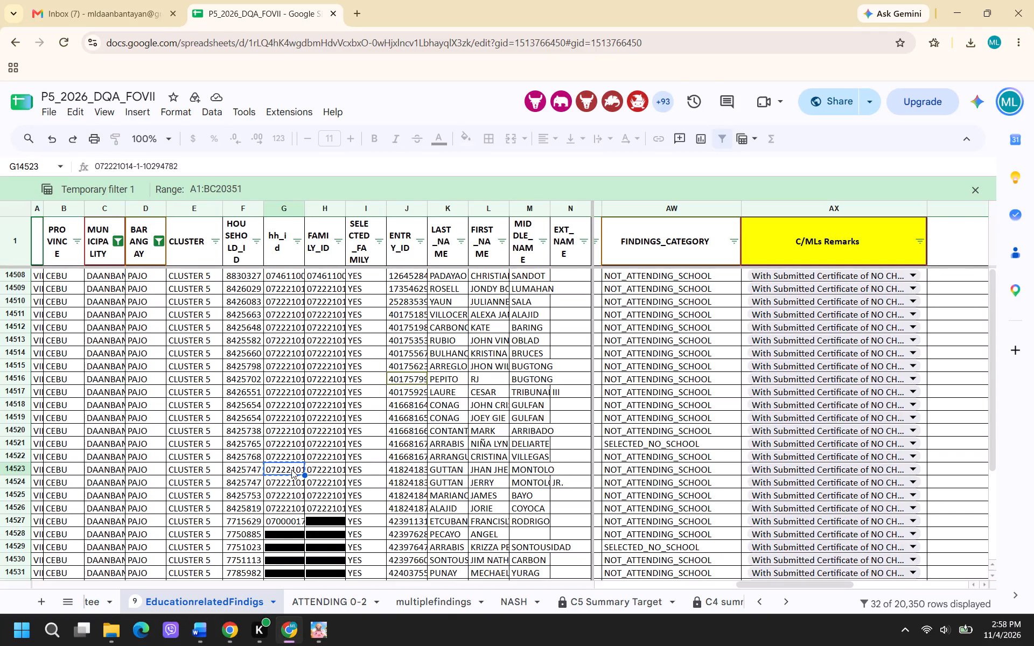
{"action": "key", "text": "alt+Tab"}
{"action": "key", "text": "alt+Tab"}
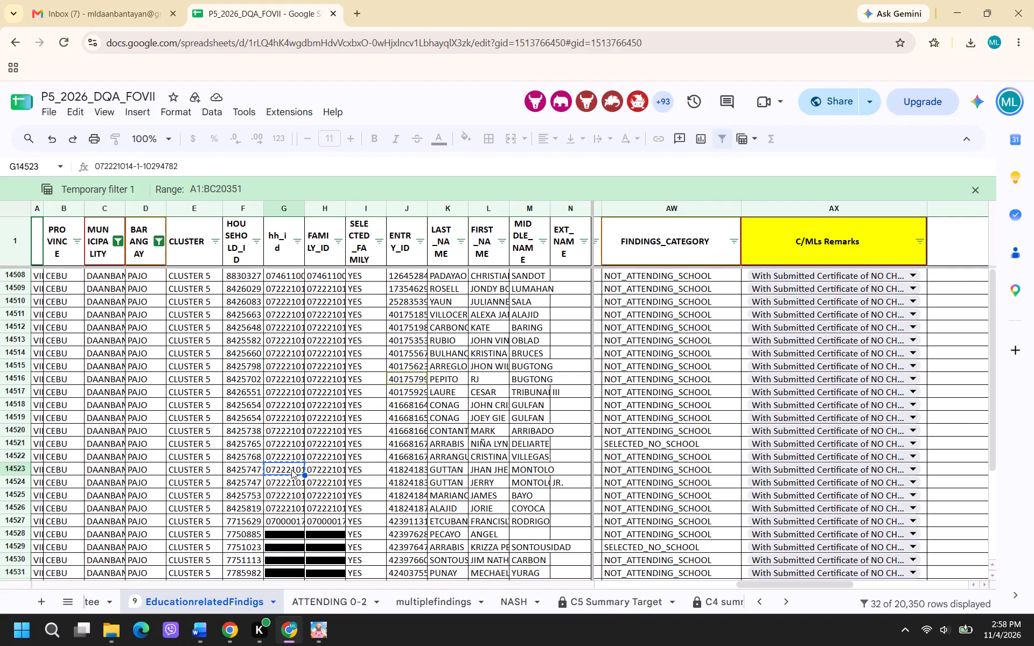
Copy the hh_id from sheet cell G14524 into the HH I.D. NO. cell of the fourth row below row 12.
{"action": "left_click", "coordinate": [289, 483]}
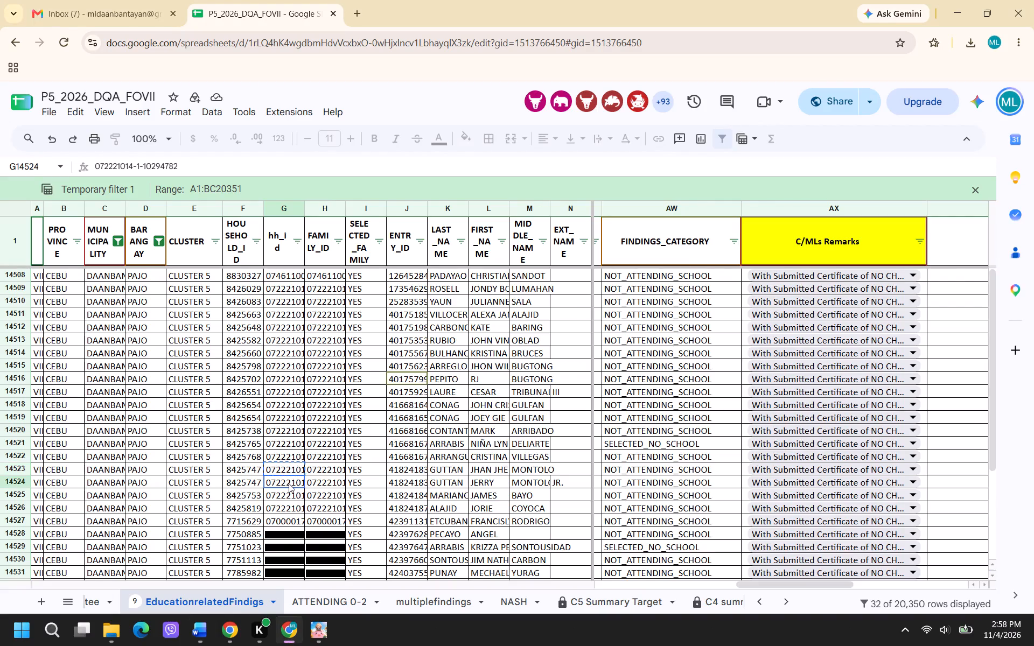
{"action": "key", "text": "ctrl+c"}
{"action": "key", "text": "alt+Tab"}
{"action": "left_click", "coordinate": [469, 522]}
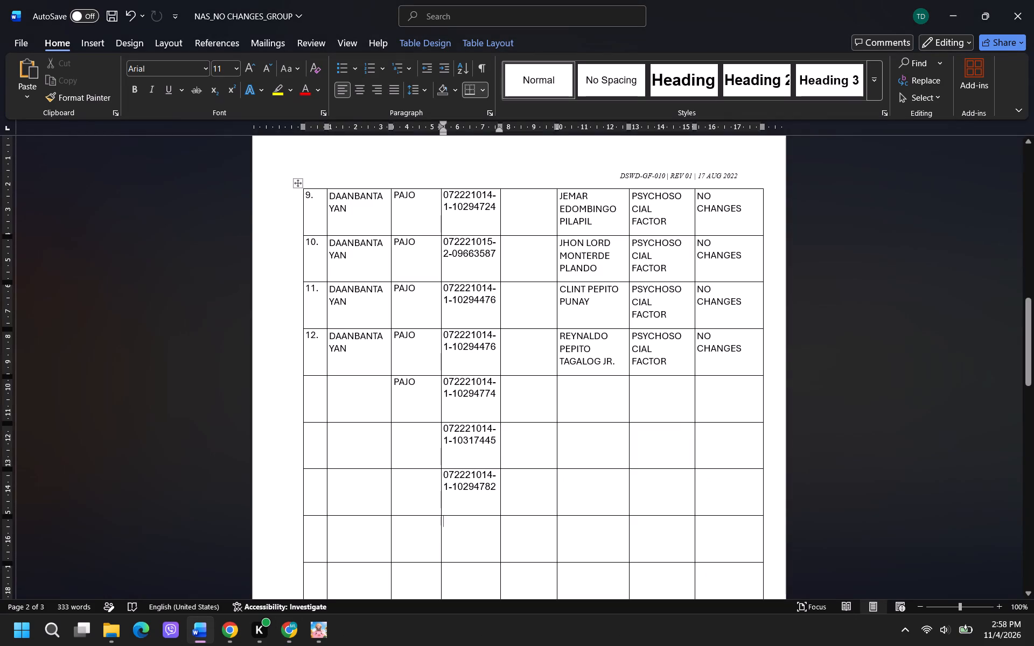
{"action": "key", "text": "ctrl+v"}
Copy the hh_id from sheet cell G14525 into the HH I.D. NO. cell of the fifth row below row 12.
{"action": "key", "text": "alt+Tab"}
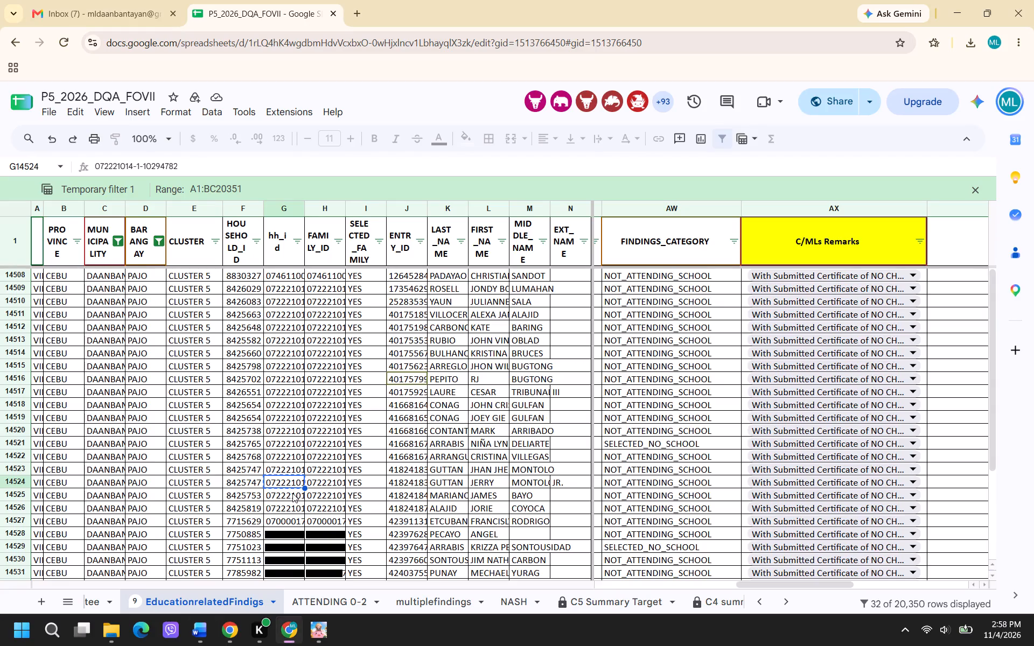
{"action": "left_click", "coordinate": [292, 493]}
{"action": "key", "text": "ctrl+c"}
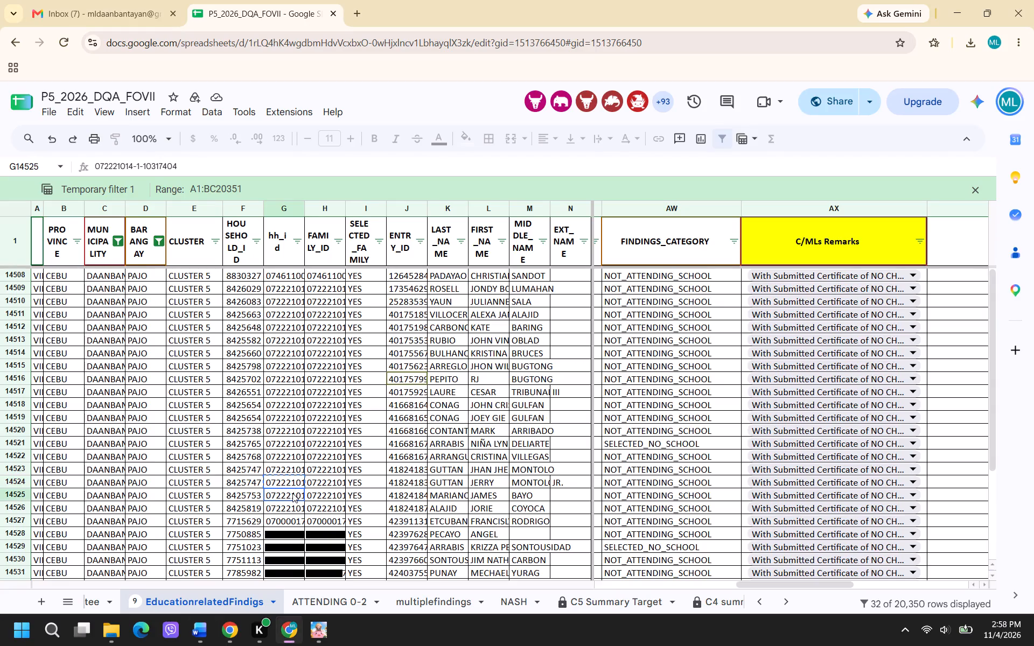
{"action": "key", "text": "alt+Tab"}
{"action": "left_click", "coordinate": [474, 573]}
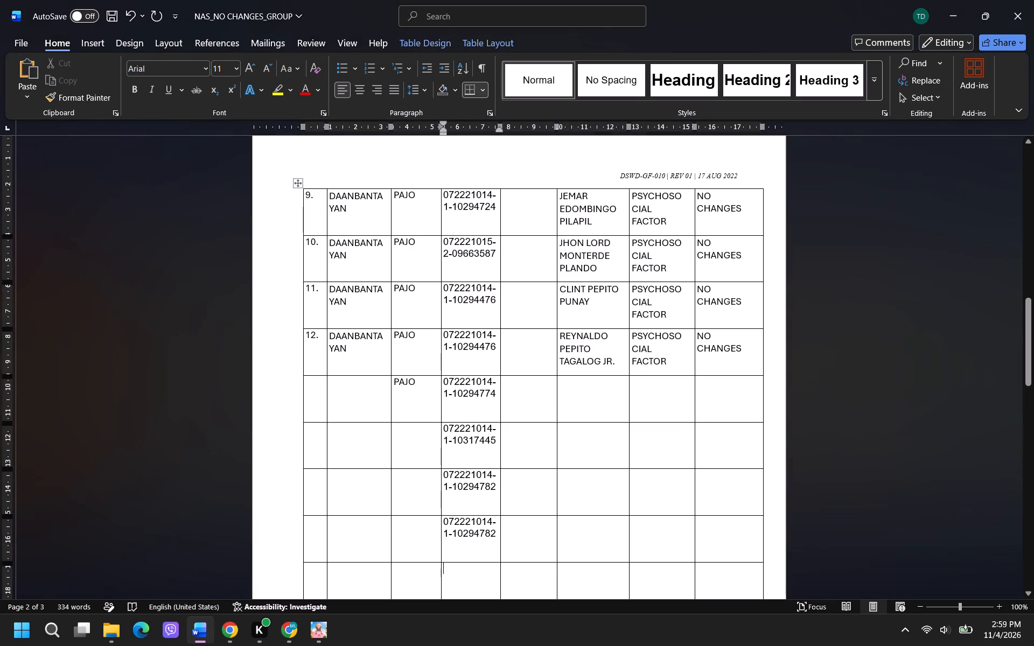
{"action": "key", "text": "ctrl+v"}
Copy the hh_id from sheet cell G14526 into the HH I.D. NO. cell of the sixth row below row 12.
{"action": "key", "text": "alt+Tab"}
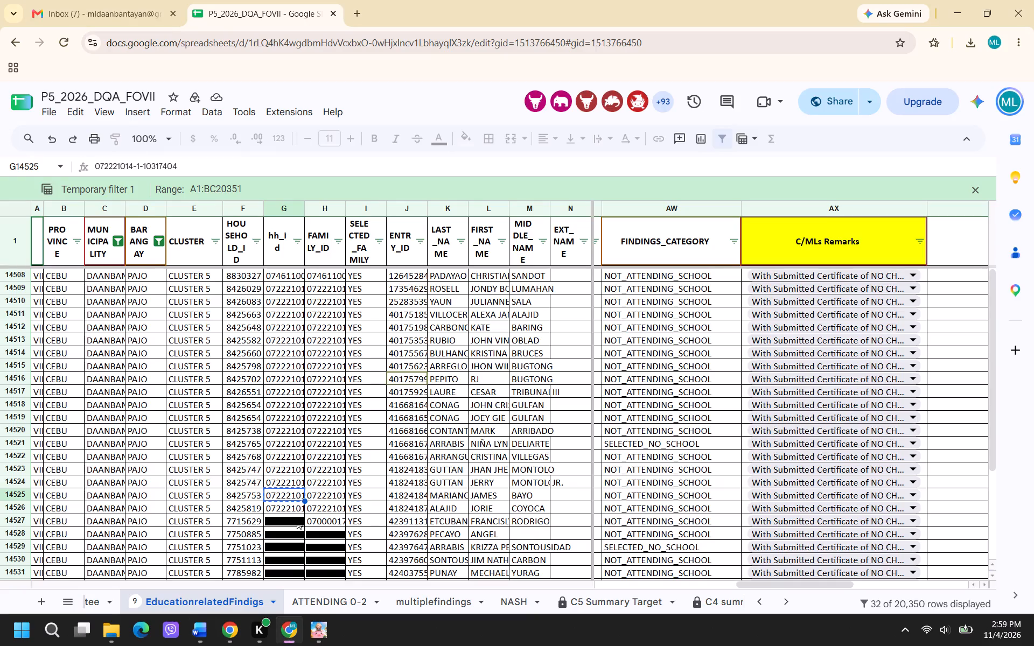
{"action": "left_click", "coordinate": [286, 507]}
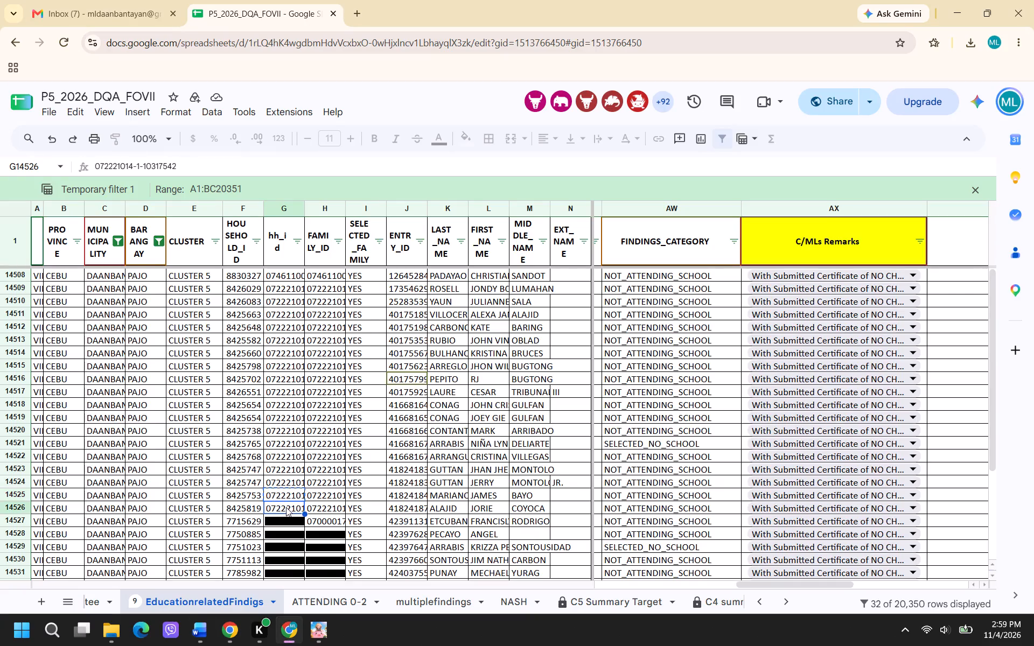
{"action": "key", "text": "ctrl+c"}
{"action": "key", "text": "alt+Tab"}
{"action": "scroll", "coordinate": [508, 515], "scroll_direction": "down", "scroll_amount": 5}
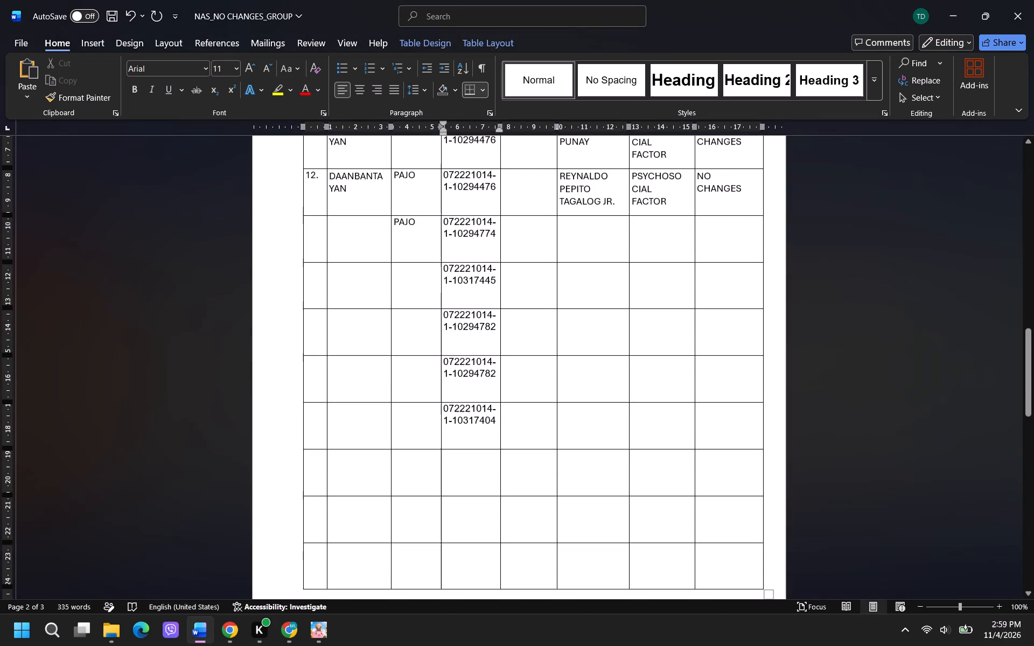
{"action": "left_click", "coordinate": [474, 455]}
{"action": "key", "text": "ctrl+v"}
Copy the hh_id from sheet cell G14527 into the HH I.D. NO. cell of the seventh row below row 12.
{"action": "key", "text": "alt+Tab"}
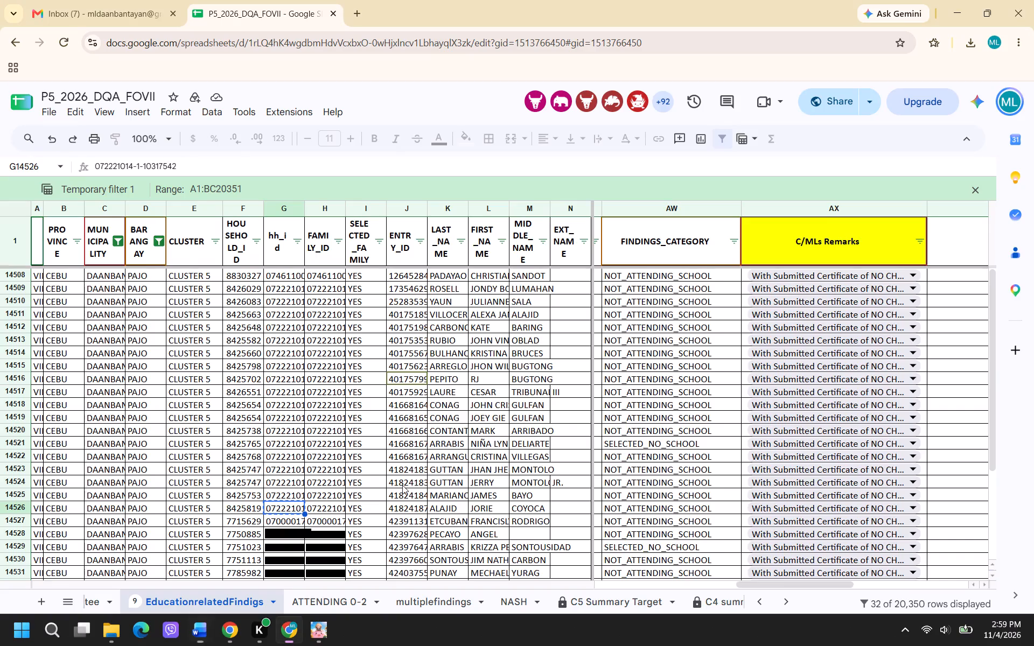
{"action": "left_click", "coordinate": [296, 522]}
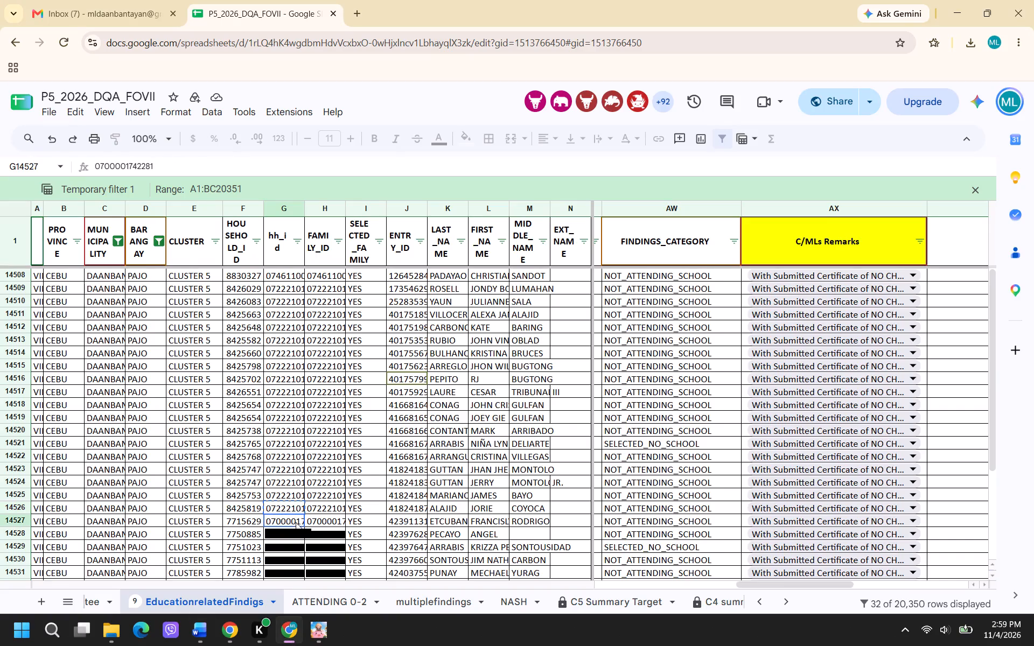
{"action": "key", "text": "ctrl+c"}
{"action": "key", "text": "alt+Tab"}
{"action": "scroll", "coordinate": [564, 485], "scroll_direction": "down", "scroll_amount": 2}
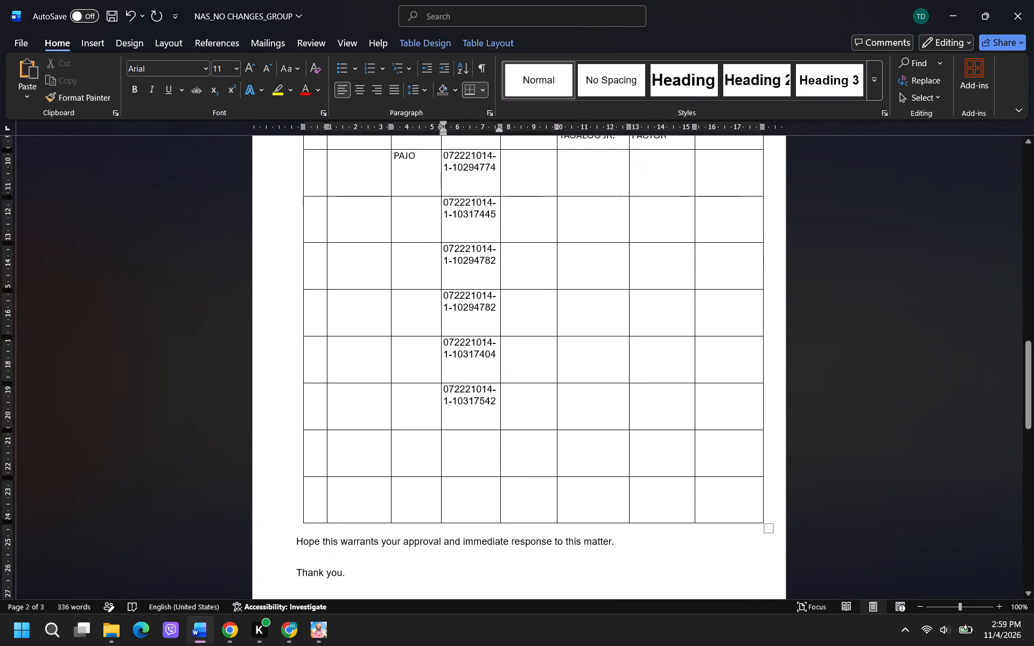
{"action": "left_click", "coordinate": [476, 448]}
{"action": "key", "text": "ctrl+v"}
Copy the hh_id from sheet cell G14528 into the HH I.D. NO. cell of the report table's last row.
{"action": "key", "text": "alt+Tab"}
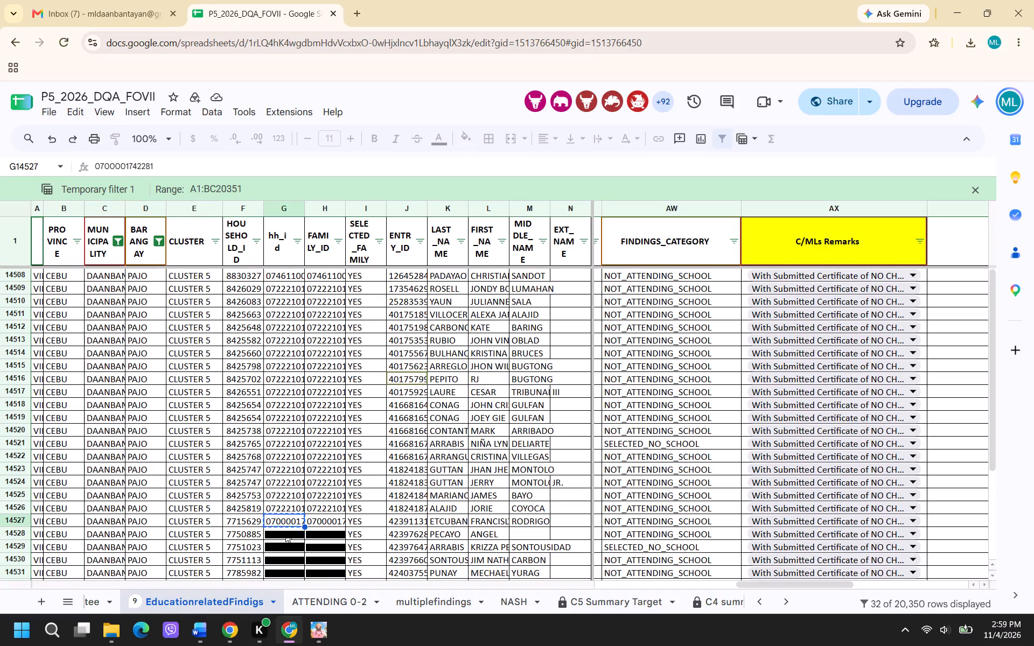
{"action": "left_click", "coordinate": [285, 533]}
{"action": "key", "text": "ctrl+c"}
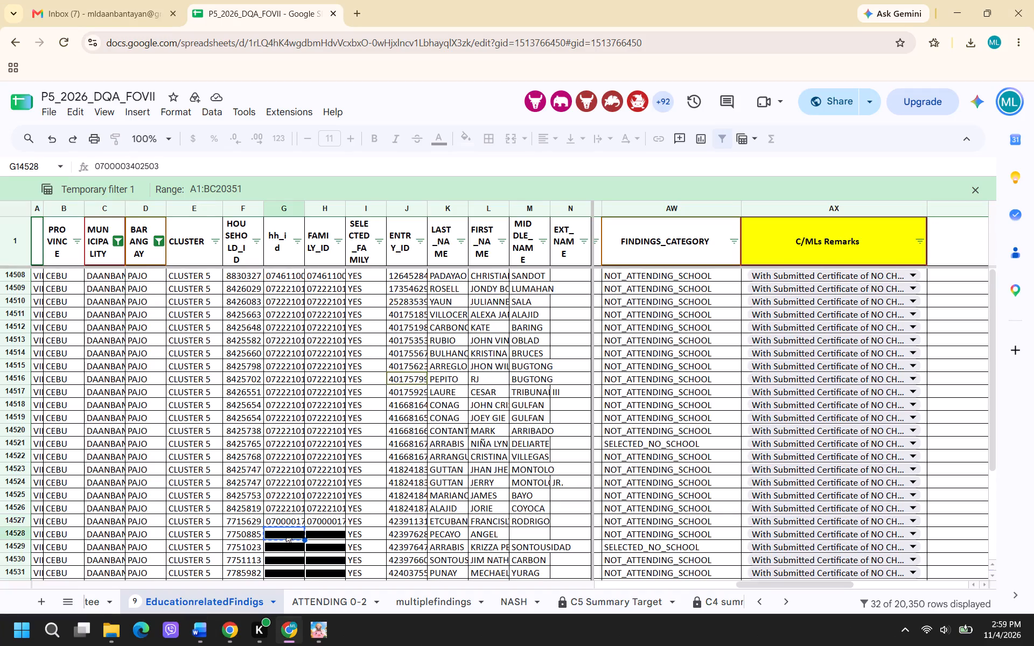
{"action": "key", "text": "alt+Tab"}
{"action": "scroll", "coordinate": [471, 481], "scroll_direction": "down", "scroll_amount": 2}
{"action": "left_click", "coordinate": [463, 427]}
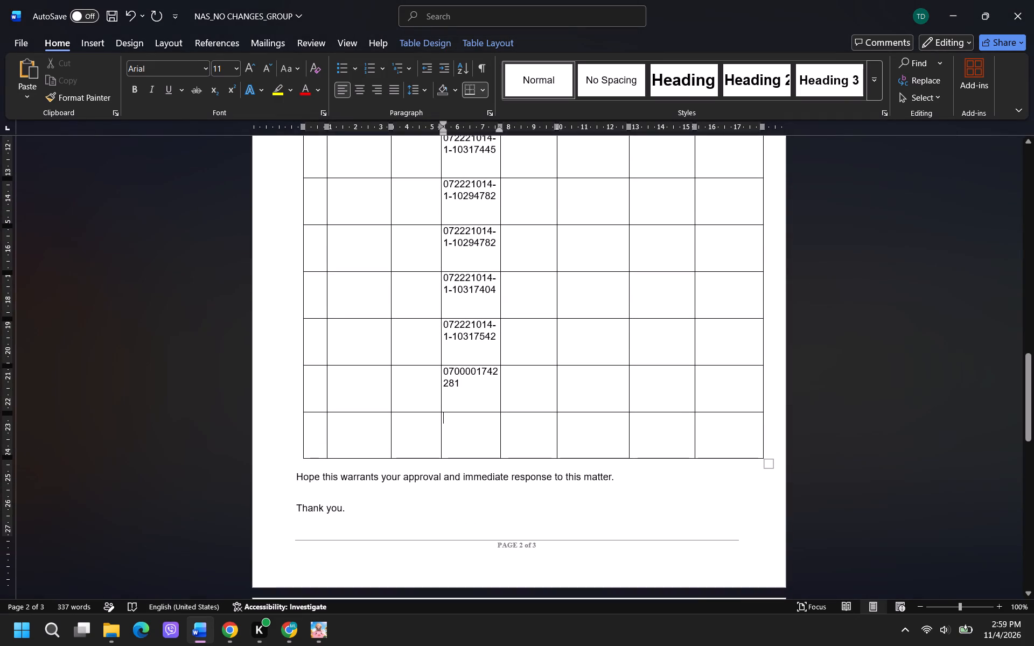
{"action": "key", "text": "ctrl+v"}
Add two rows at the report table's end and copy the hh_id from sheet cell G14530 into the first one's HH I.D. NO. cell.
{"action": "key", "text": "alt+Tab"}
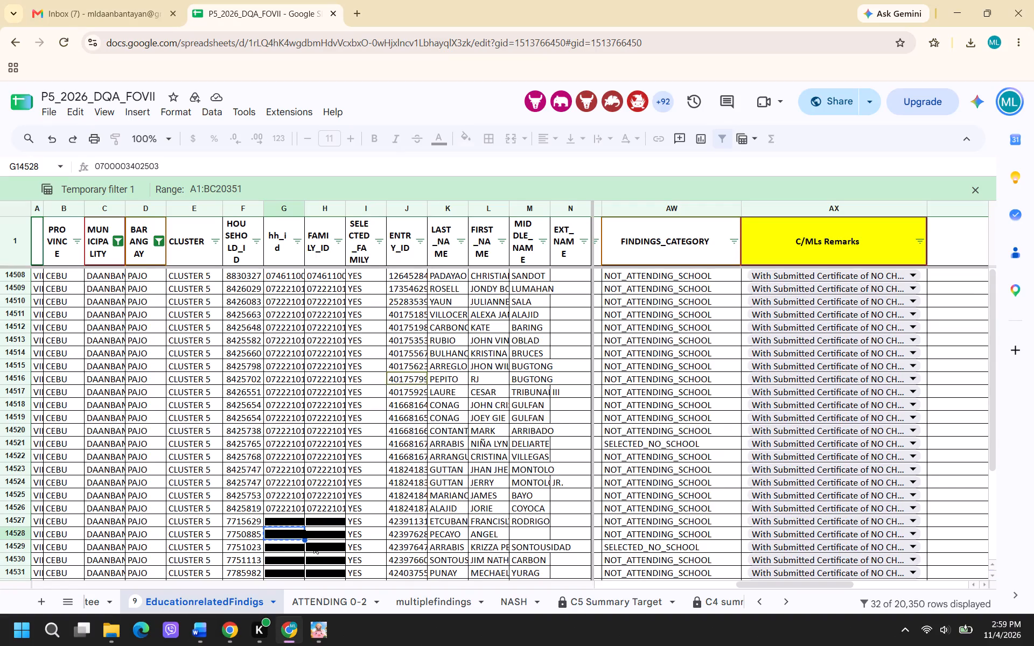
{"action": "scroll", "coordinate": [313, 544], "scroll_direction": "down", "scroll_amount": 1}
{"action": "scroll", "coordinate": [289, 481], "scroll_direction": "down", "scroll_amount": 1}
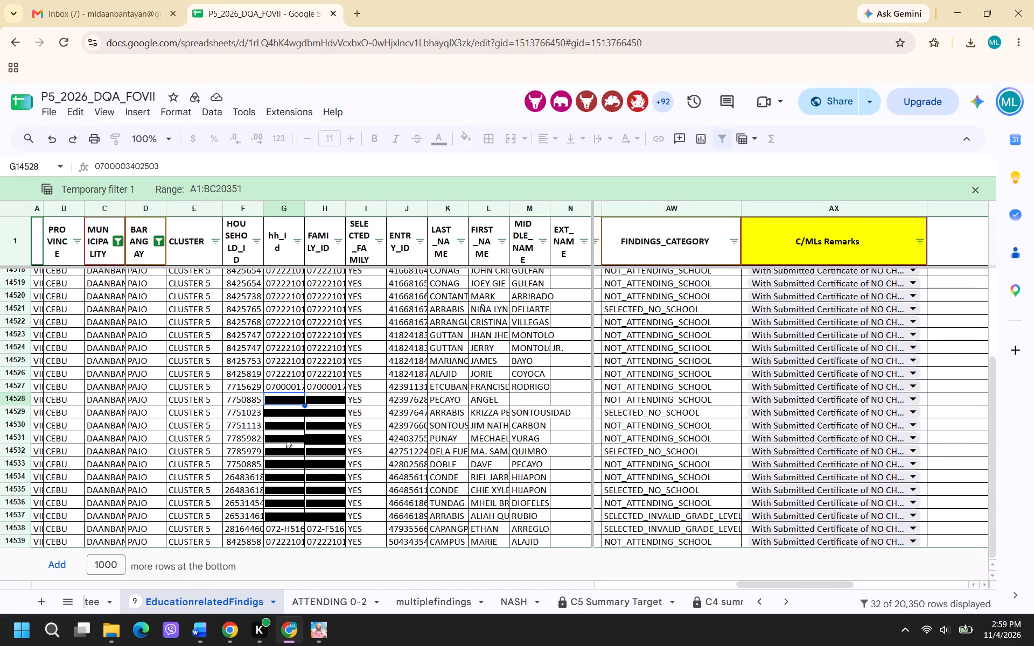
{"action": "left_click", "coordinate": [285, 410]}
{"action": "left_click", "coordinate": [16, 409]}
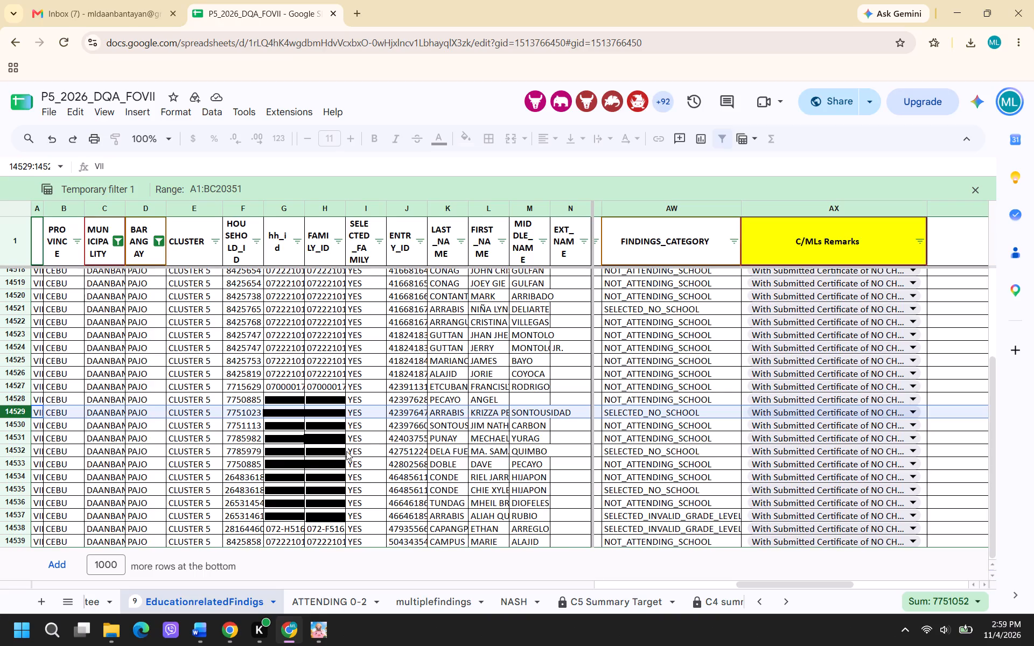
{"action": "left_click", "coordinate": [284, 425]}
{"action": "key", "text": "ctrl+c"}
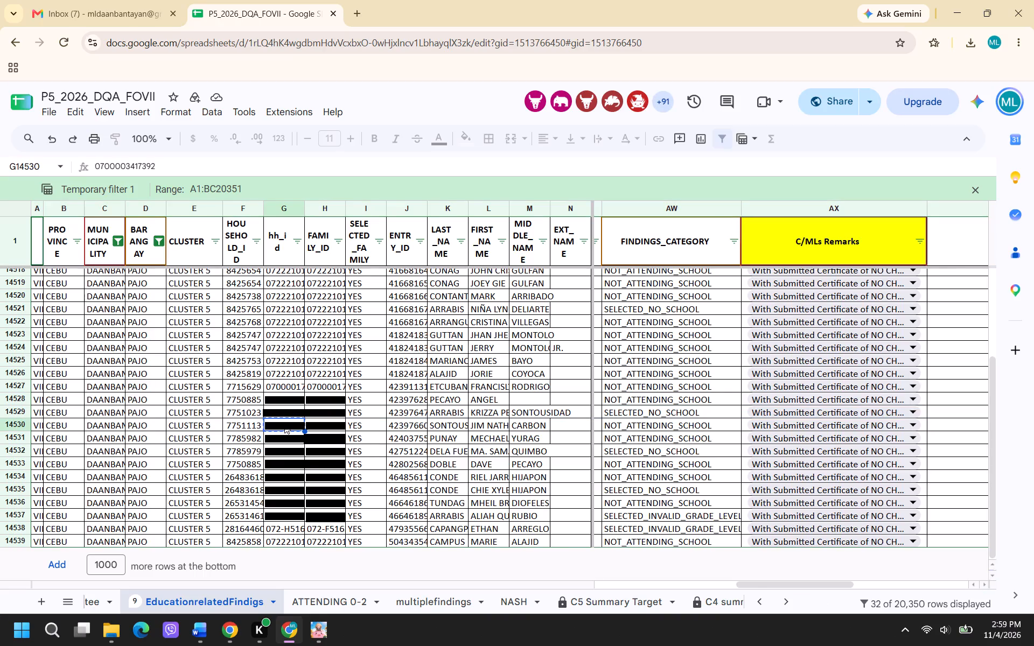
{"action": "key", "text": "alt+Tab"}
{"action": "scroll", "coordinate": [471, 497], "scroll_direction": "down", "scroll_amount": 5}
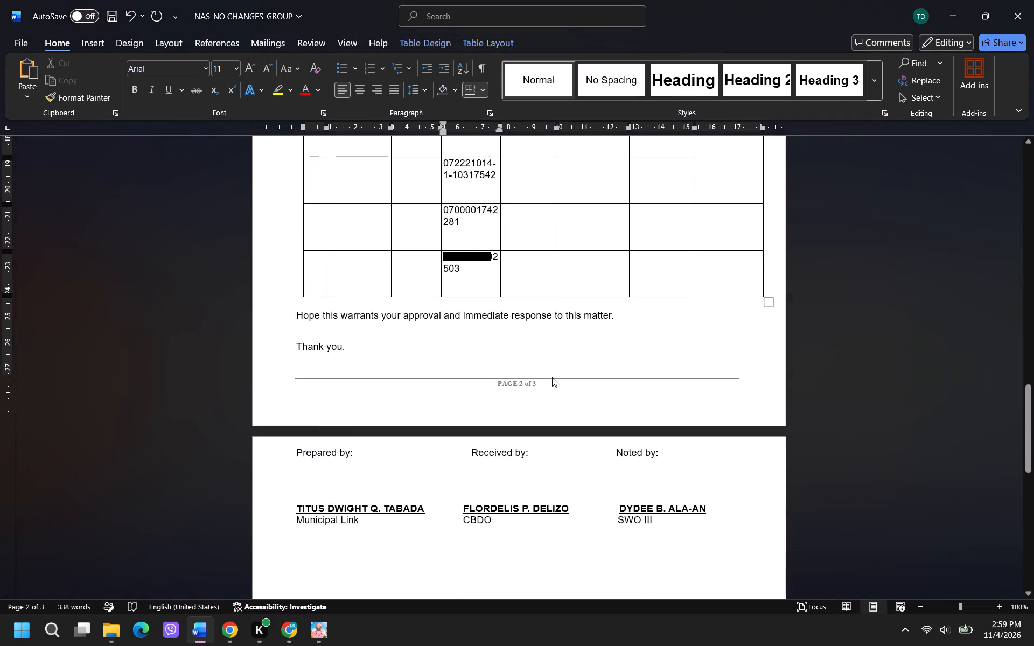
{"action": "left_click", "coordinate": [730, 269]}
{"action": "key", "text": "Tab"}
{"action": "key", "text": "Tab"}
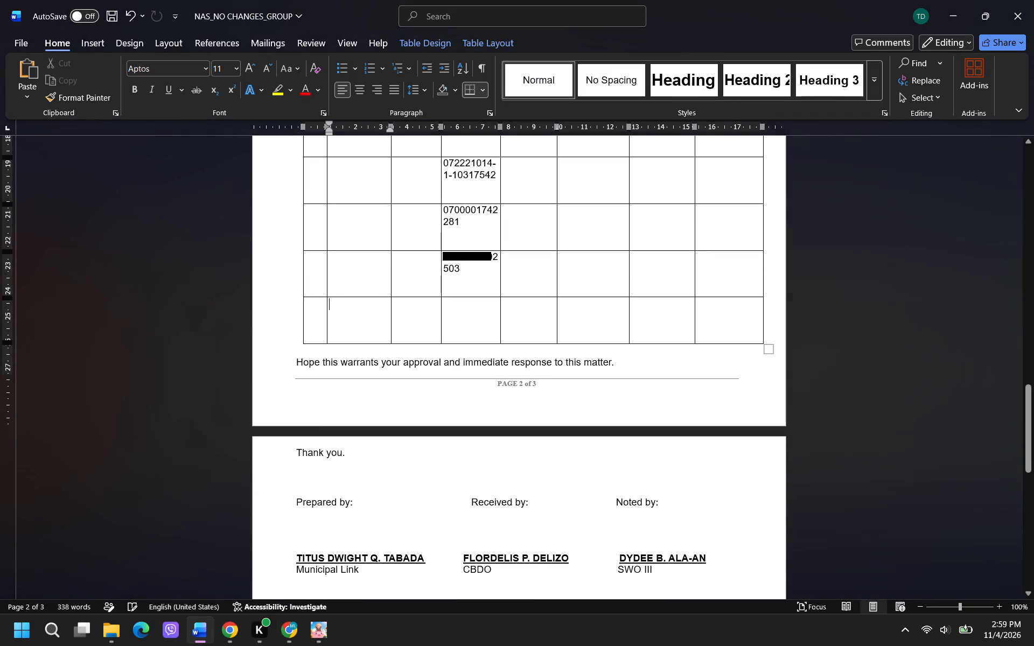
{"action": "left_click", "coordinate": [752, 305]}
{"action": "key", "text": "Tab"}
{"action": "left_click", "coordinate": [493, 312]}
{"action": "key", "text": "ctrl+v"}
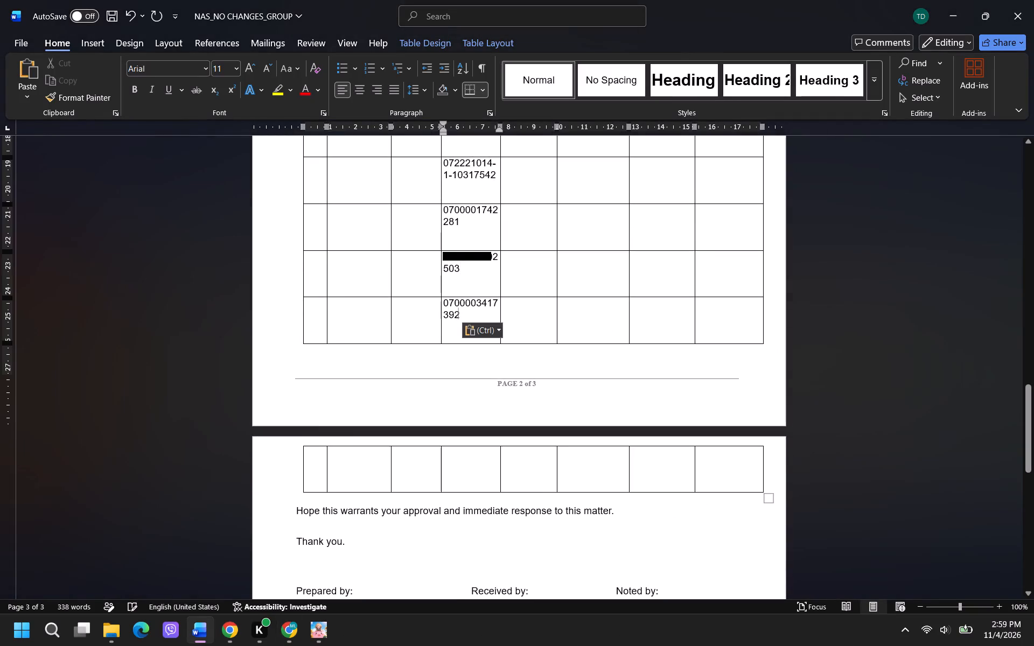
Copy the hh_id from sheet cell G14531 into the HH I.D. NO. cell of the report table's empty last row.
{"action": "key", "text": "alt+Tab"}
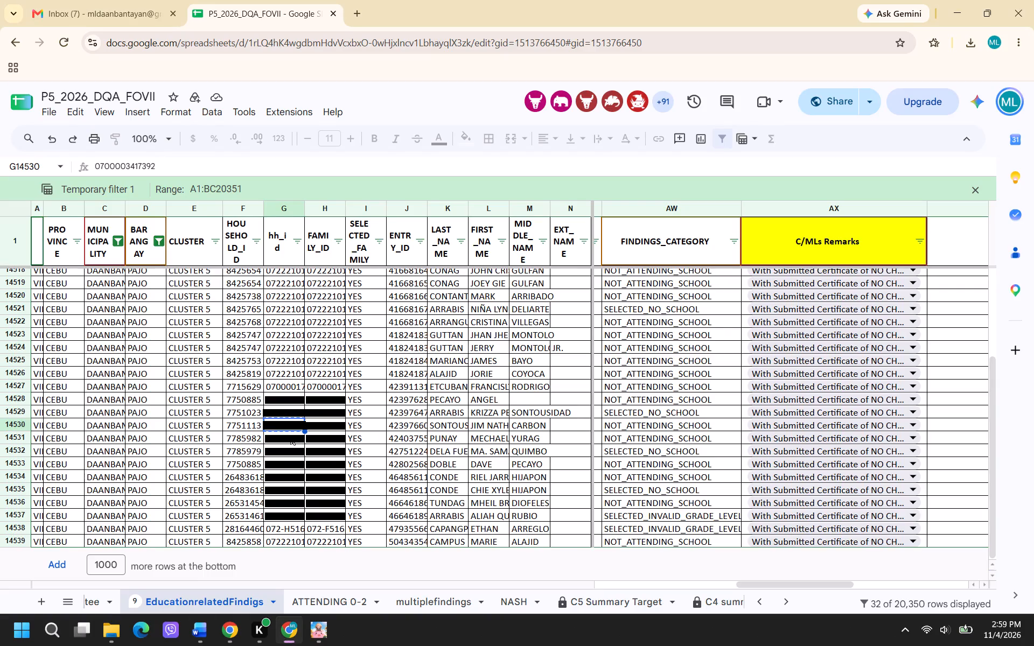
{"action": "left_click", "coordinate": [290, 436]}
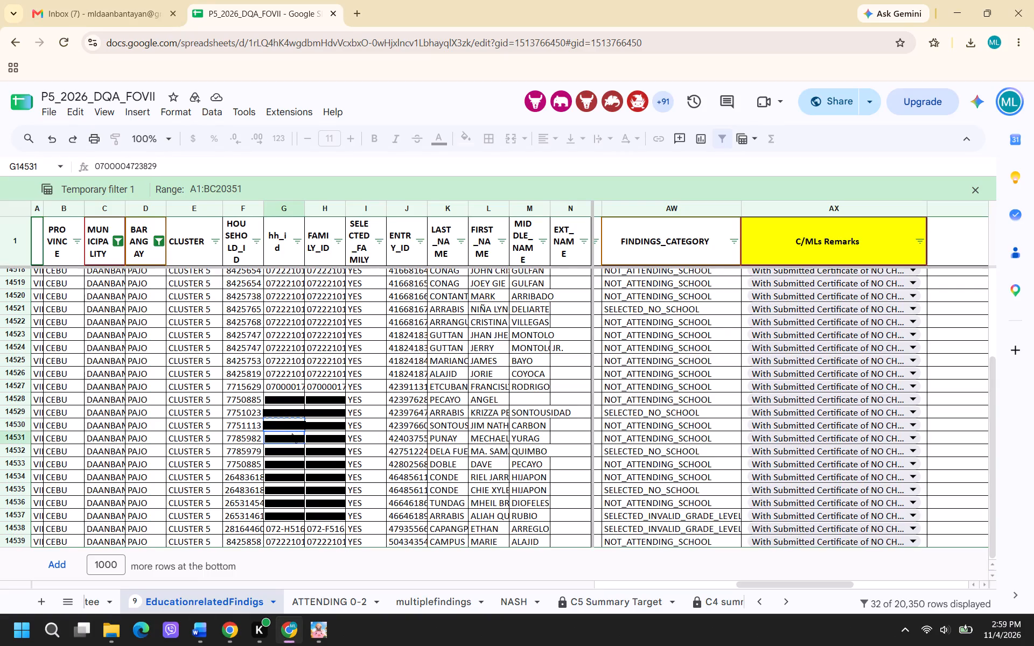
{"action": "key", "text": "ctrl+c"}
{"action": "key", "text": "alt+Tab"}
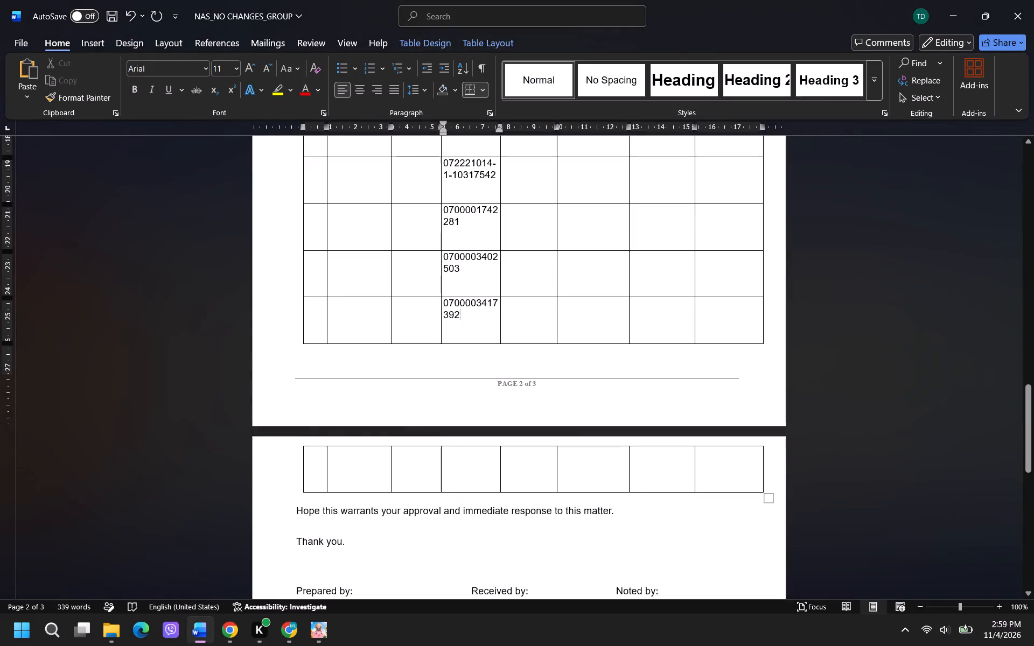
{"action": "left_click", "coordinate": [467, 459]}
{"action": "key", "text": "ctrl+v"}
Add a row at the report table's end and copy the hh_id from sheet cell G14533 into its HH I.D. NO. cell.
{"action": "left_click", "coordinate": [740, 463]}
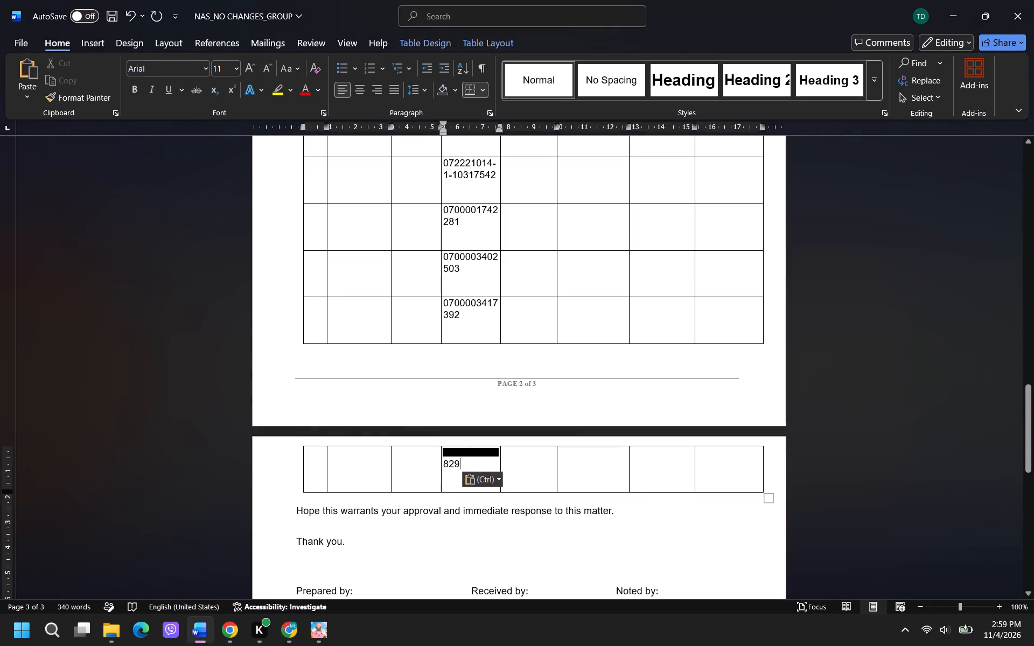
{"action": "key", "text": "Tab"}
{"action": "key", "text": "alt+Tab"}
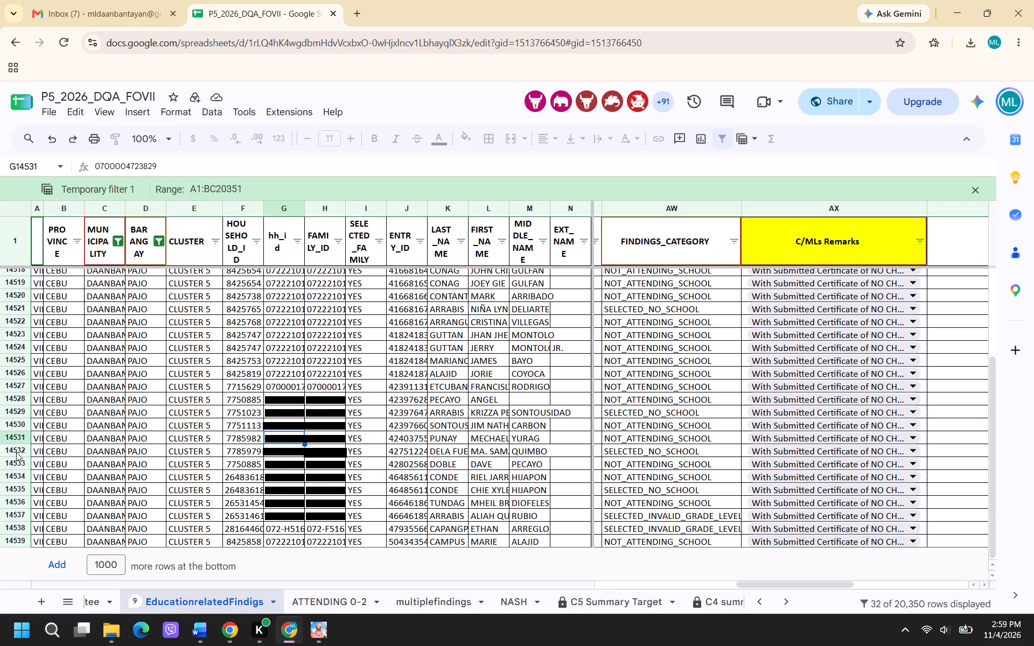
{"action": "left_click", "coordinate": [16, 438]}
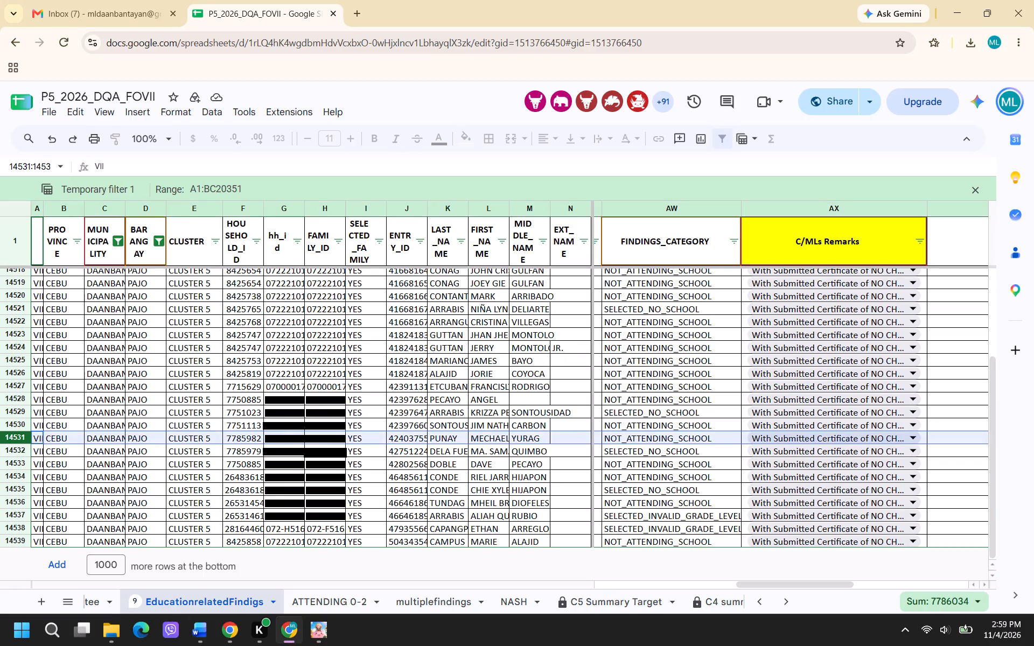
{"action": "left_click", "coordinate": [17, 465]}
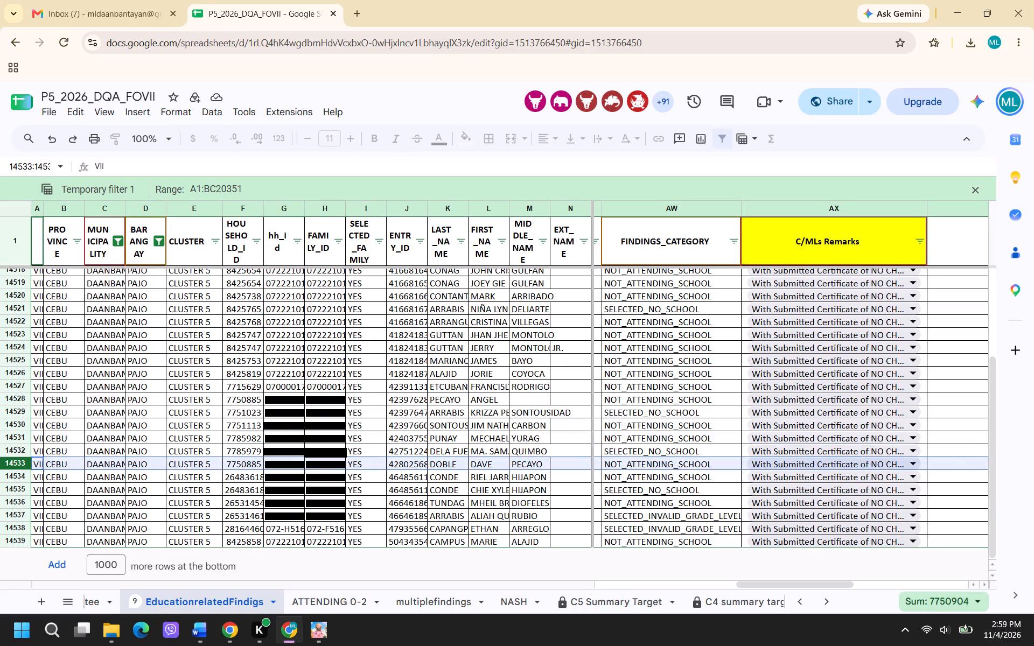
{"action": "left_click", "coordinate": [285, 464]}
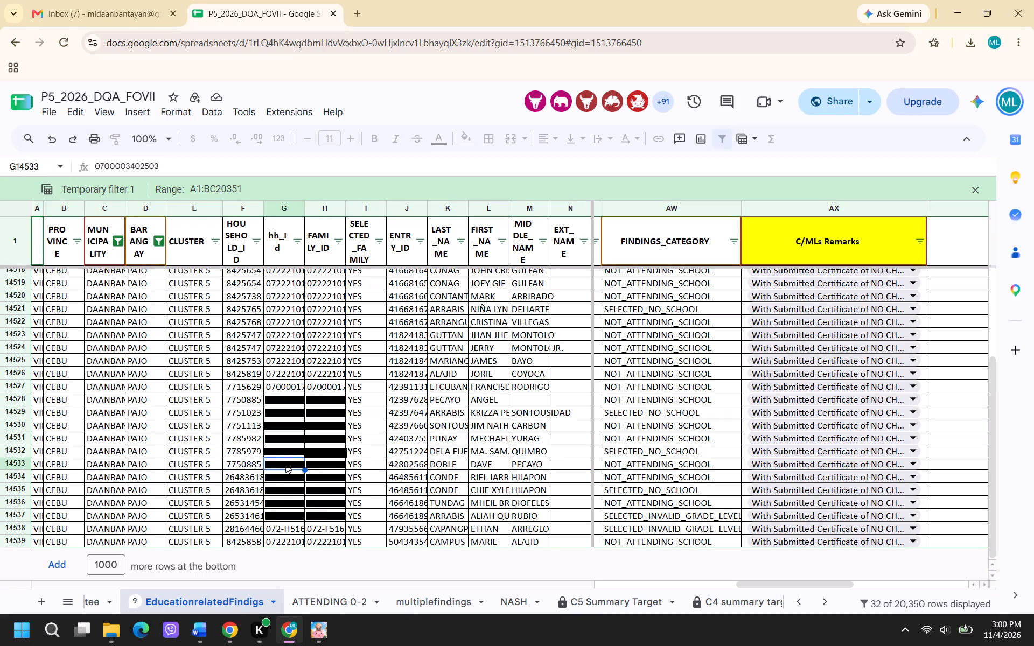
{"action": "key", "text": "ctrl+c"}
{"action": "key", "text": "alt+Tab"}
{"action": "key", "text": "alt+Tab"}
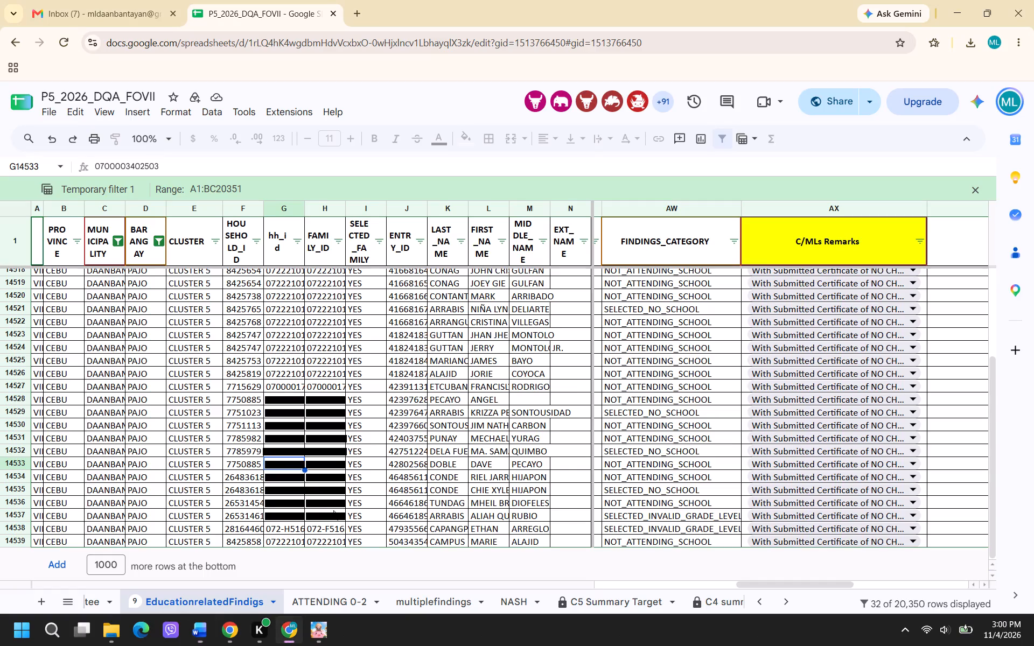
{"action": "key", "text": "ctrl+c"}
{"action": "key", "text": "alt+Tab"}
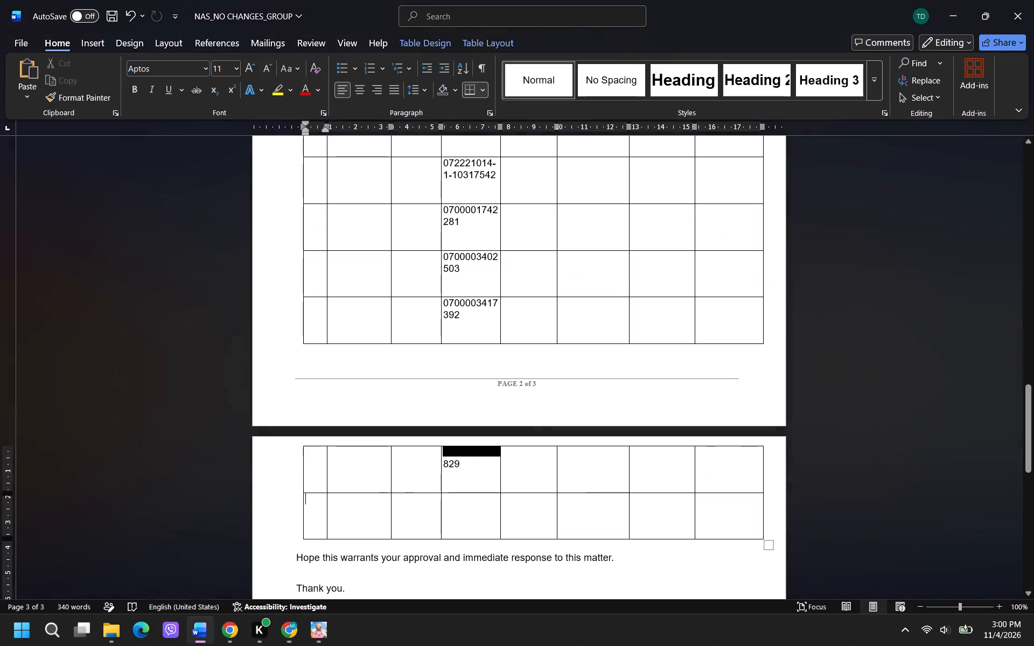
{"action": "left_click", "coordinate": [480, 505]}
{"action": "key", "text": "ctrl+v"}
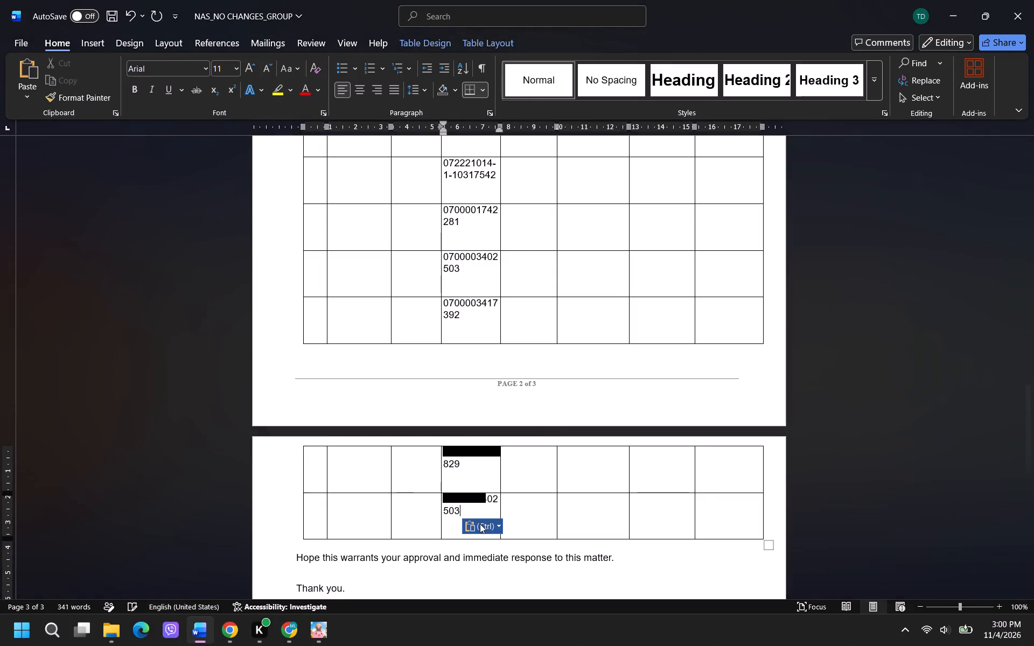
Append another row to the report table and copy the hh_id from sheet cell G14534 into its HH I.D. NO. cell.
{"action": "key", "text": "alt+Tab"}
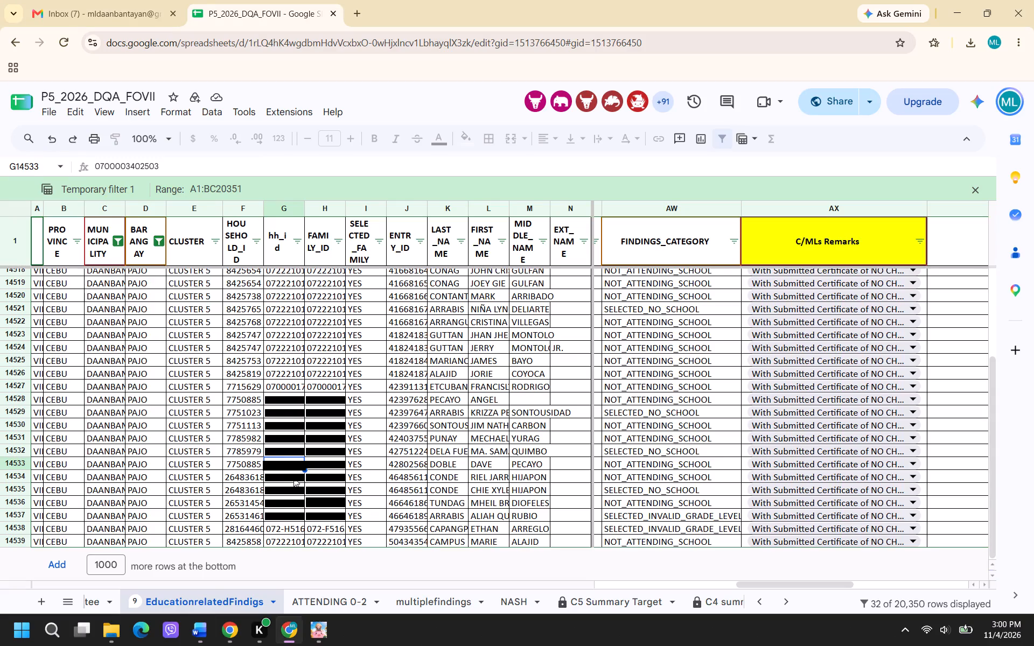
{"action": "left_click", "coordinate": [292, 476]}
{"action": "key", "text": "ctrl+c"}
{"action": "key", "text": "alt+Tab"}
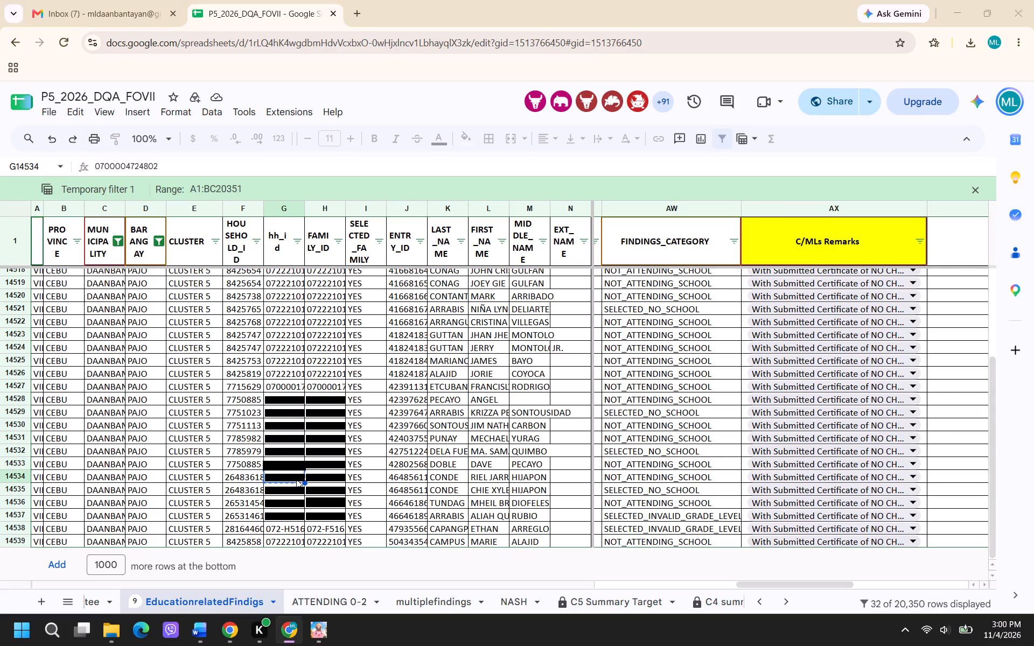
{"action": "scroll", "coordinate": [481, 510], "scroll_direction": "down", "scroll_amount": 4}
{"action": "left_click", "coordinate": [728, 376]}
{"action": "key", "text": "Tab"}
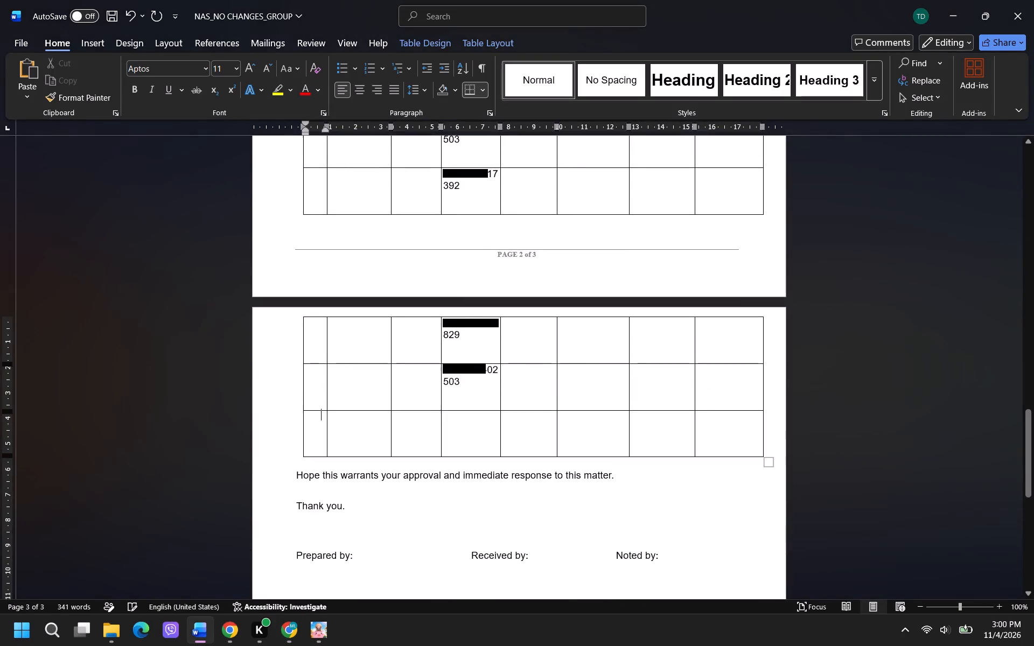
{"action": "left_click", "coordinate": [460, 431]}
{"action": "key", "text": "ctrl+v"}
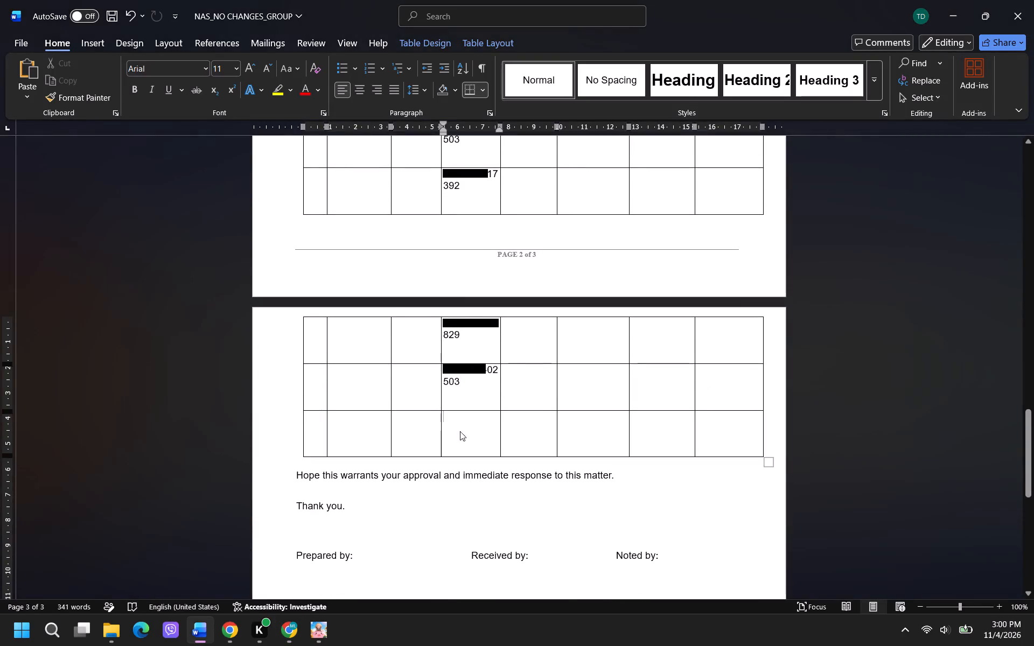
Append another row to the report table and copy the hh_id from sheet cell G14536 into its HH I.D. NO. cell.
{"action": "key", "text": "alt+Tab"}
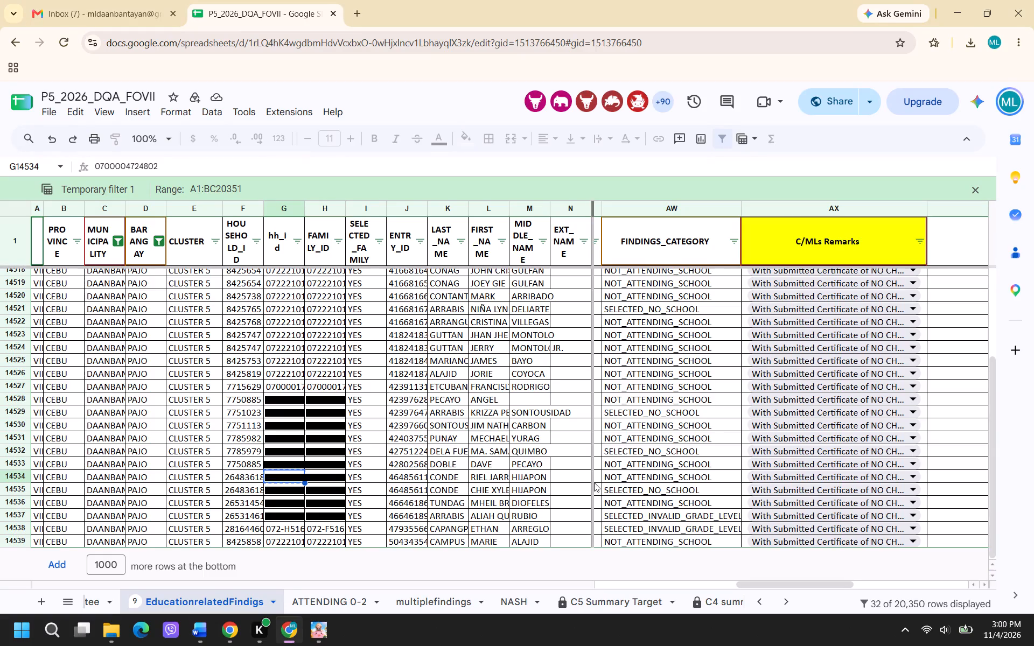
{"action": "left_click", "coordinate": [19, 477]}
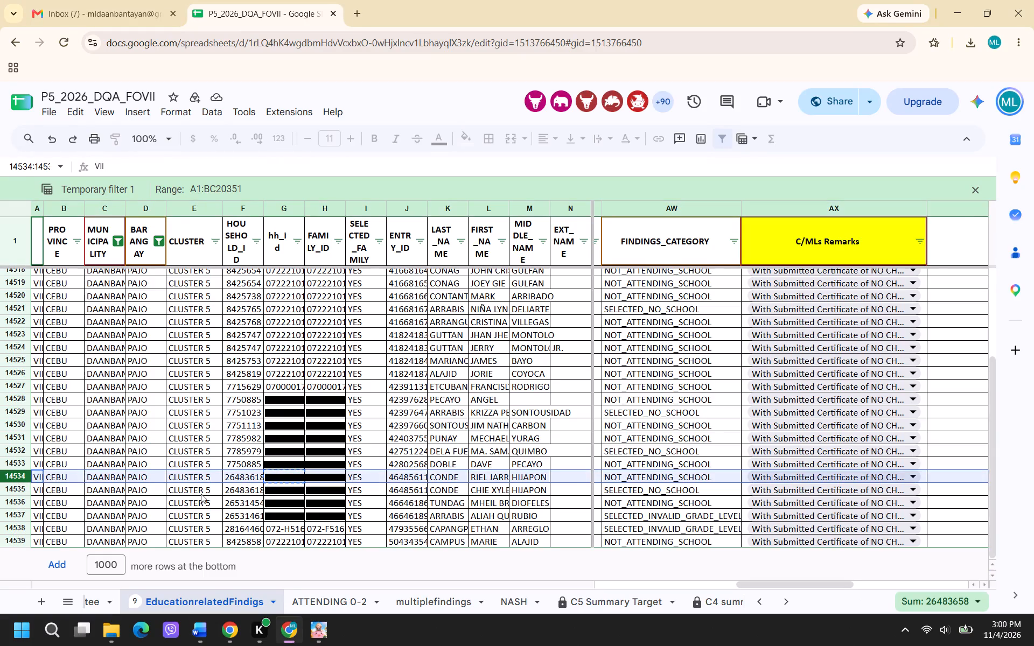
{"action": "left_click", "coordinate": [487, 500]}
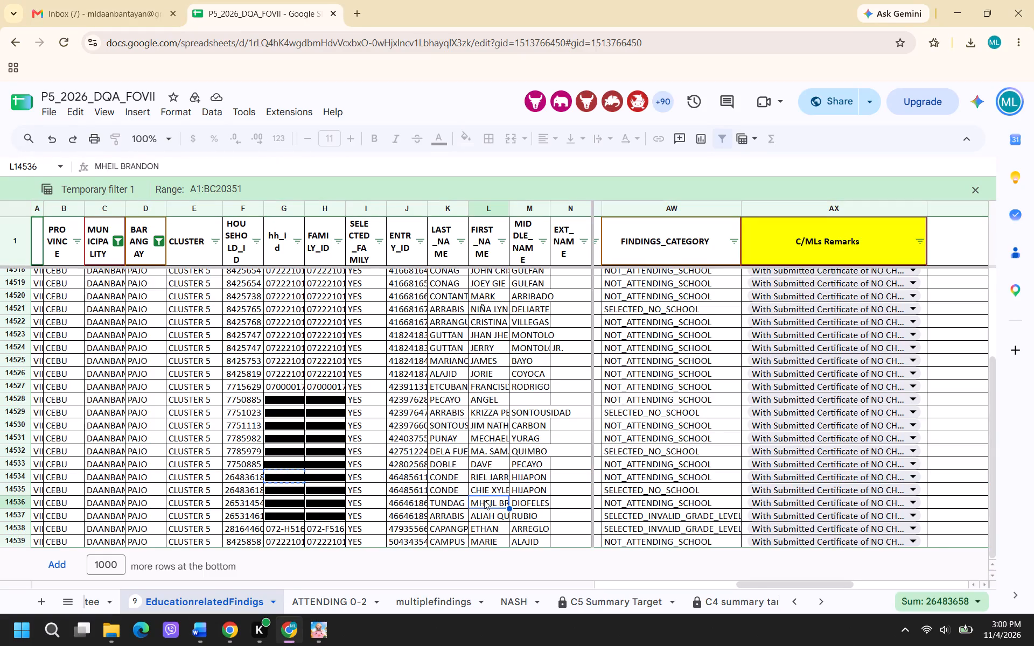
{"action": "left_click", "coordinate": [16, 501]}
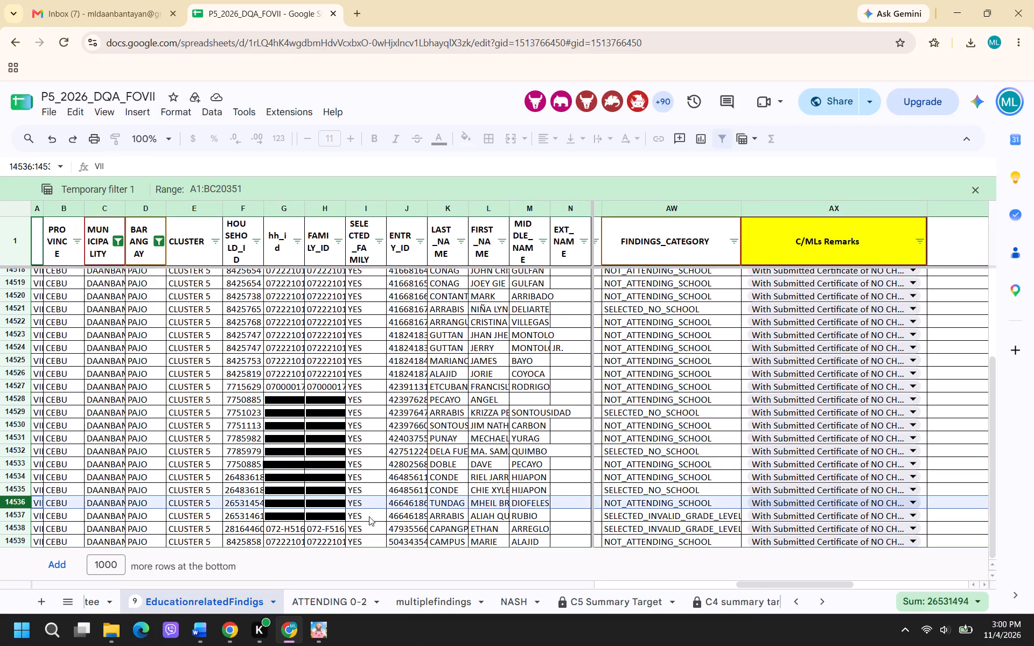
{"action": "left_click", "coordinate": [285, 501]}
{"action": "key", "text": "ctrl+c"}
{"action": "key", "text": "alt+Tab"}
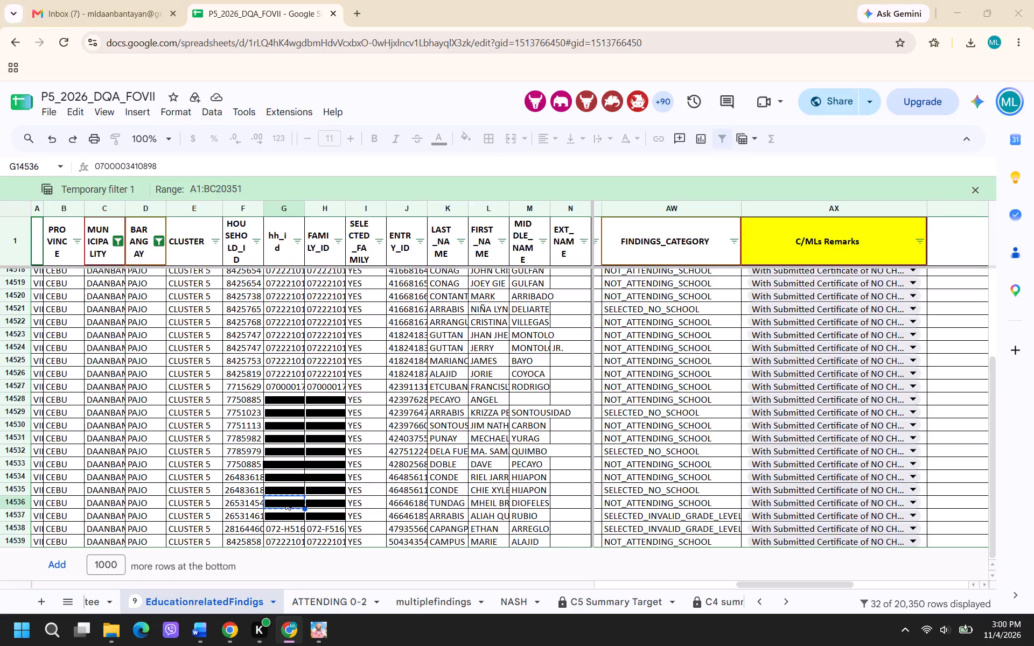
{"action": "left_click", "coordinate": [735, 433]}
{"action": "key", "text": "Tab"}
{"action": "key", "text": "Tab"}
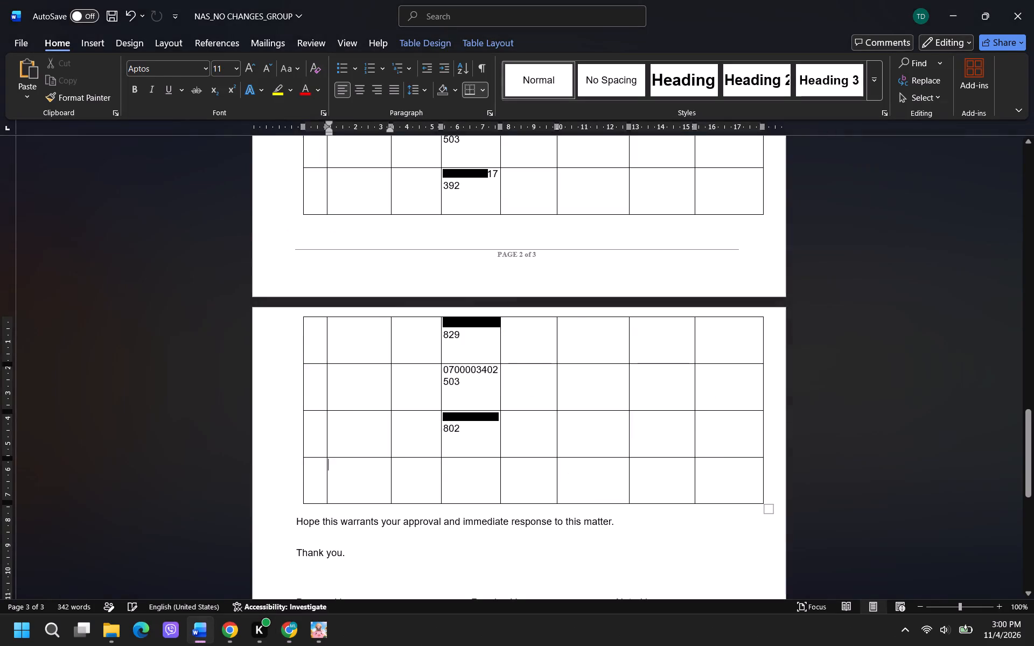
{"action": "key", "text": "Tab"}
{"action": "left_click", "coordinate": [462, 473]}
{"action": "key", "text": "ctrl+v"}
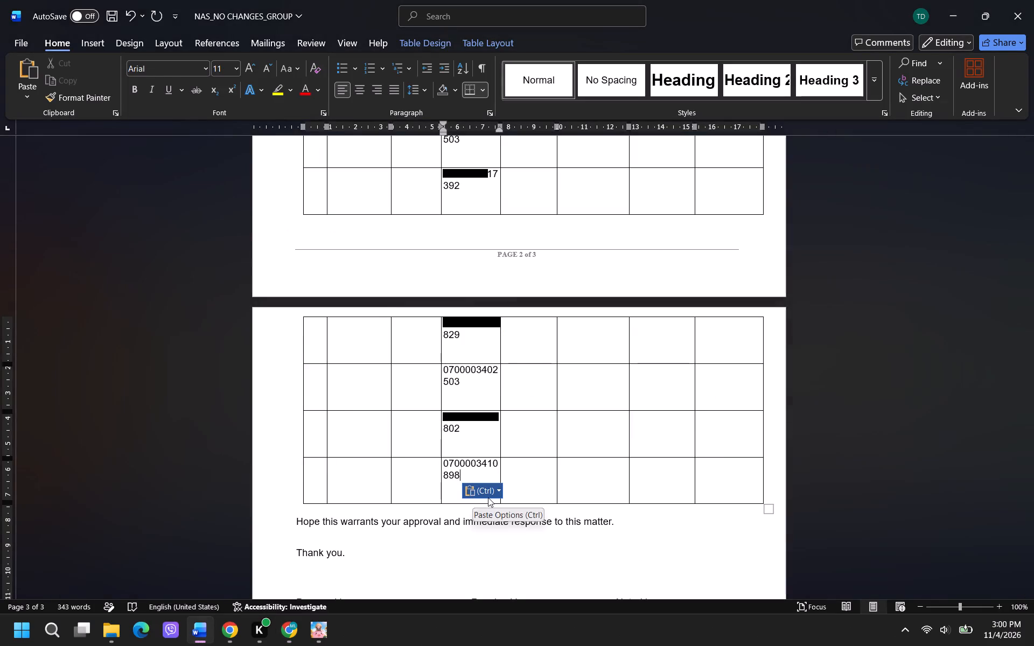
Append another row to the report table and copy the hh_id from sheet cell G14539 into its HH I.D. NO. cell.
{"action": "key", "text": "alt+Tab"}
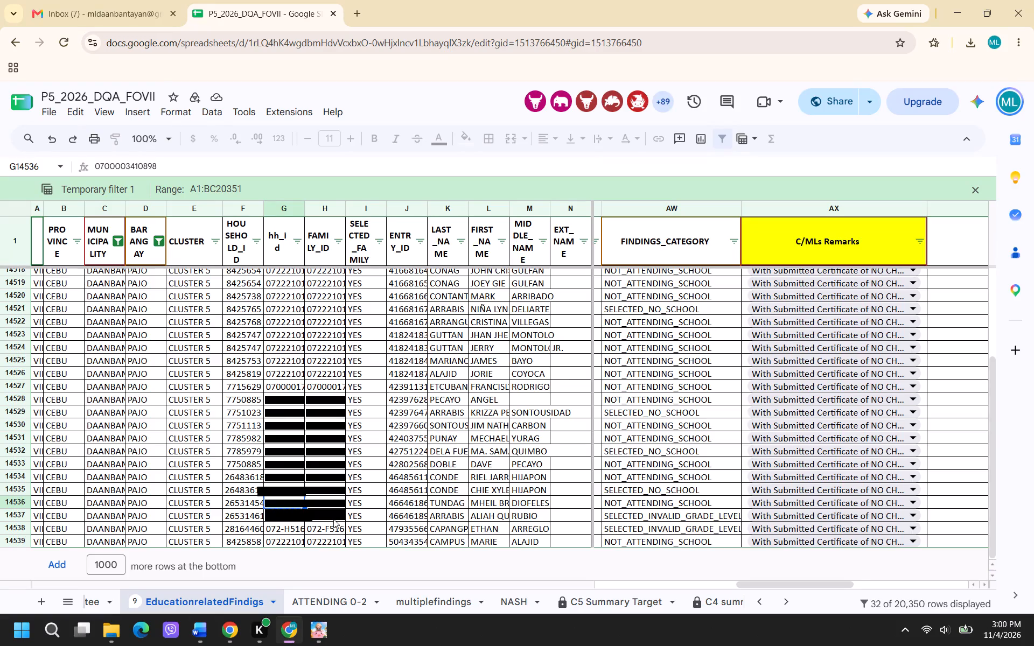
{"action": "left_click", "coordinate": [10, 500]}
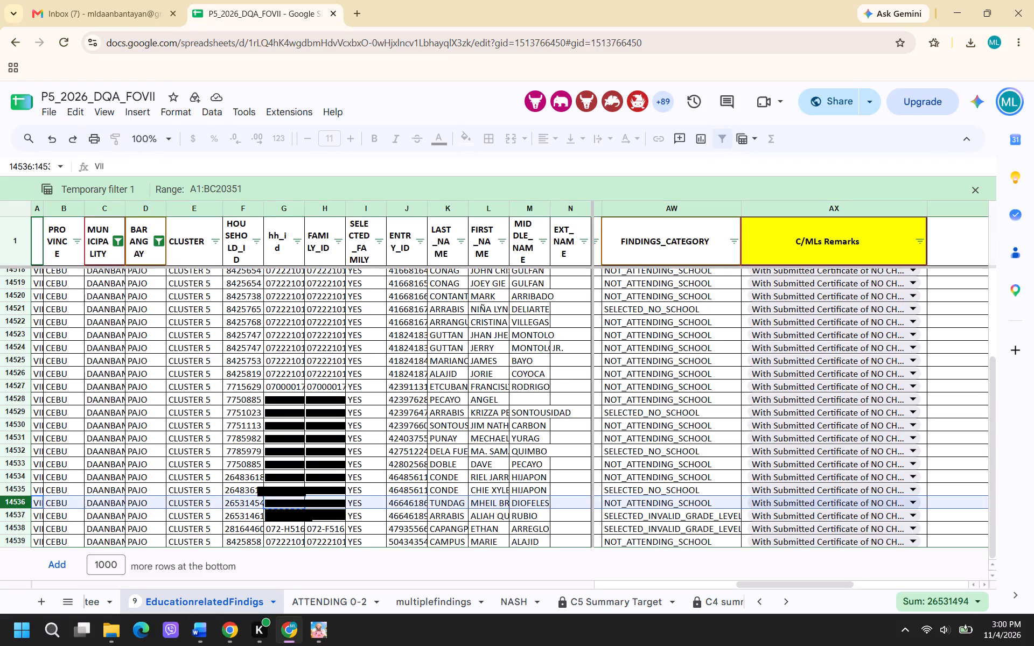
{"action": "left_click", "coordinate": [287, 542]}
{"action": "key", "text": "ctrl+c"}
{"action": "key", "text": "alt+Tab"}
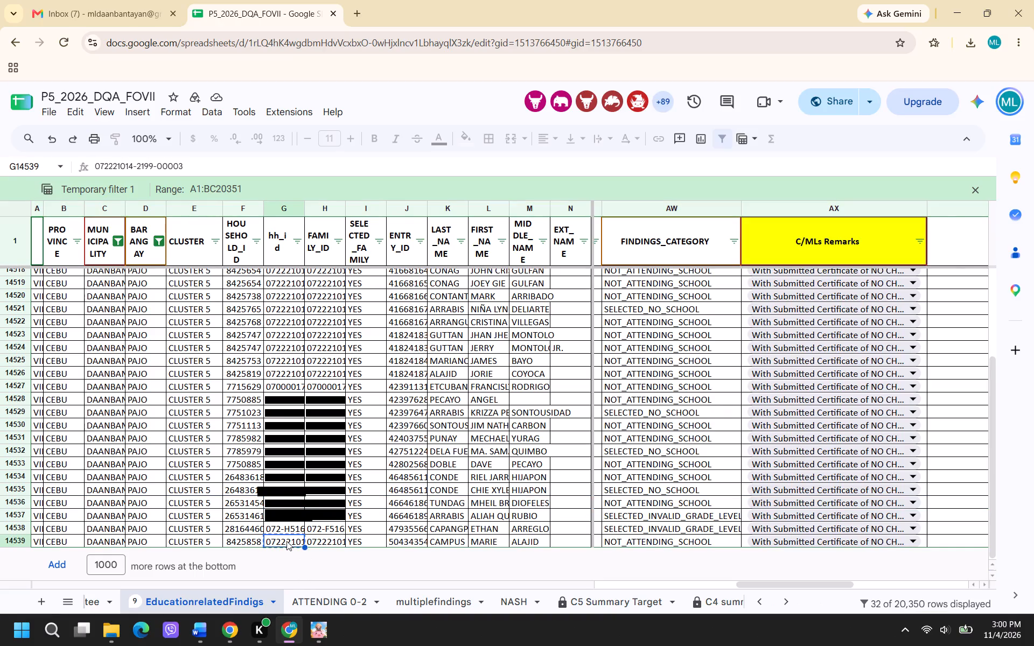
{"action": "left_click", "coordinate": [722, 467]}
{"action": "key", "text": "Tab"}
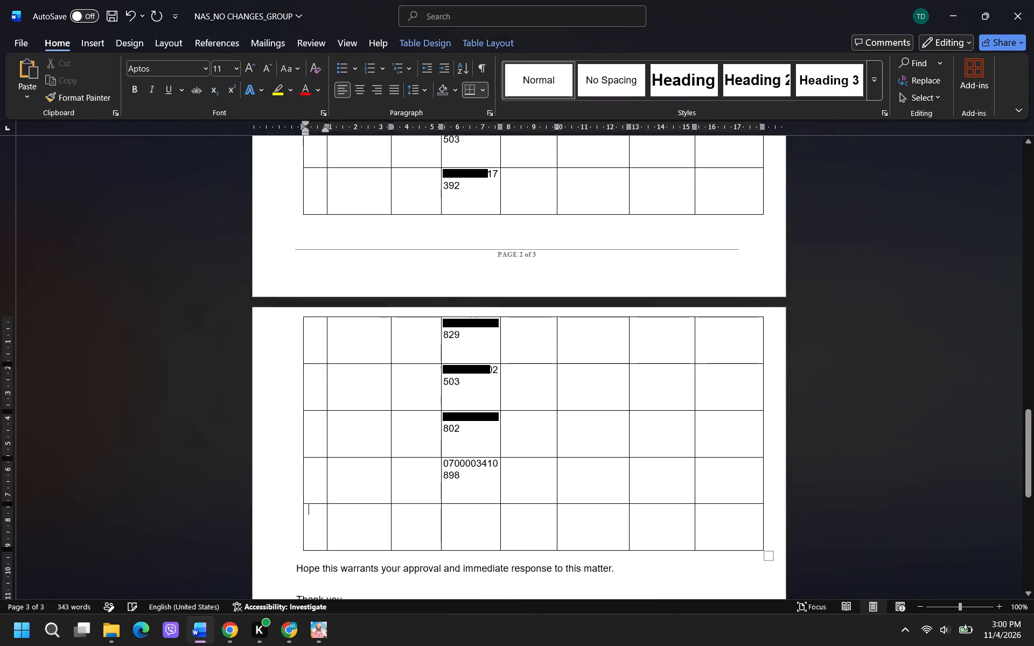
{"action": "left_click", "coordinate": [470, 524]}
{"action": "key", "text": "ctrl+v"}
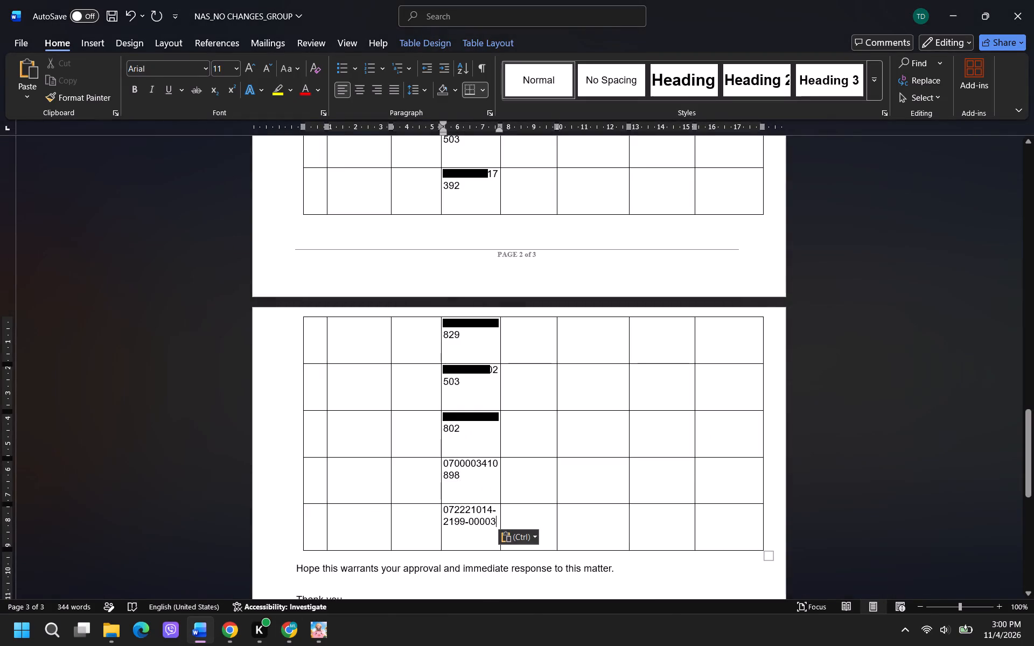
{"action": "scroll", "coordinate": [515, 436], "scroll_direction": "up", "scroll_amount": 6}
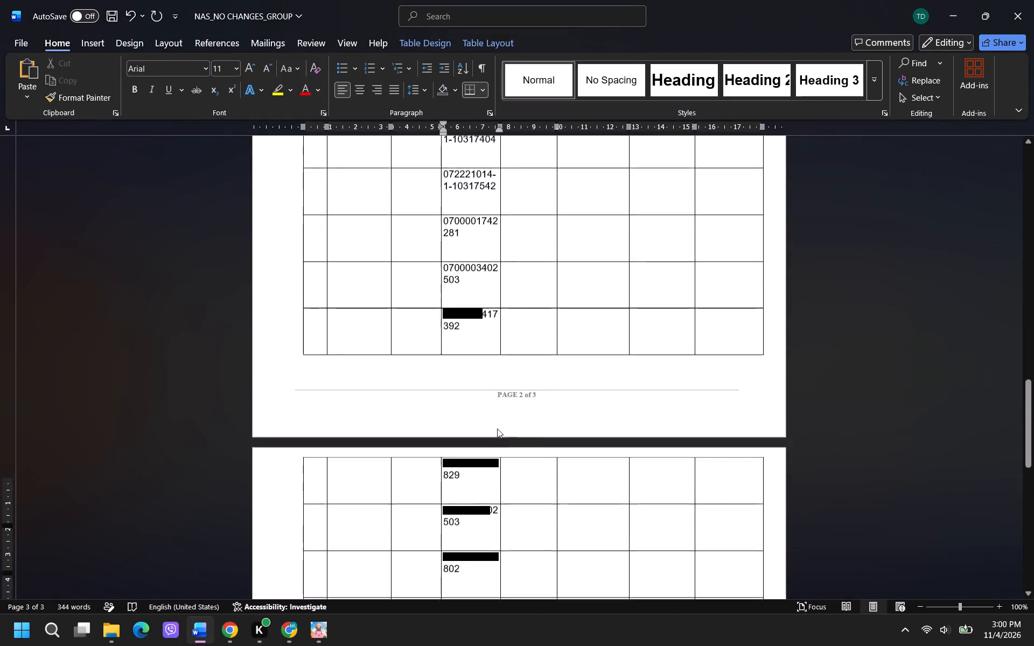
Copy DAANBANTAYAN and PAJO from row 12 into the municipality and barangay cells of all the rows below it.
{"action": "scroll", "coordinate": [497, 429], "scroll_direction": "up", "scroll_amount": 19}
{"action": "scroll", "coordinate": [451, 423], "scroll_direction": "down", "scroll_amount": 6}
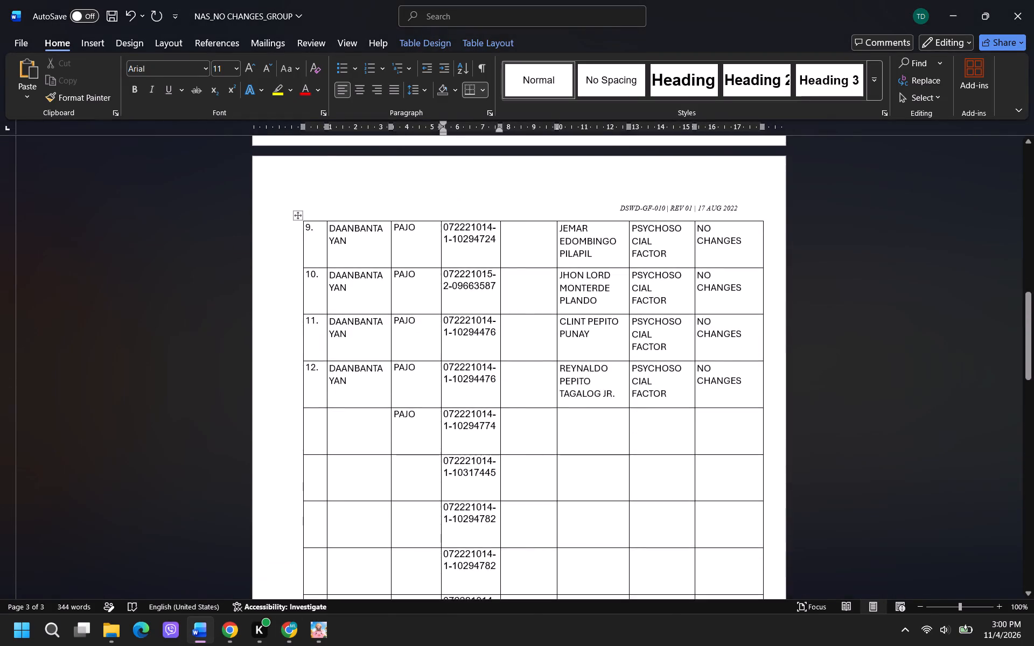
{"action": "scroll", "coordinate": [395, 467], "scroll_direction": "down", "scroll_amount": 4}
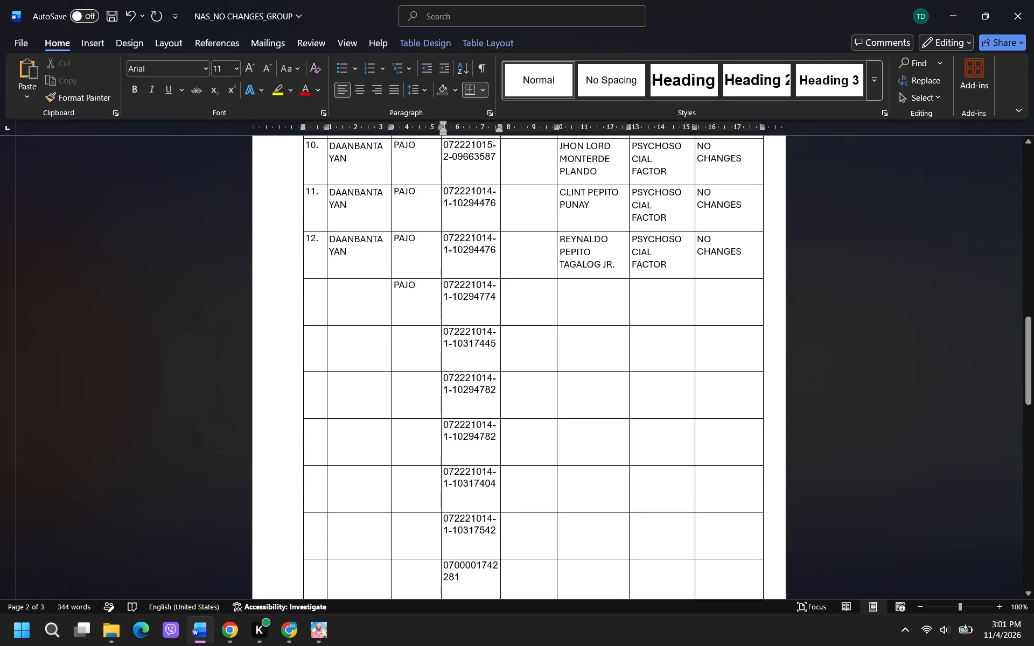
{"action": "left_click_drag", "start_coordinate": [341, 292], "coordinate": [391, 304]}
{"action": "left_click_drag", "start_coordinate": [366, 249], "coordinate": [406, 258]}
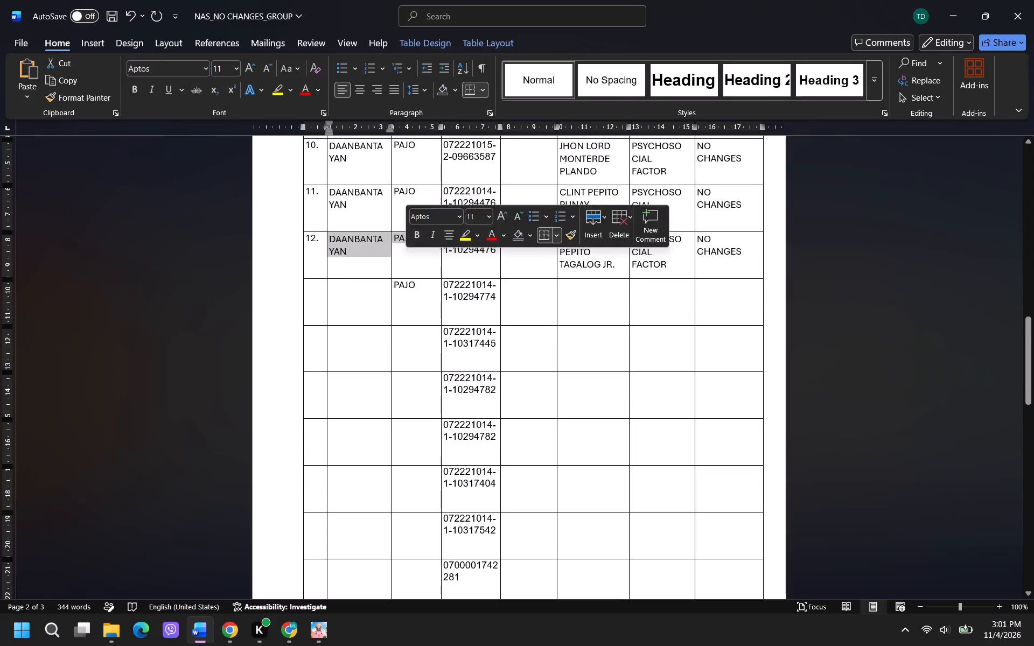
{"action": "key", "text": "ctrl+c"}
{"action": "left_click_drag", "start_coordinate": [362, 301], "coordinate": [411, 426]}
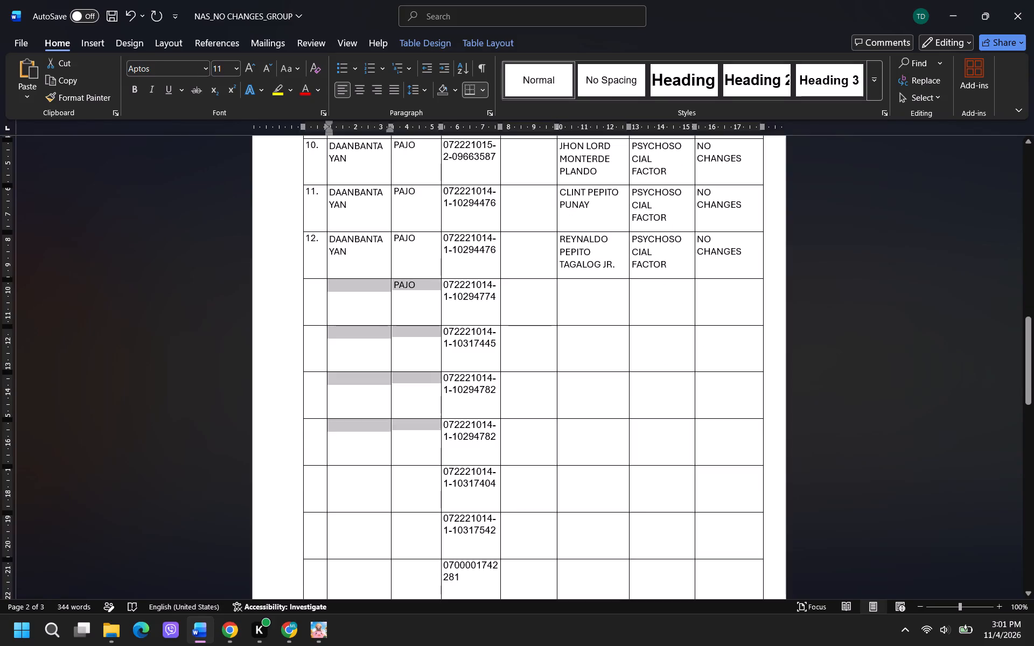
{"action": "left_click_drag", "start_coordinate": [411, 426], "coordinate": [410, 439]}
{"action": "scroll", "coordinate": [410, 430], "scroll_direction": "down", "scroll_amount": 13}
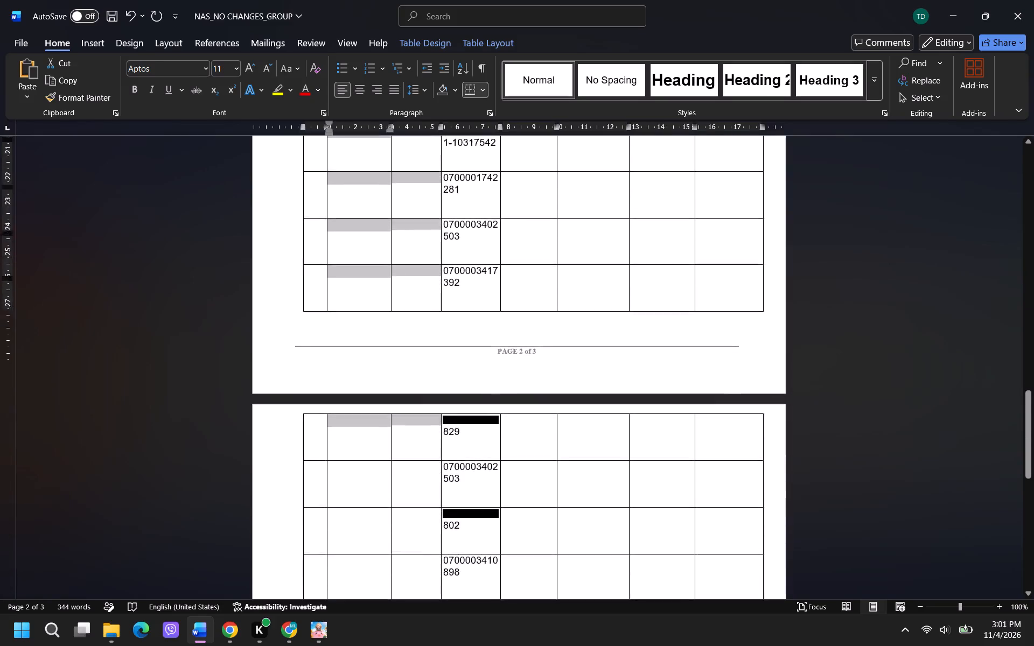
{"action": "scroll", "coordinate": [410, 439], "scroll_direction": "down", "scroll_amount": 2}
{"action": "left_click_drag", "start_coordinate": [410, 439], "coordinate": [409, 519]}
{"action": "key", "text": "ctrl+v"}
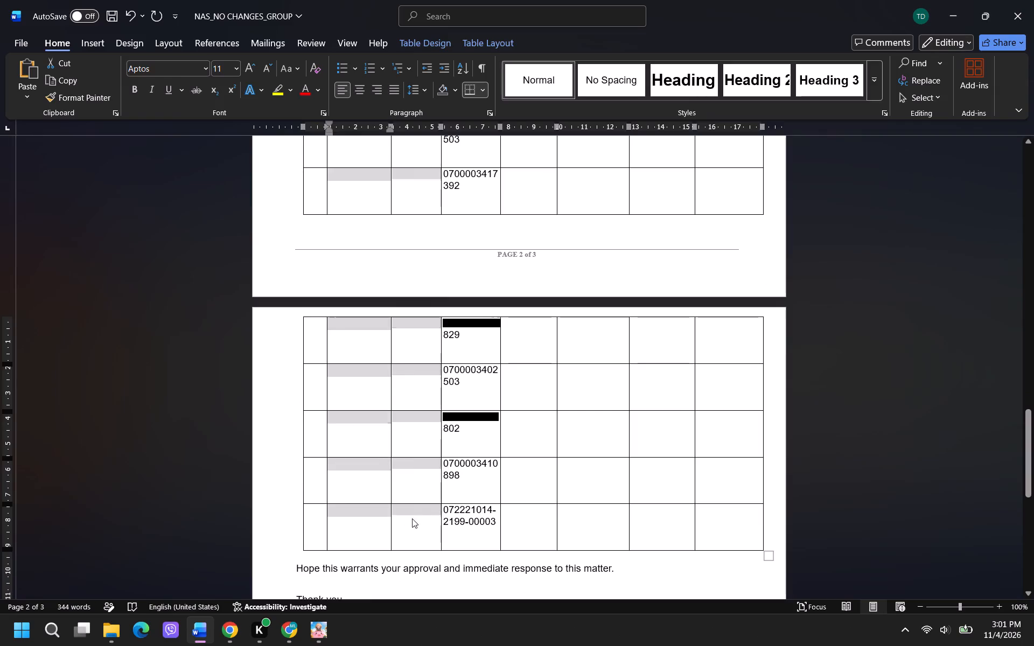
Centre the municipality and barangay cells horizontally and vertically from row 9 through the table's last row.
{"action": "scroll", "coordinate": [422, 467], "scroll_direction": "up", "scroll_amount": 13}
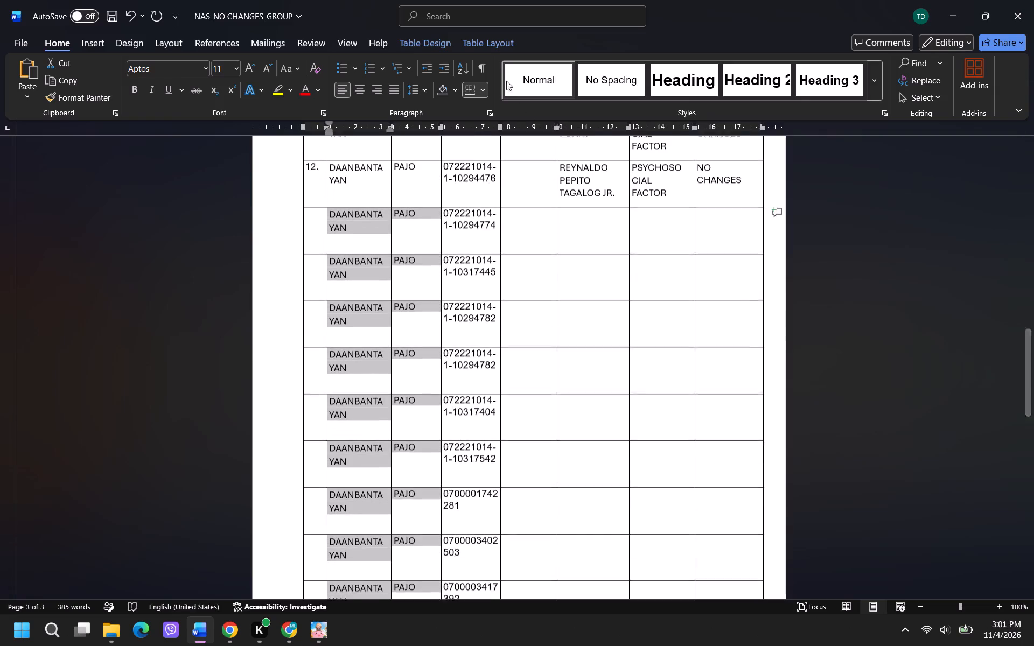
{"action": "left_click", "coordinate": [499, 30]}
{"action": "left_click", "coordinate": [491, 43]}
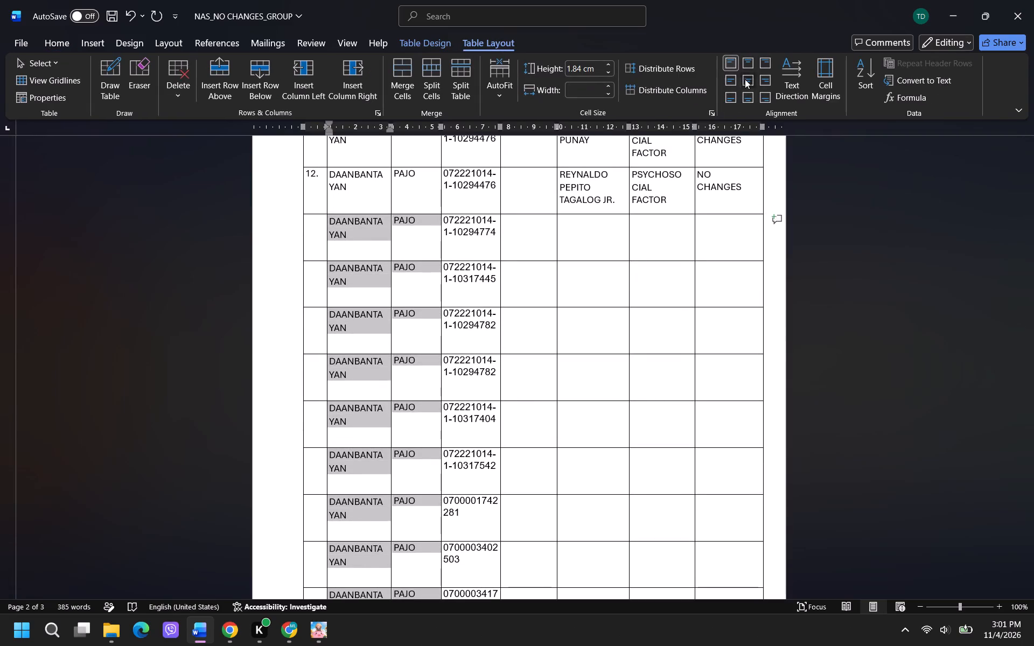
{"action": "left_click", "coordinate": [745, 79]}
{"action": "scroll", "coordinate": [464, 253], "scroll_direction": "up", "scroll_amount": 10}
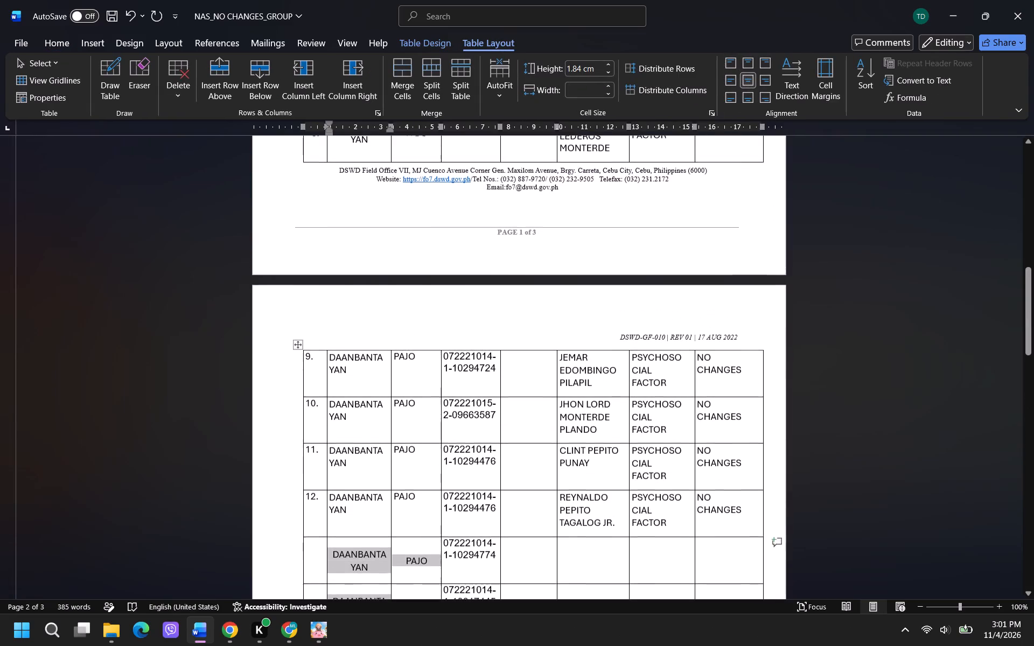
{"action": "left_click_drag", "start_coordinate": [372, 376], "coordinate": [415, 510]}
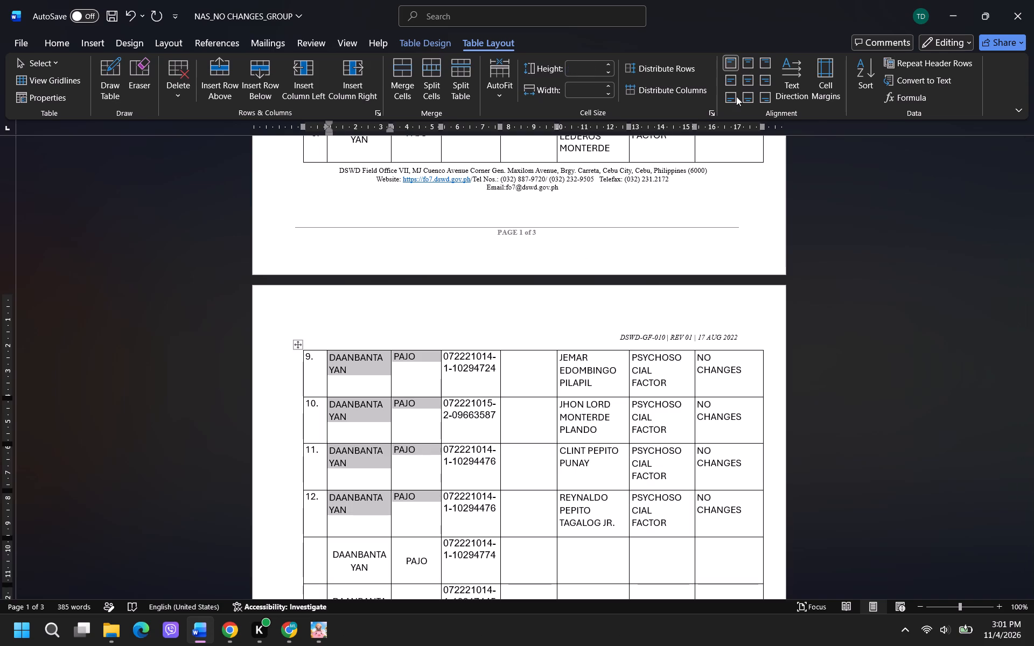
{"action": "left_click", "coordinate": [747, 79]}
Centre the No column cells horizontally and vertically from row 9 through the table's last row.
{"action": "scroll", "coordinate": [428, 388], "scroll_direction": "up", "scroll_amount": 4}
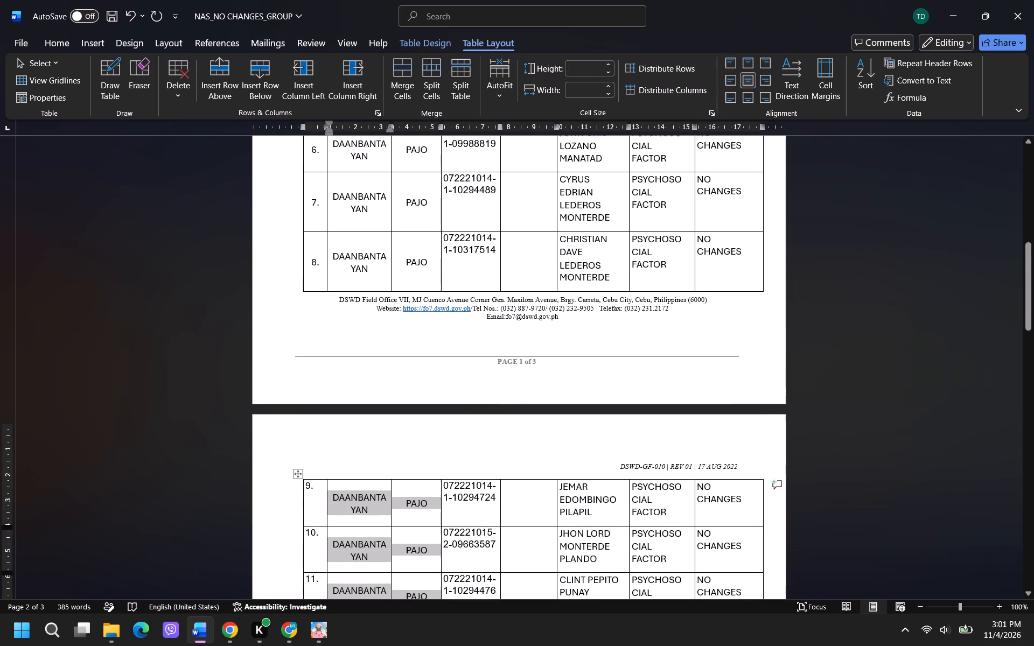
{"action": "scroll", "coordinate": [458, 345], "scroll_direction": "down", "scroll_amount": 5}
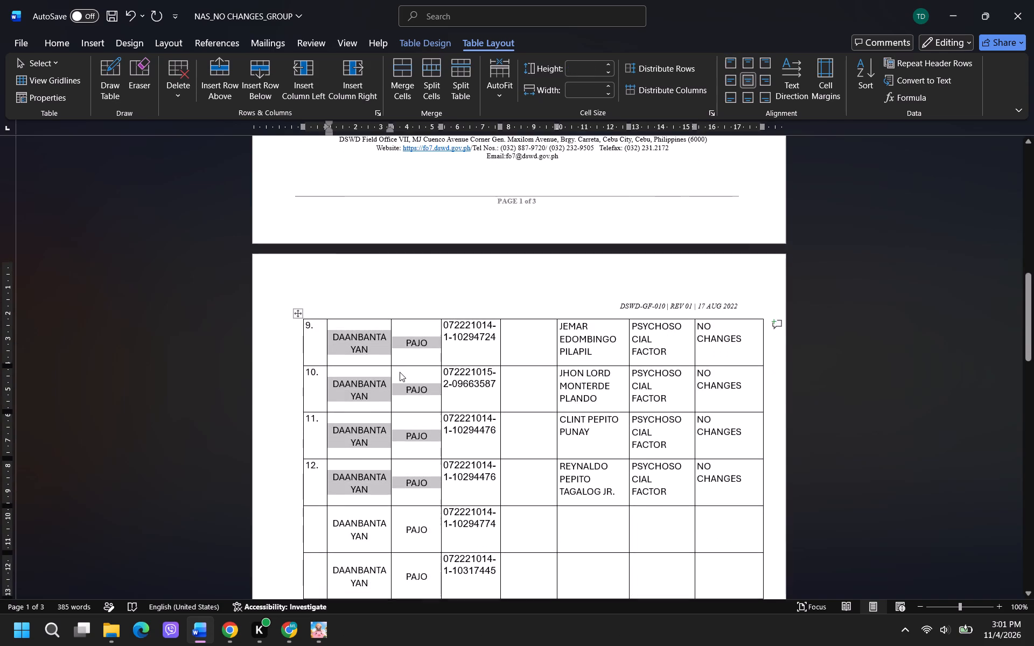
{"action": "scroll", "coordinate": [380, 367], "scroll_direction": "up", "scroll_amount": 14}
{"action": "scroll", "coordinate": [356, 291], "scroll_direction": "up", "scroll_amount": 5}
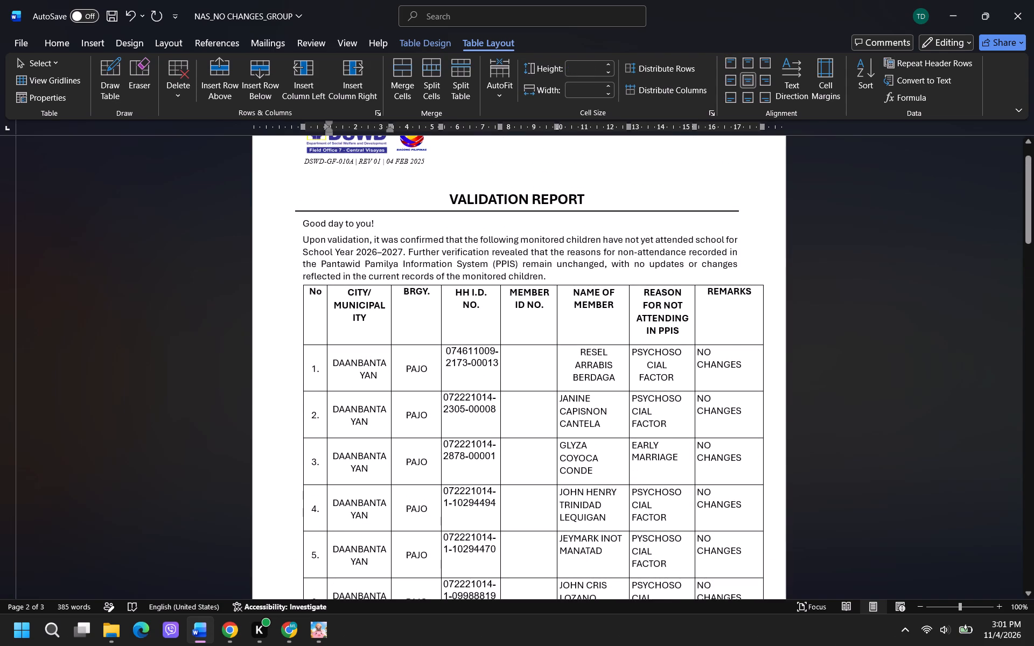
{"action": "scroll", "coordinate": [323, 383], "scroll_direction": "down", "scroll_amount": 19}
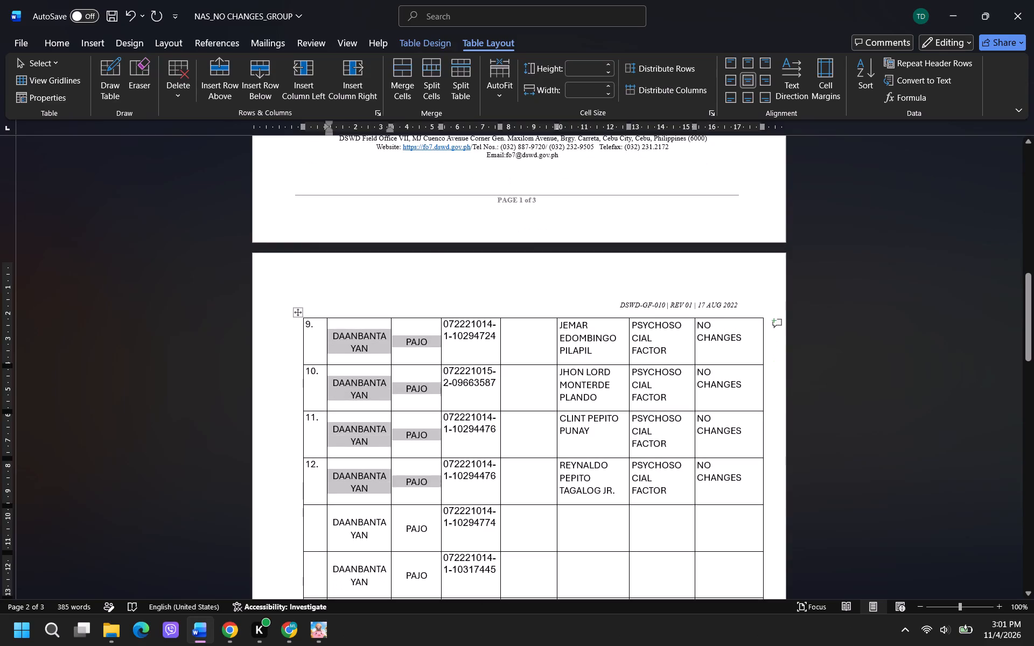
{"action": "left_click_drag", "start_coordinate": [312, 349], "coordinate": [313, 438]}
{"action": "scroll", "coordinate": [313, 427], "scroll_direction": "down", "scroll_amount": 9}
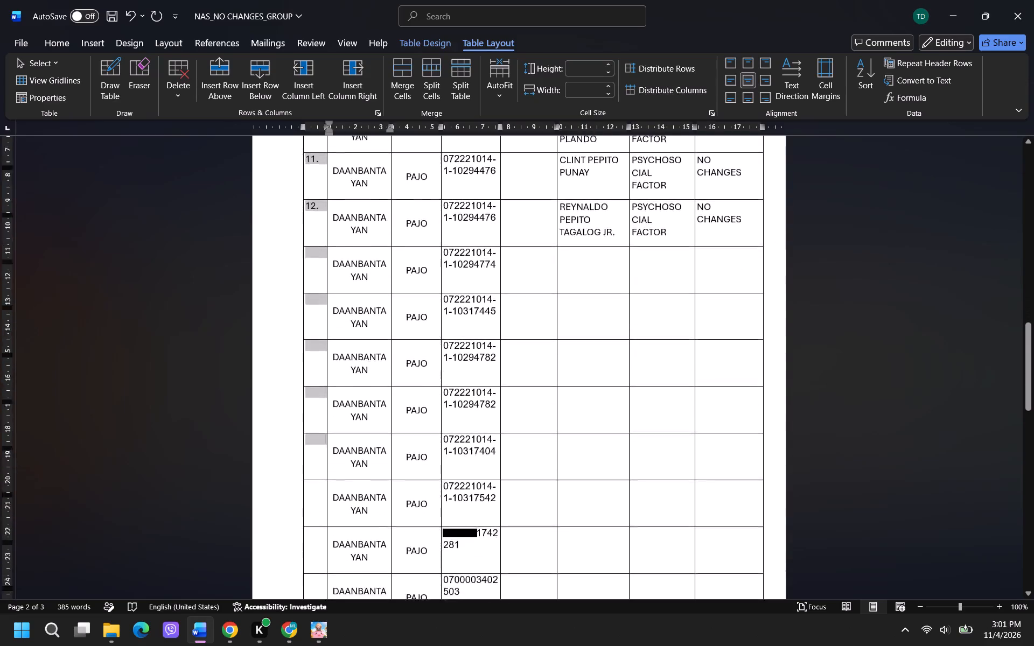
{"action": "scroll", "coordinate": [313, 438], "scroll_direction": "down", "scroll_amount": 6}
{"action": "left_click_drag", "start_coordinate": [313, 438], "coordinate": [315, 439]}
{"action": "scroll", "coordinate": [315, 439], "scroll_direction": "down", "scroll_amount": 9}
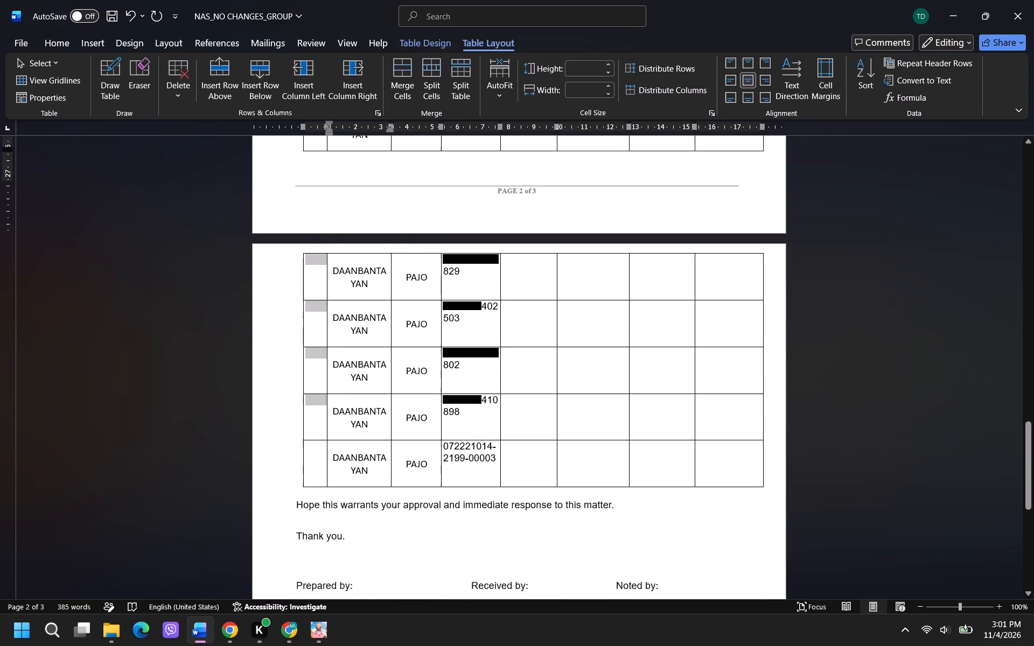
{"action": "left_click_drag", "start_coordinate": [315, 439], "coordinate": [316, 454]}
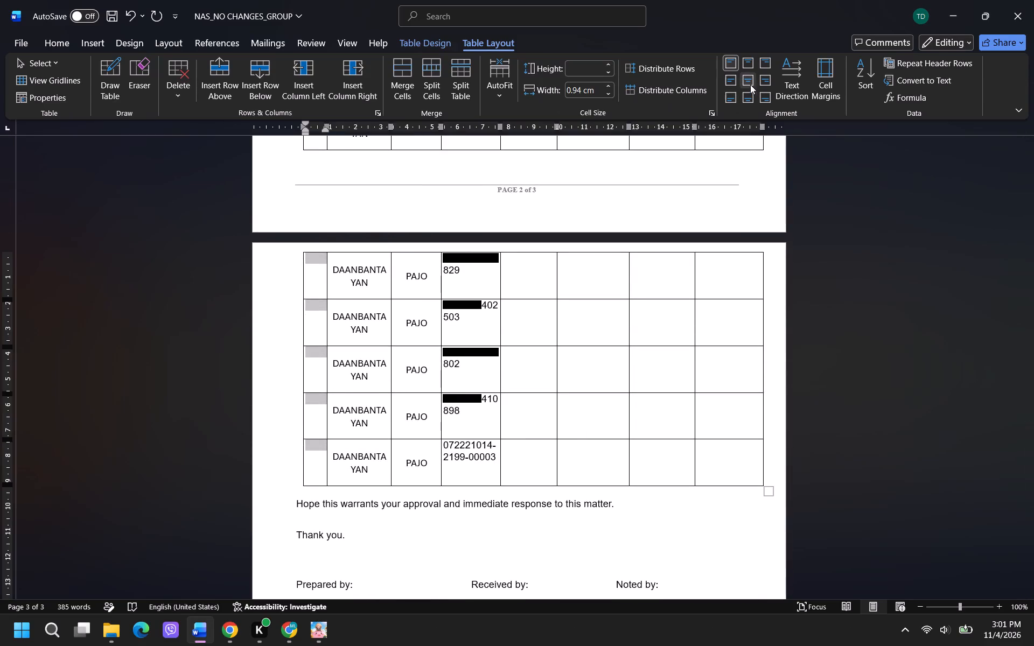
{"action": "left_click", "coordinate": [750, 80]}
Number the first four unnumbered rows below row 12 as 13, 14, 15 and 16 in the No column.
{"action": "scroll", "coordinate": [448, 324], "scroll_direction": "up", "scroll_amount": 18}
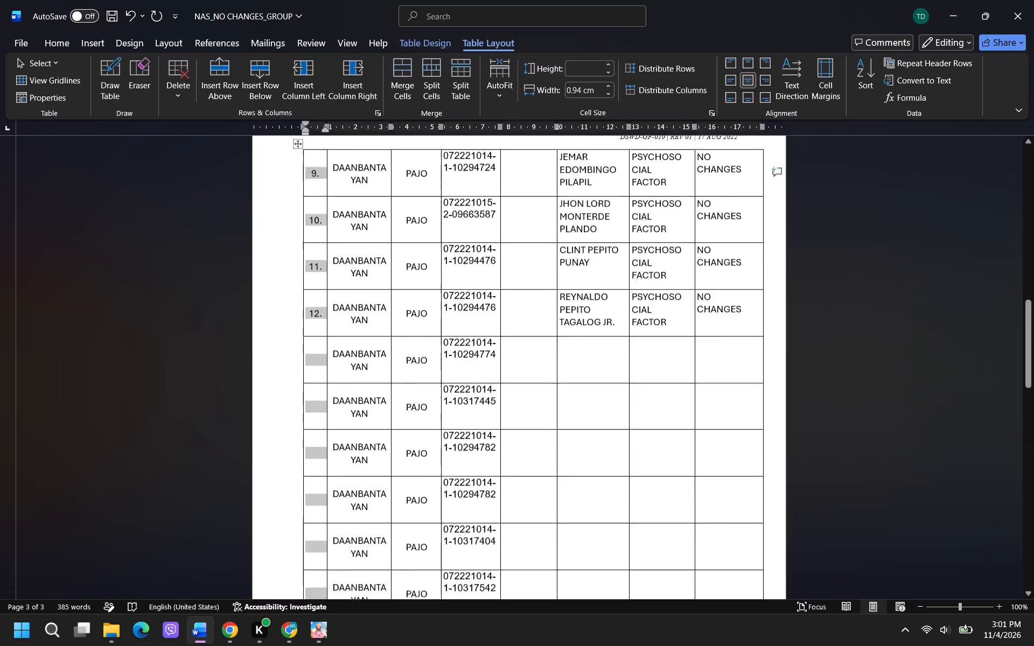
{"action": "scroll", "coordinate": [411, 333], "scroll_direction": "up", "scroll_amount": 3}
{"action": "left_click", "coordinate": [320, 416]}
{"action": "scroll", "coordinate": [320, 403], "scroll_direction": "down", "scroll_amount": 2}
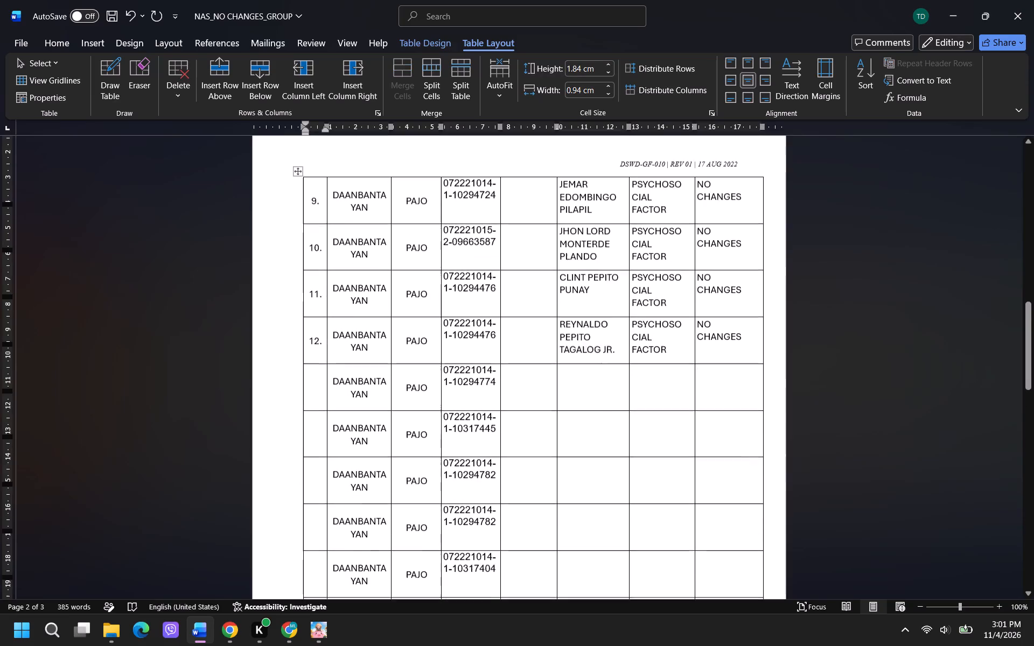
{"action": "left_click_drag", "start_coordinate": [323, 274], "coordinate": [320, 313]}
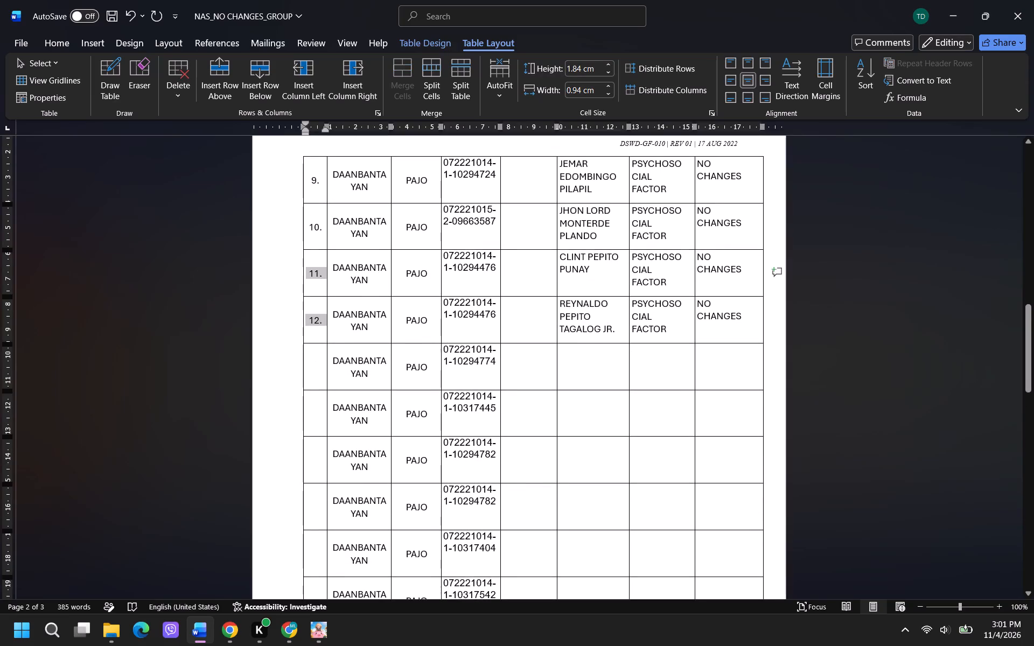
{"action": "left_click_drag", "start_coordinate": [320, 313], "coordinate": [321, 321]}
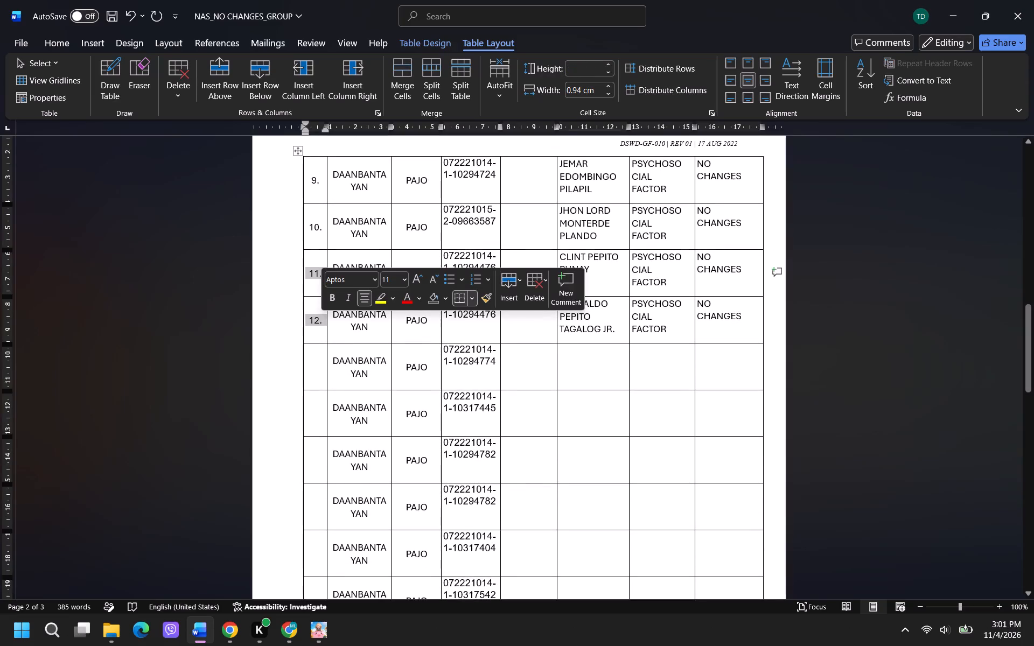
{"action": "left_click", "coordinate": [321, 361]}
{"action": "scroll", "coordinate": [317, 362], "scroll_direction": "down", "scroll_amount": 2}
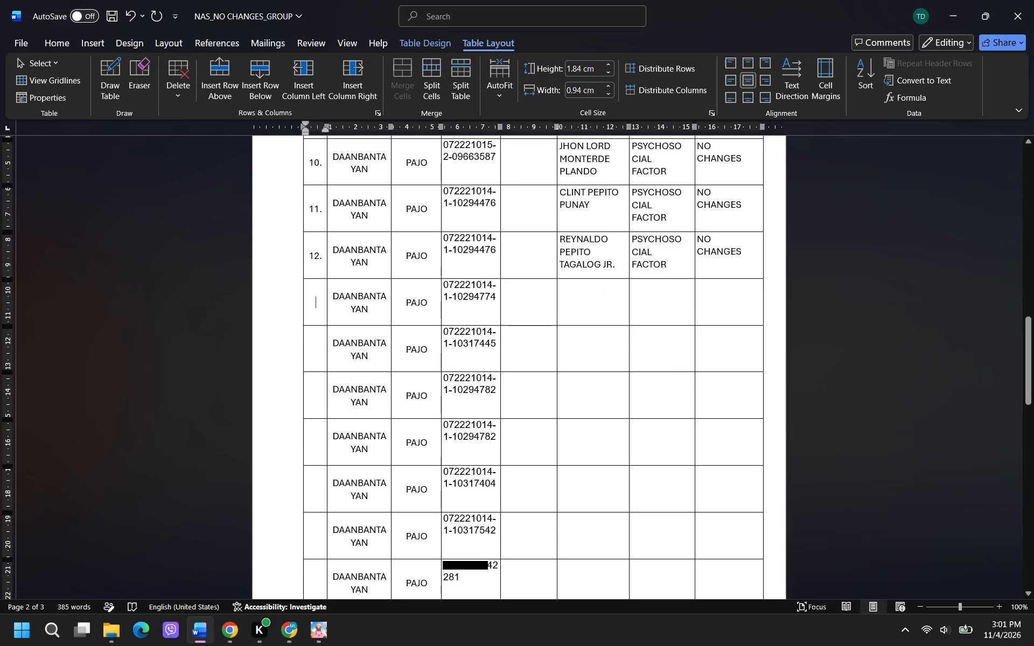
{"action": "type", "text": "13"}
{"action": "left_click", "coordinate": [316, 349]}
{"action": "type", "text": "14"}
{"action": "left_click", "coordinate": [319, 402]}
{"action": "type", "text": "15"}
{"action": "left_click", "coordinate": [319, 453]}
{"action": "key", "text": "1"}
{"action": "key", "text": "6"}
Number the remaining rows on page 2 as 17, 18, 19, 20 and 21 in the No column.
{"action": "scroll", "coordinate": [322, 447], "scroll_direction": "down", "scroll_amount": 1}
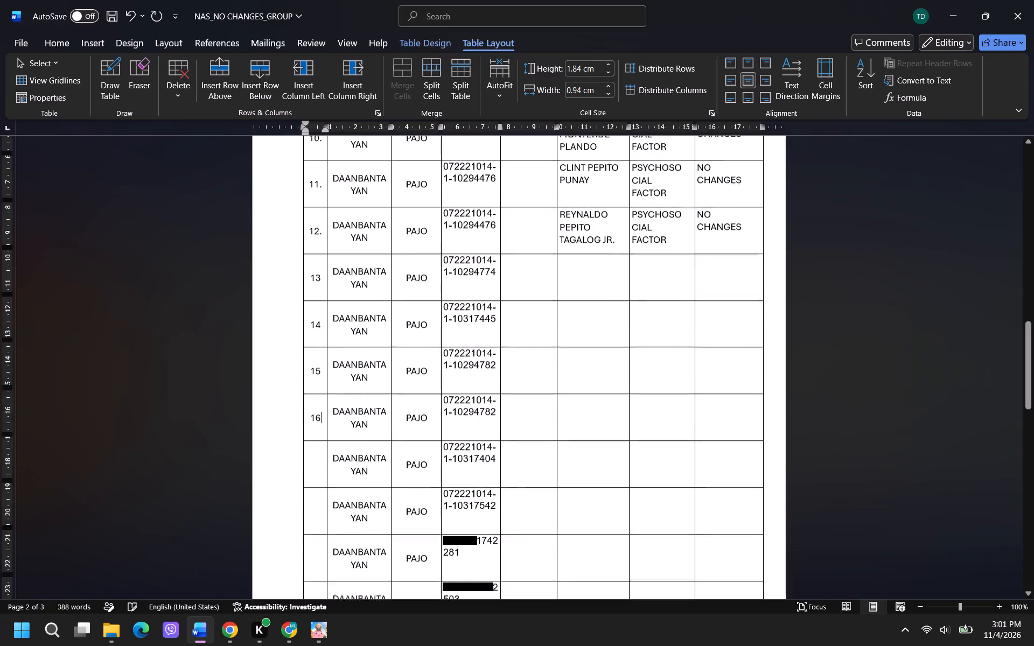
{"action": "scroll", "coordinate": [322, 447], "scroll_direction": "down", "scroll_amount": 1}
{"action": "left_click", "coordinate": [318, 433]}
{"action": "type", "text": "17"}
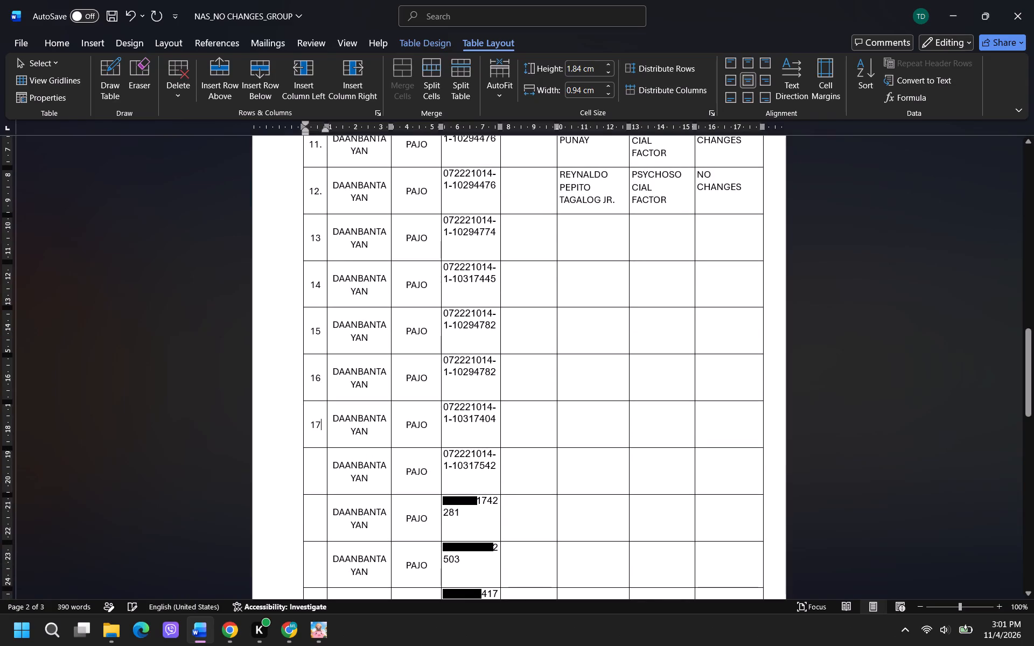
{"action": "left_click", "coordinate": [315, 479]}
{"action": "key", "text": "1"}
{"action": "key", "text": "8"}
{"action": "left_click", "coordinate": [317, 521]}
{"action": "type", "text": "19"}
{"action": "scroll", "coordinate": [343, 474], "scroll_direction": "down", "scroll_amount": 2}
{"action": "left_click", "coordinate": [313, 495]}
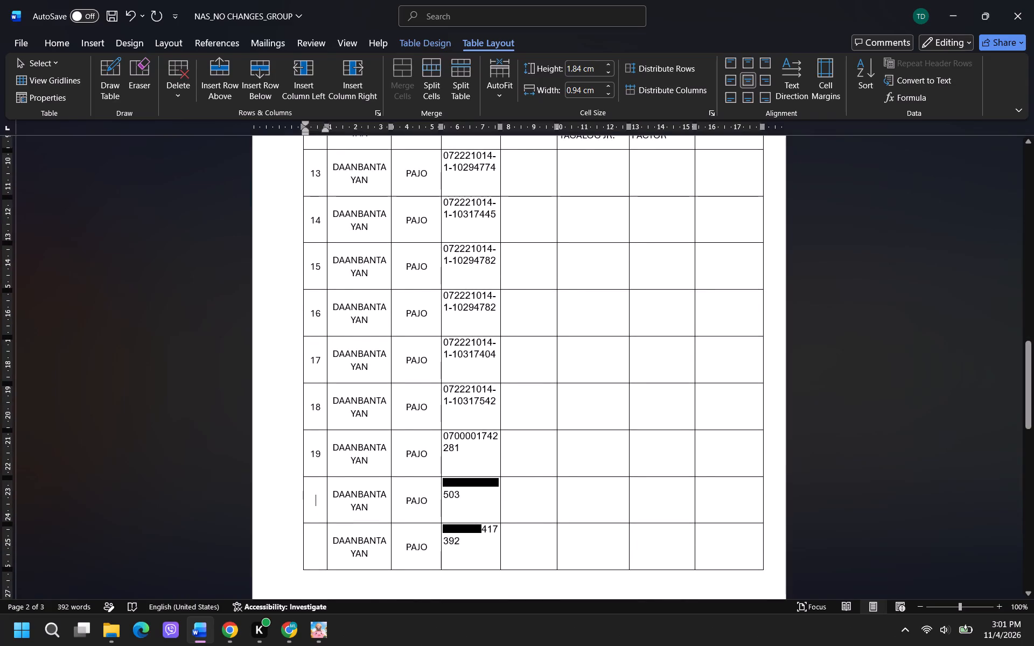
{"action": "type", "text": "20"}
{"action": "scroll", "coordinate": [332, 474], "scroll_direction": "down", "scroll_amount": 3}
{"action": "left_click", "coordinate": [319, 453]}
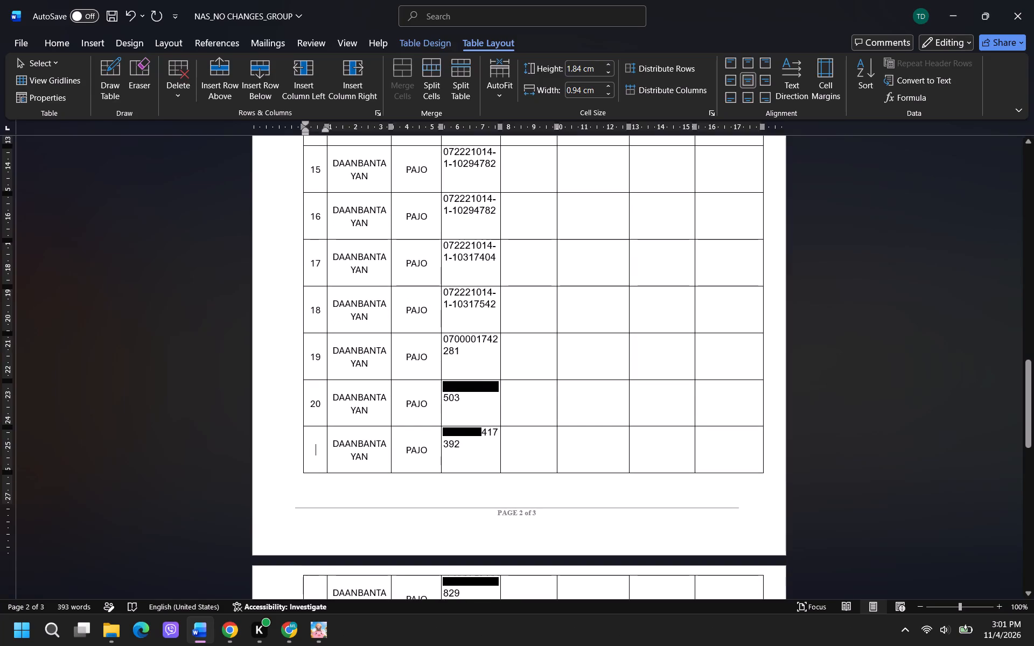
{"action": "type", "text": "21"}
Number the five table rows on page 3 as 22, 23, 24, 25 and 26 in the No column.
{"action": "scroll", "coordinate": [318, 456], "scroll_direction": "down", "scroll_amount": 3}
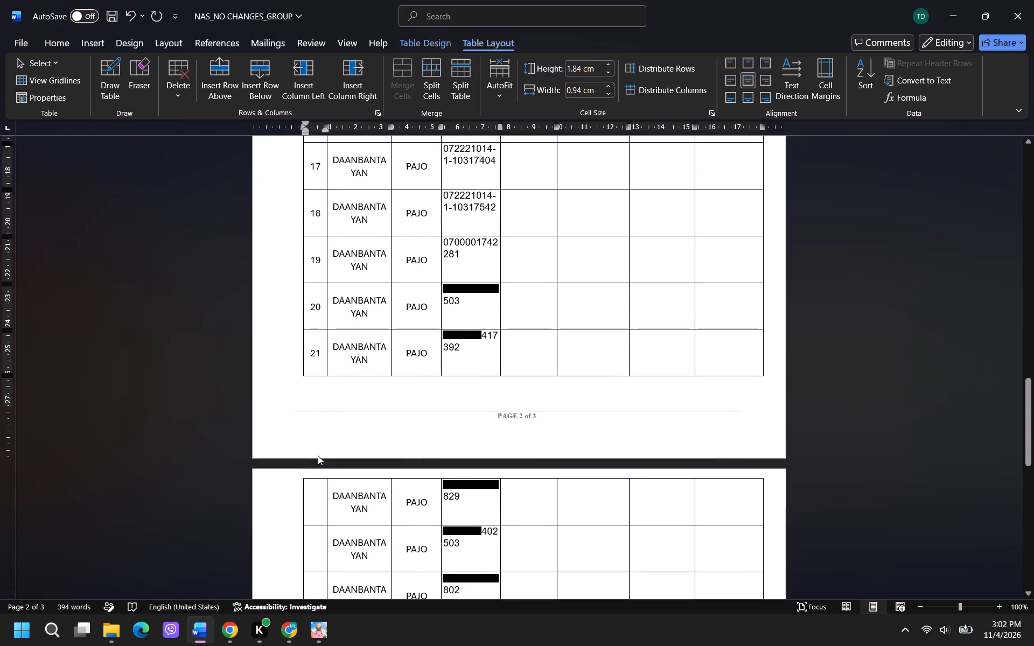
{"action": "left_click", "coordinate": [321, 504]}
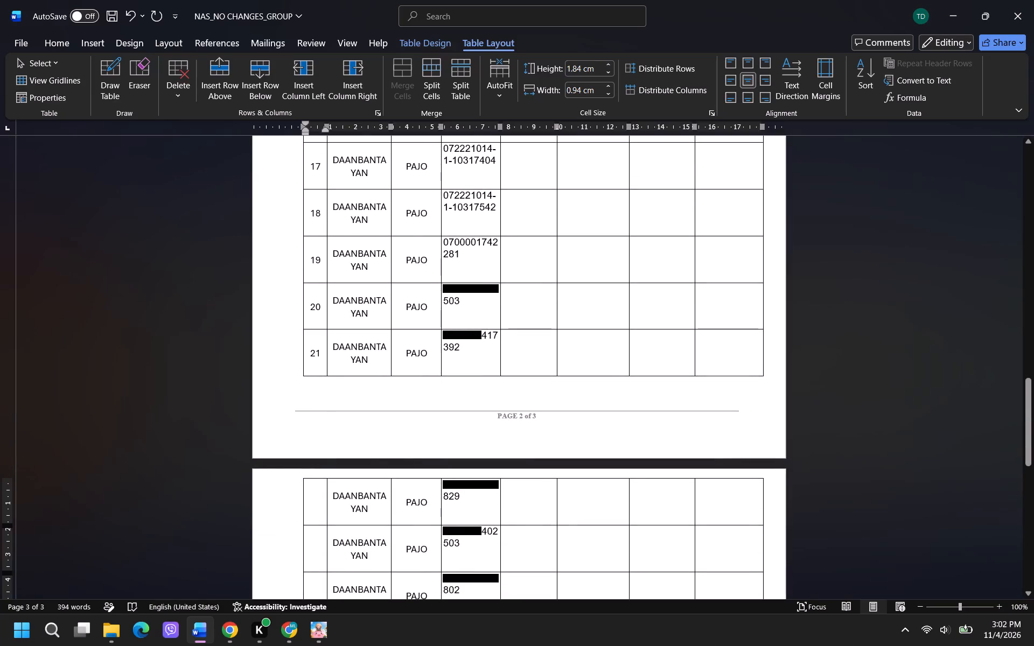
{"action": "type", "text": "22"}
{"action": "scroll", "coordinate": [338, 462], "scroll_direction": "down", "scroll_amount": 2}
{"action": "left_click", "coordinate": [312, 480]}
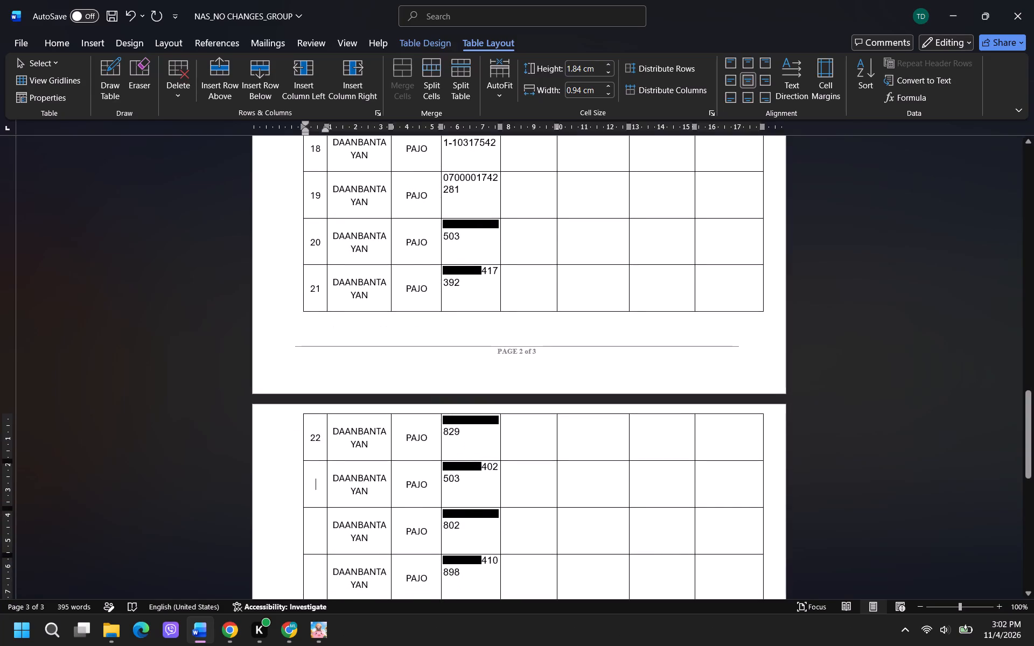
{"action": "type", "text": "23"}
{"action": "scroll", "coordinate": [319, 476], "scroll_direction": "down", "scroll_amount": 1}
{"action": "left_click", "coordinate": [315, 497]}
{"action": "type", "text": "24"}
{"action": "scroll", "coordinate": [325, 500], "scroll_direction": "down", "scroll_amount": 1}
{"action": "left_click", "coordinate": [317, 501]}
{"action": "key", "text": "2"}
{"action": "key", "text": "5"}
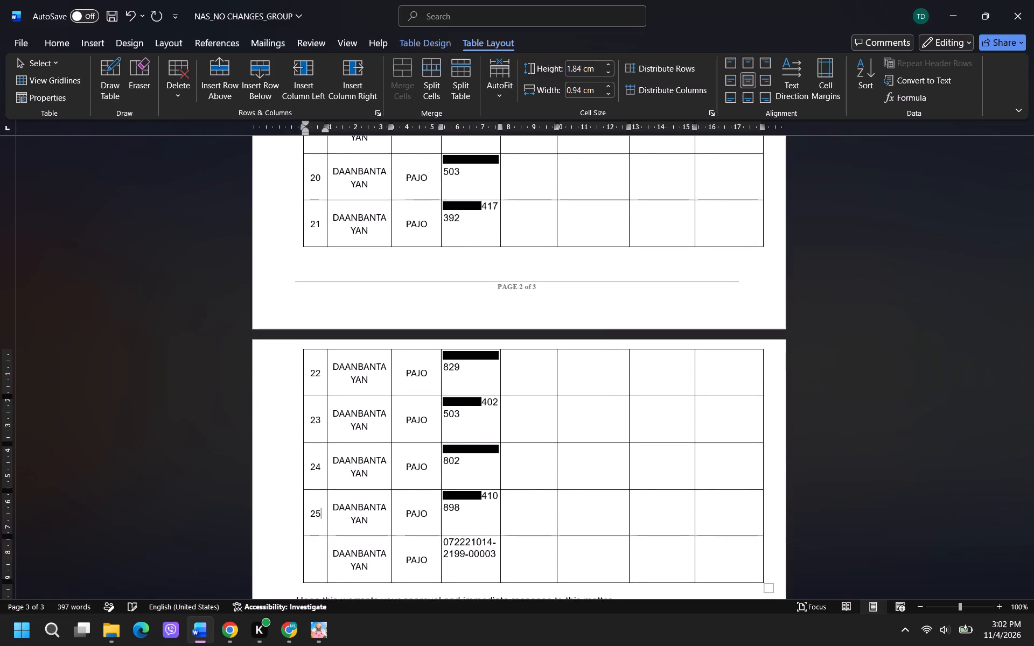
{"action": "scroll", "coordinate": [318, 495], "scroll_direction": "down", "scroll_amount": 2}
{"action": "left_click", "coordinate": [318, 498]}
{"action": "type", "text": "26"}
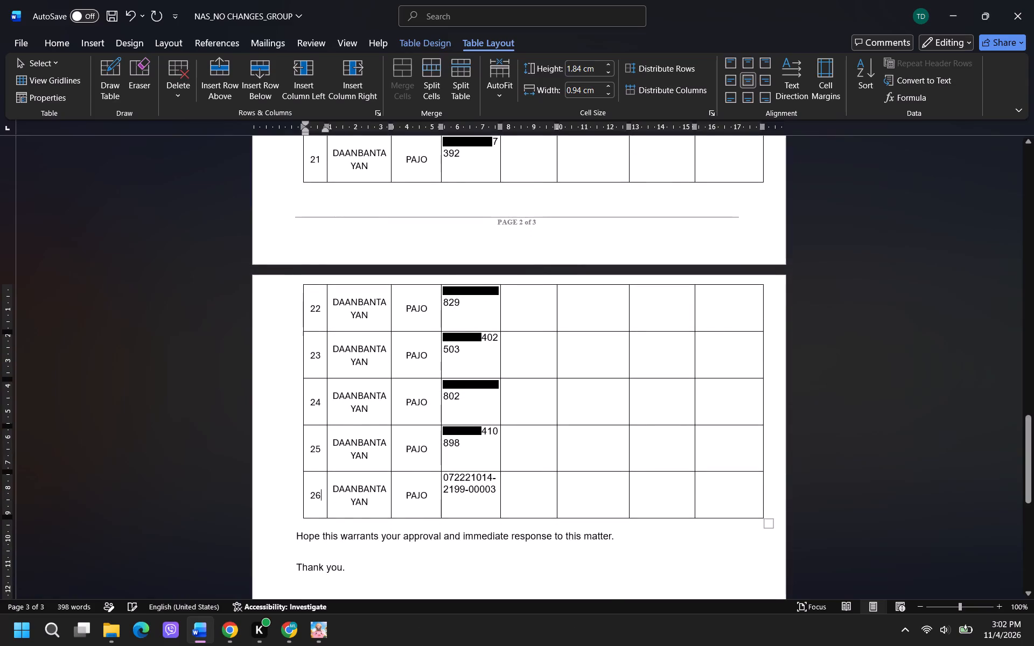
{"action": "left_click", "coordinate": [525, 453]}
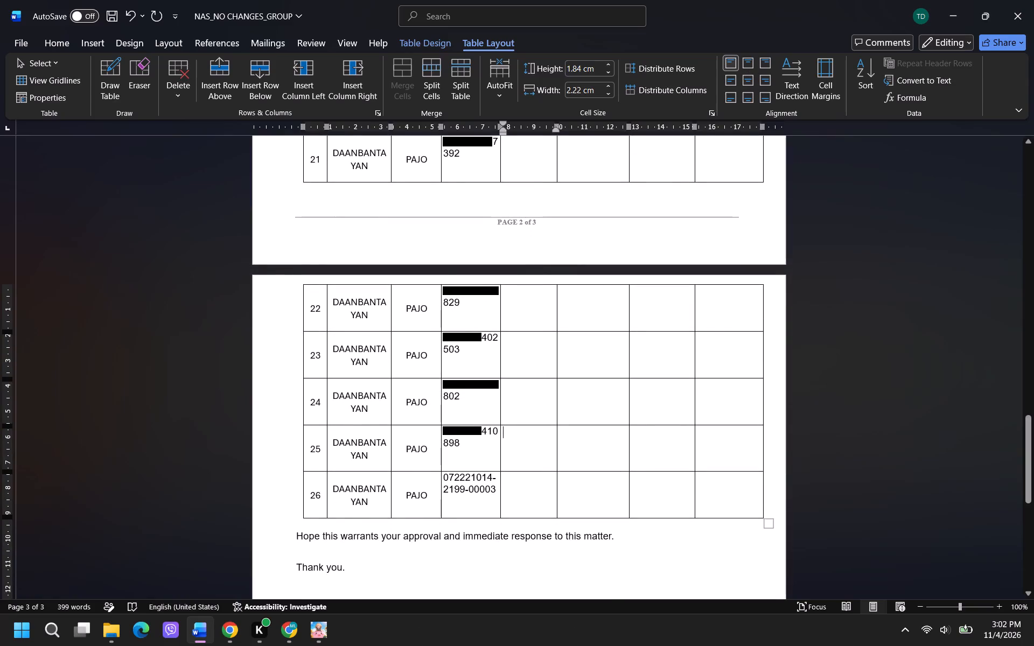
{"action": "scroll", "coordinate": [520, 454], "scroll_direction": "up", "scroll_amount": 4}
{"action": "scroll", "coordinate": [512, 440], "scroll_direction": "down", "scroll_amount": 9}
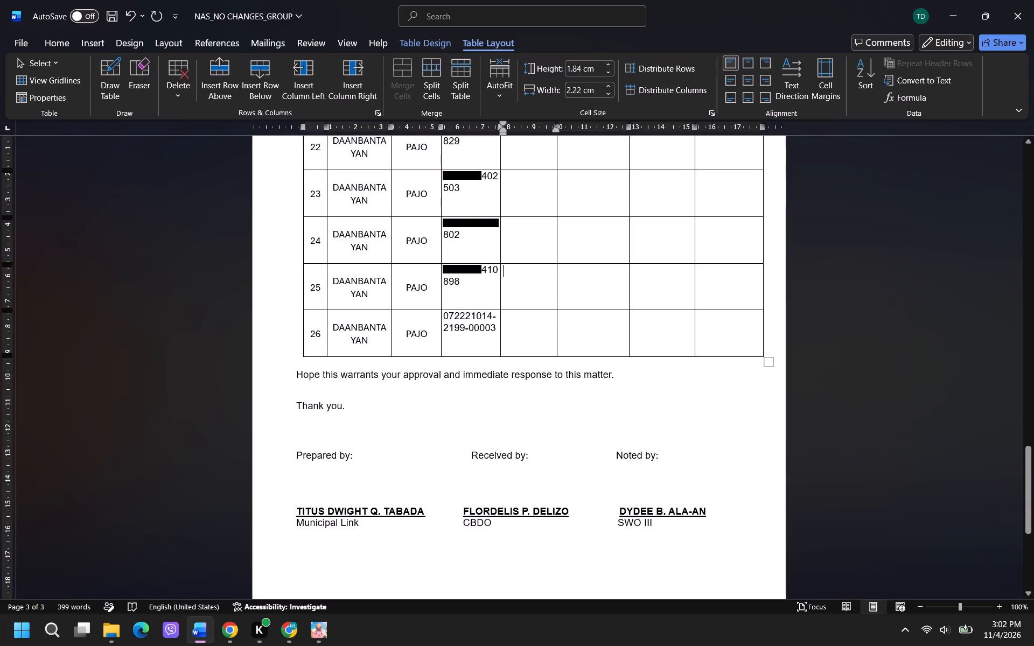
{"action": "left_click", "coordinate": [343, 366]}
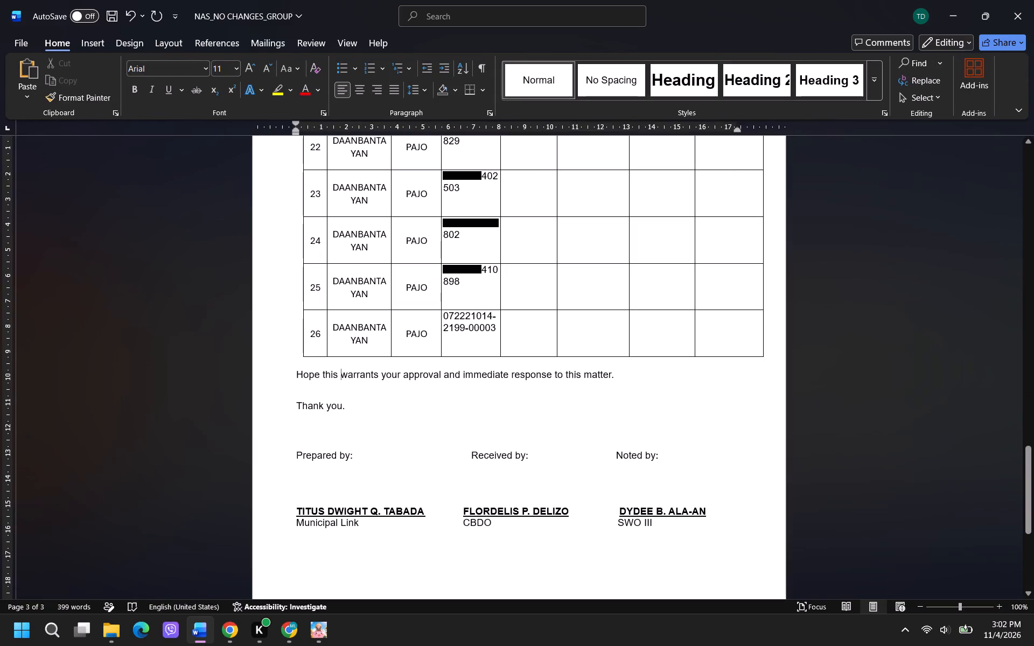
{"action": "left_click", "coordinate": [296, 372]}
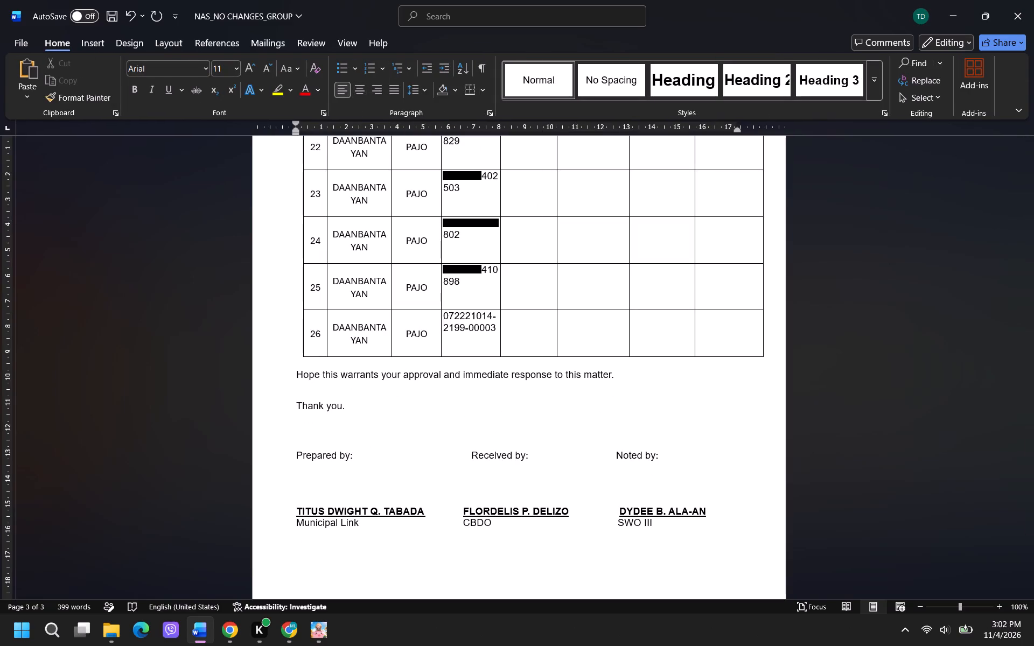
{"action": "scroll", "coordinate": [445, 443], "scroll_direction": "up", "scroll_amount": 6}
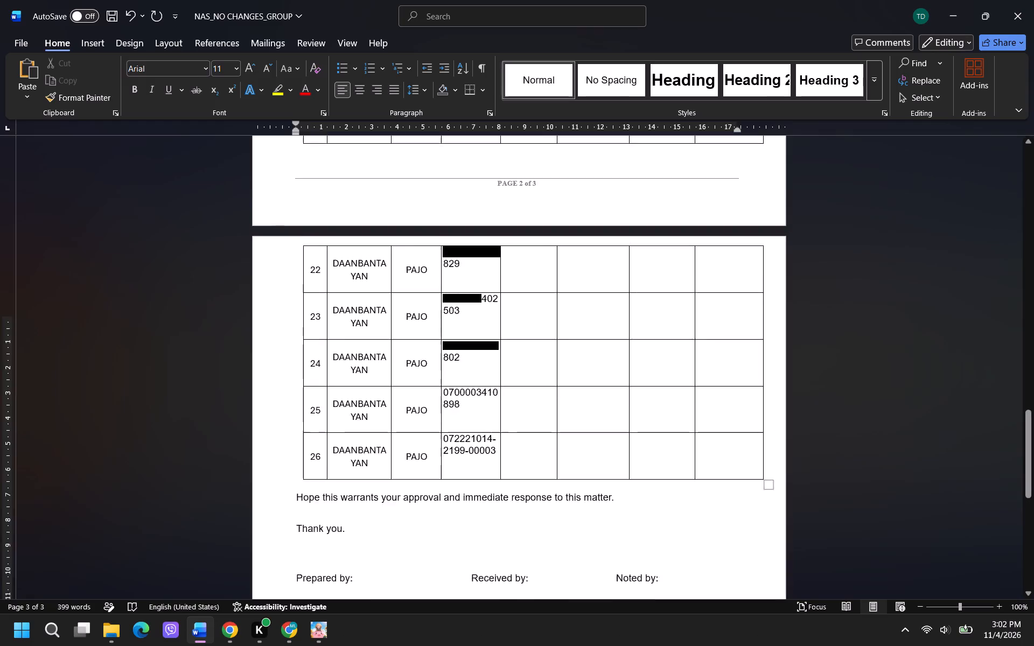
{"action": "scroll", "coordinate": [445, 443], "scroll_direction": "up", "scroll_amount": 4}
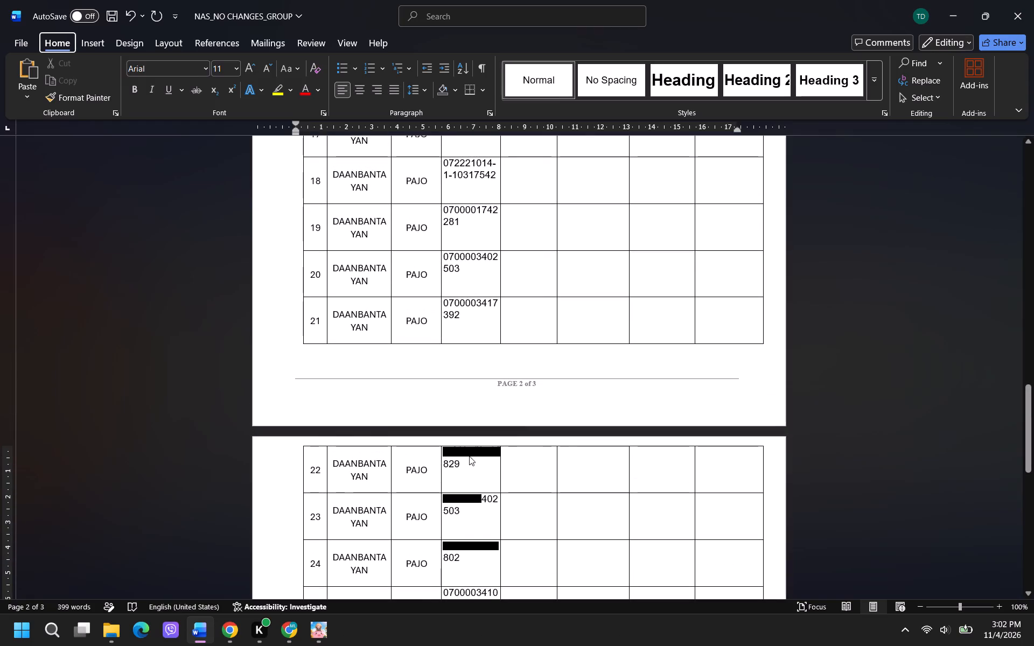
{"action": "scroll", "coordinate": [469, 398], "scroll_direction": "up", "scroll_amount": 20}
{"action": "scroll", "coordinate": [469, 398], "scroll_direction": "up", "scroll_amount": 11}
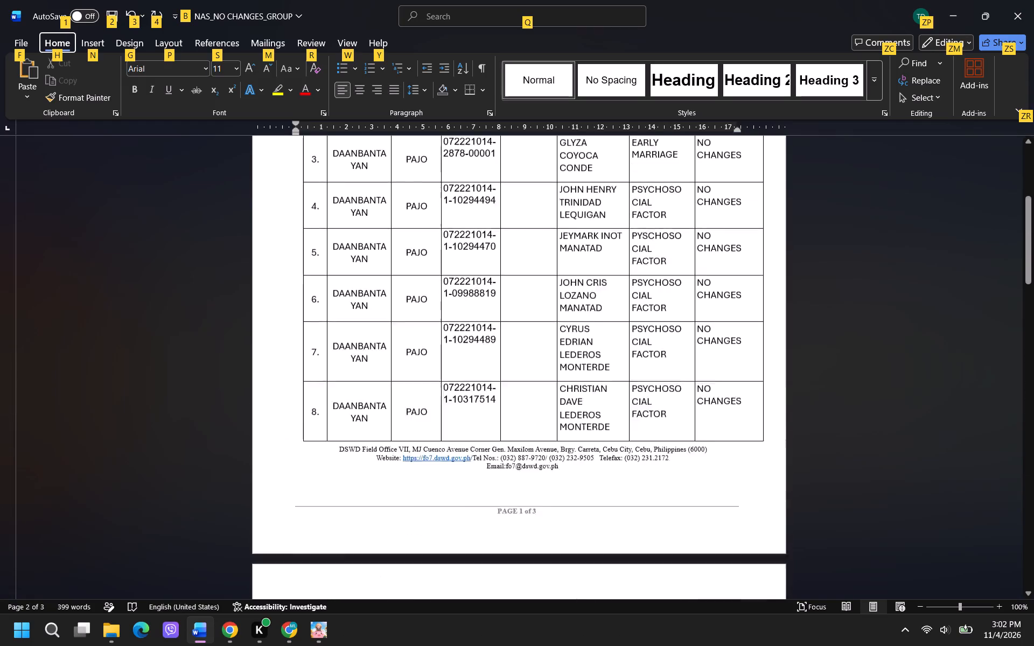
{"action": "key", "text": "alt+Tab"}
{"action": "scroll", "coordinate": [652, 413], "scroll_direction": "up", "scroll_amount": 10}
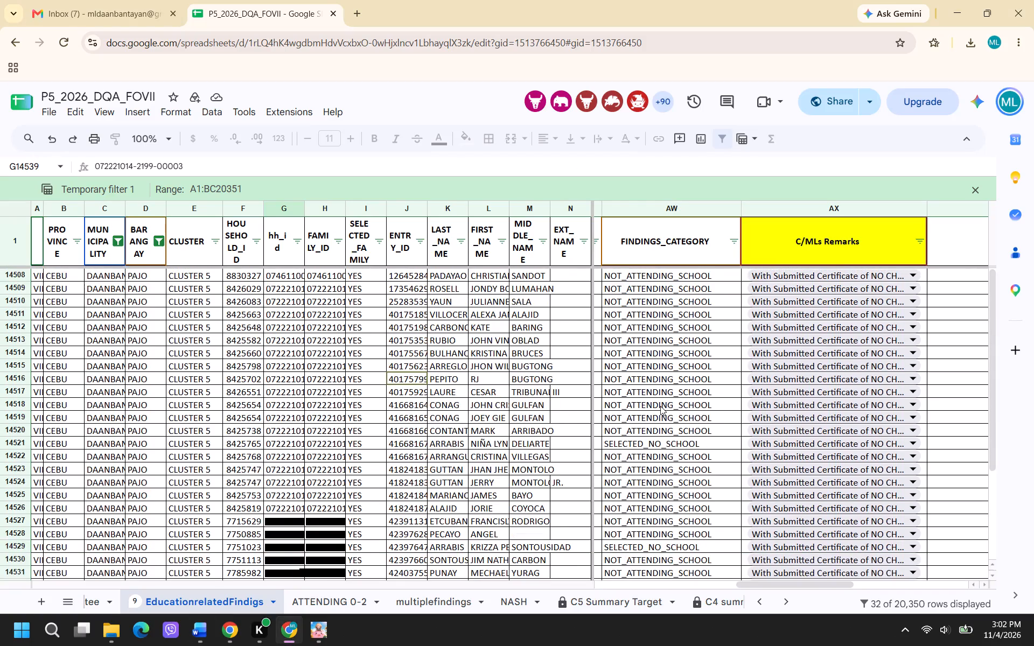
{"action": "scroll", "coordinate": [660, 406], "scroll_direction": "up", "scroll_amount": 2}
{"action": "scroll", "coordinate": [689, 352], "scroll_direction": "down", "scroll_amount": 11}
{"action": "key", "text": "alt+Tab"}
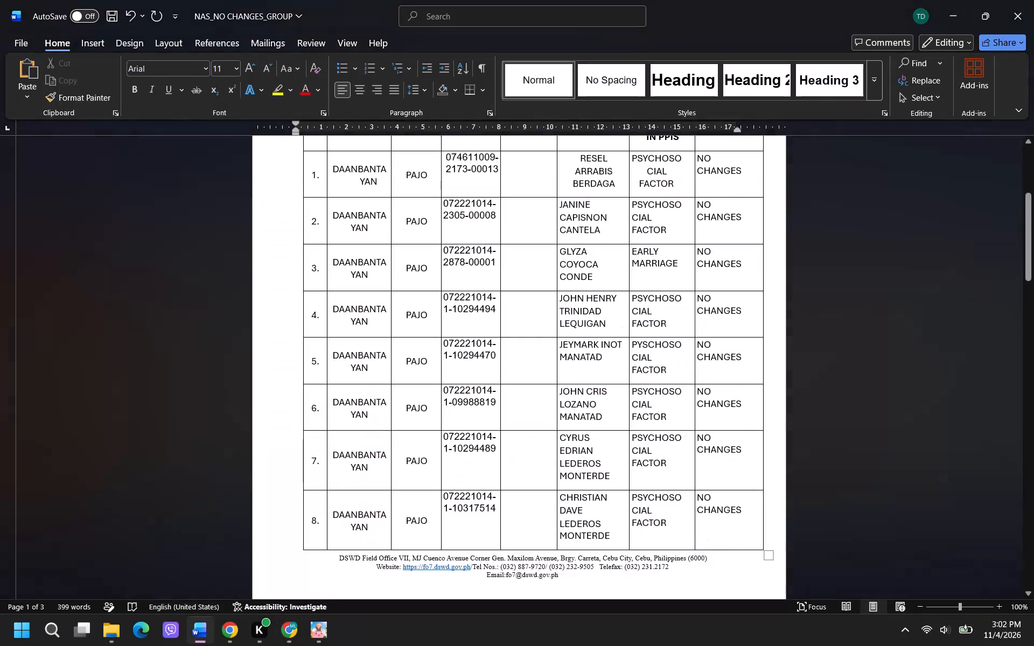
Centre the HH I.D. No. cells of rows 1 to 8 on page 1 horizontally and vertically.
{"action": "scroll", "coordinate": [502, 374], "scroll_direction": "up", "scroll_amount": 11}
{"action": "scroll", "coordinate": [479, 413], "scroll_direction": "down", "scroll_amount": 4}
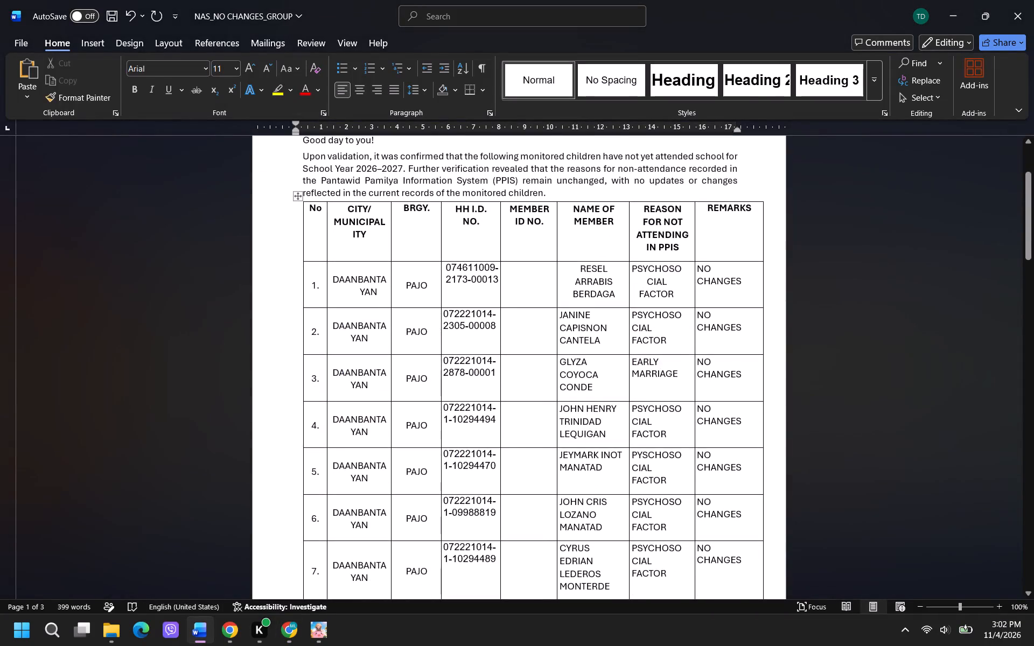
{"action": "left_click_drag", "start_coordinate": [480, 290], "coordinate": [483, 427]}
{"action": "scroll", "coordinate": [492, 404], "scroll_direction": "down", "scroll_amount": 7}
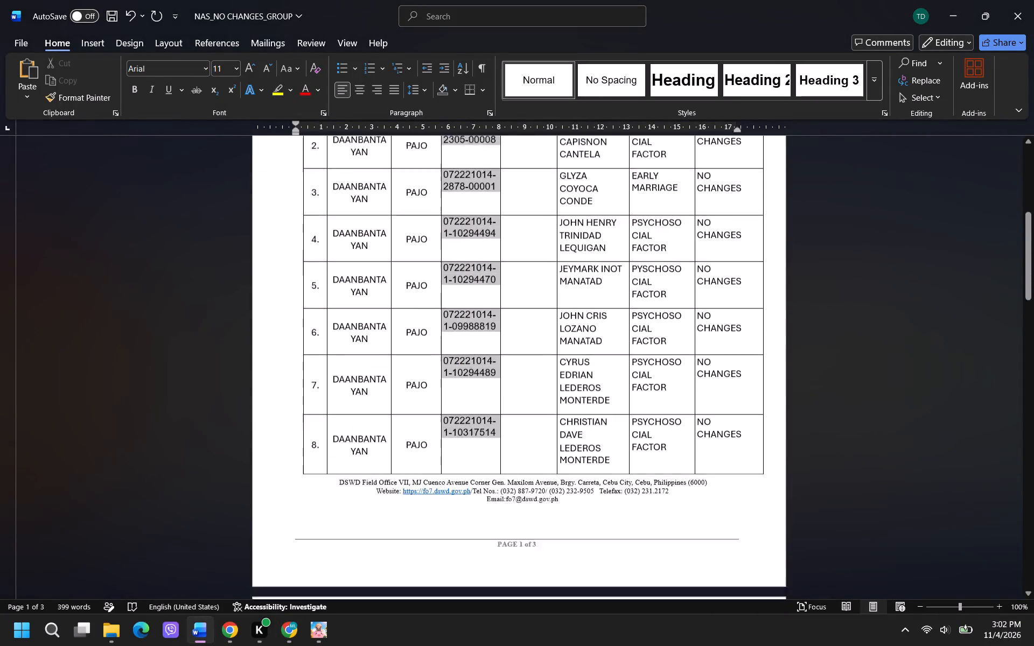
{"action": "left_click_drag", "start_coordinate": [483, 427], "coordinate": [488, 189]}
{"action": "scroll", "coordinate": [483, 432], "scroll_direction": "down", "scroll_amount": 7}
{"action": "scroll", "coordinate": [472, 189], "scroll_direction": "up", "scroll_amount": 5}
{"action": "left_click", "coordinate": [359, 84]}
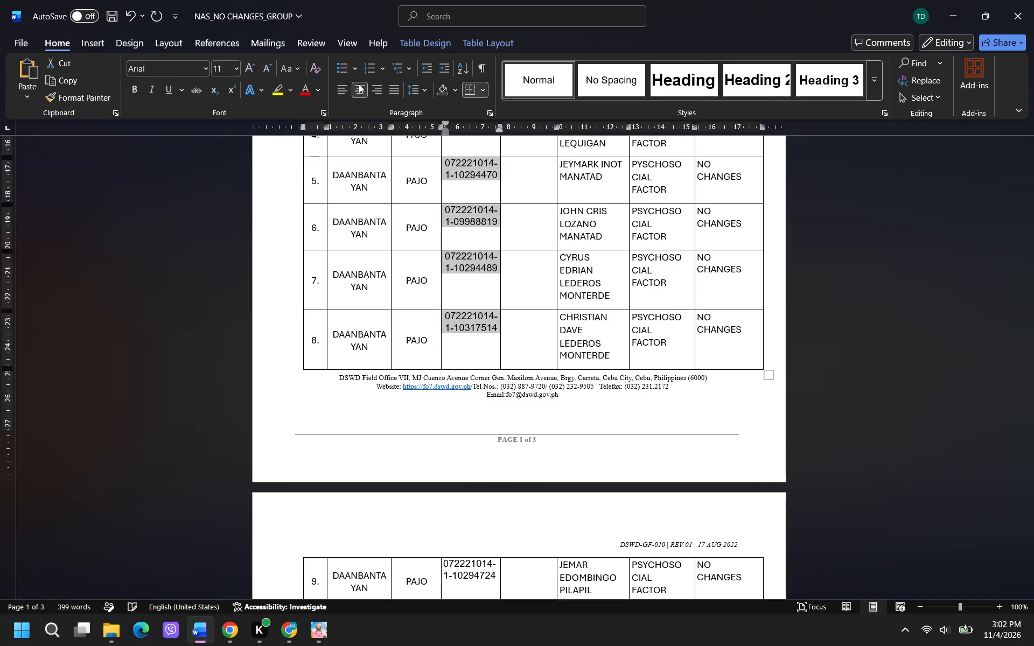
{"action": "scroll", "coordinate": [479, 208], "scroll_direction": "up", "scroll_amount": 9}
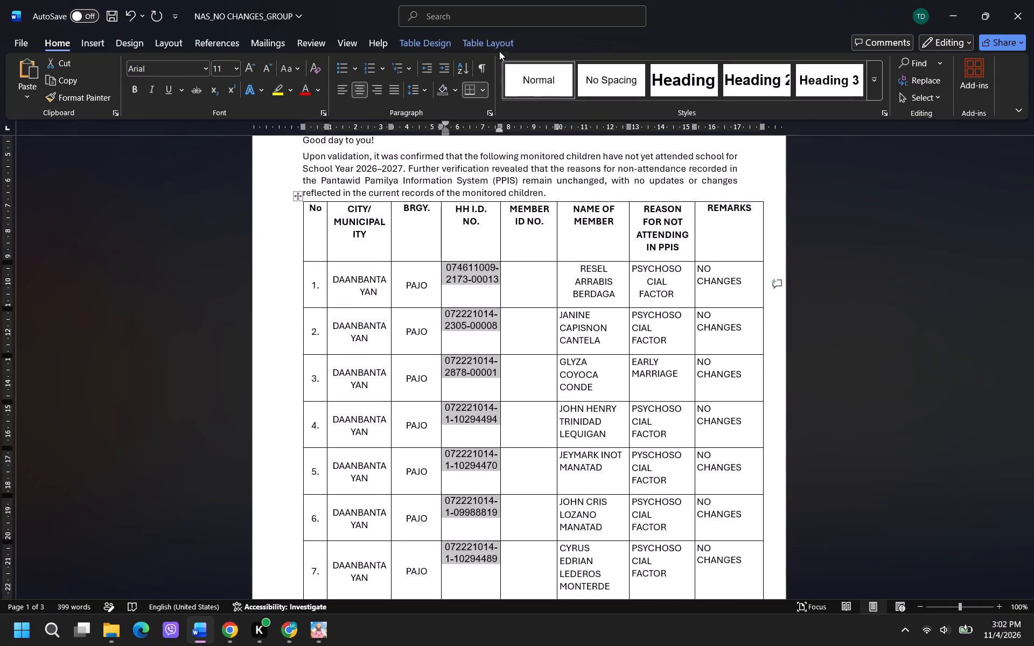
{"action": "left_click", "coordinate": [493, 41]}
{"action": "left_click", "coordinate": [751, 76]}
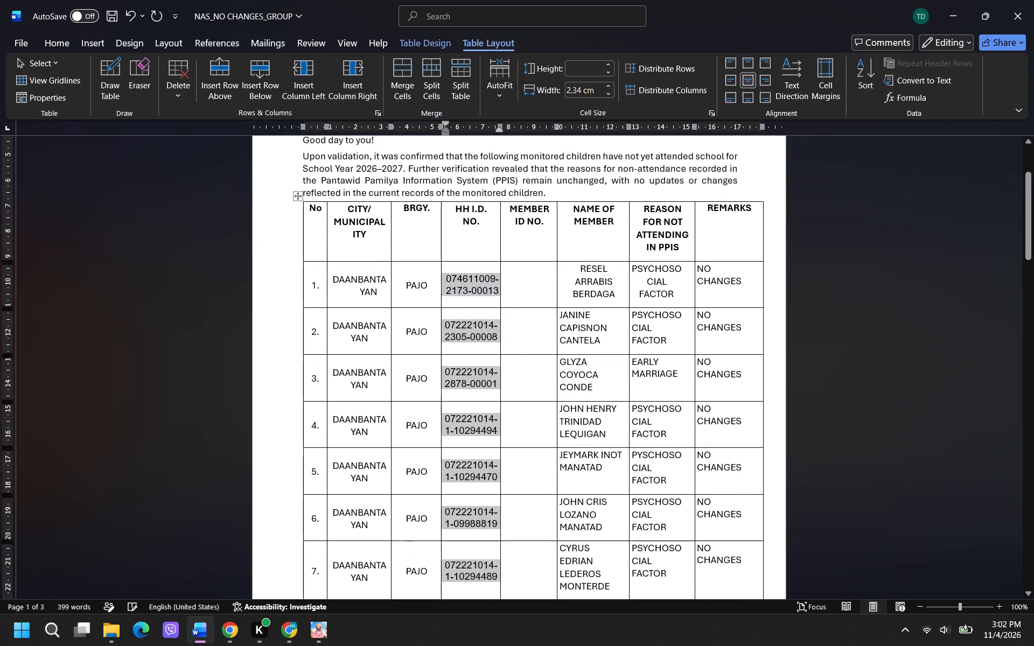
Centre the HH I.D. No. cells of rows 9 to 21 on page 2 horizontally and vertically.
{"action": "scroll", "coordinate": [515, 374], "scroll_direction": "down", "scroll_amount": 17}
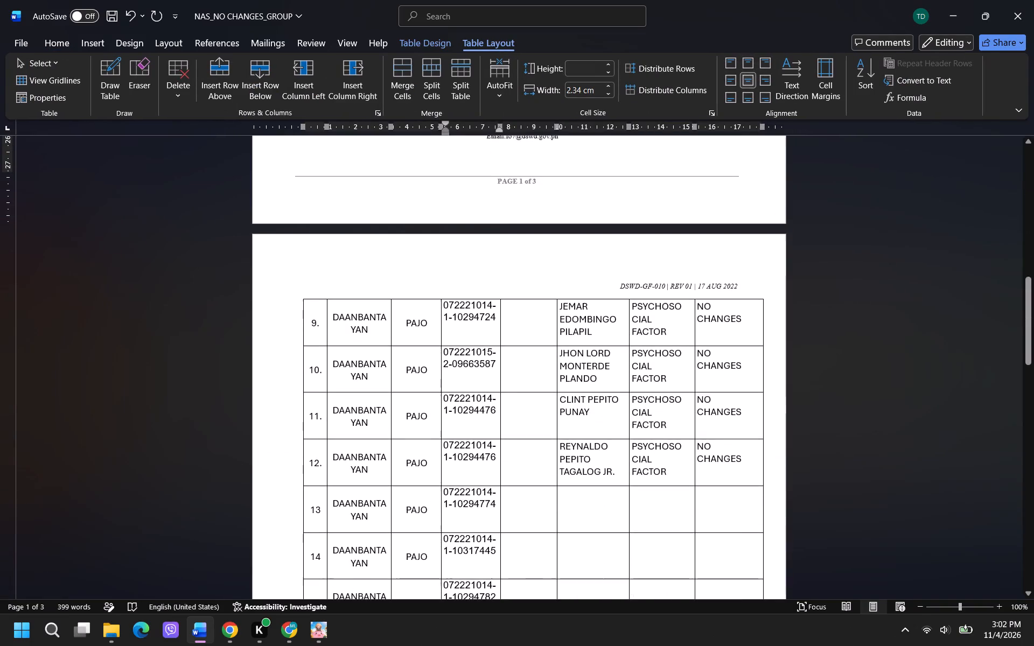
{"action": "left_click_drag", "start_coordinate": [461, 328], "coordinate": [467, 403]}
{"action": "scroll", "coordinate": [466, 395], "scroll_direction": "down", "scroll_amount": 9}
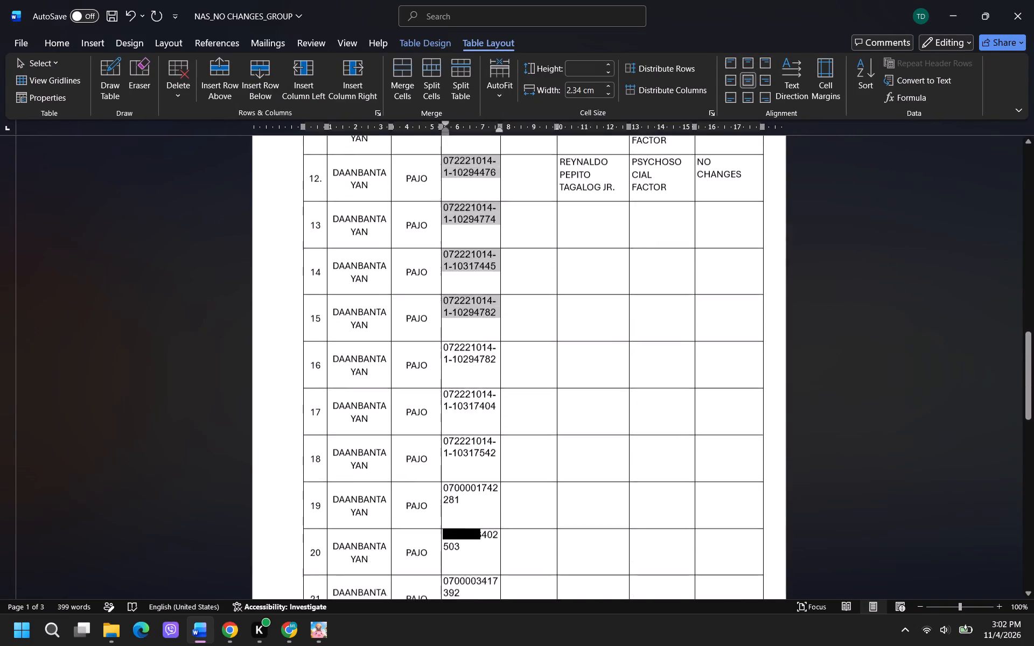
{"action": "left_click_drag", "start_coordinate": [467, 403], "coordinate": [472, 467]}
{"action": "scroll", "coordinate": [469, 413], "scroll_direction": "down", "scroll_amount": 4}
{"action": "scroll", "coordinate": [472, 467], "scroll_direction": "down", "scroll_amount": 3}
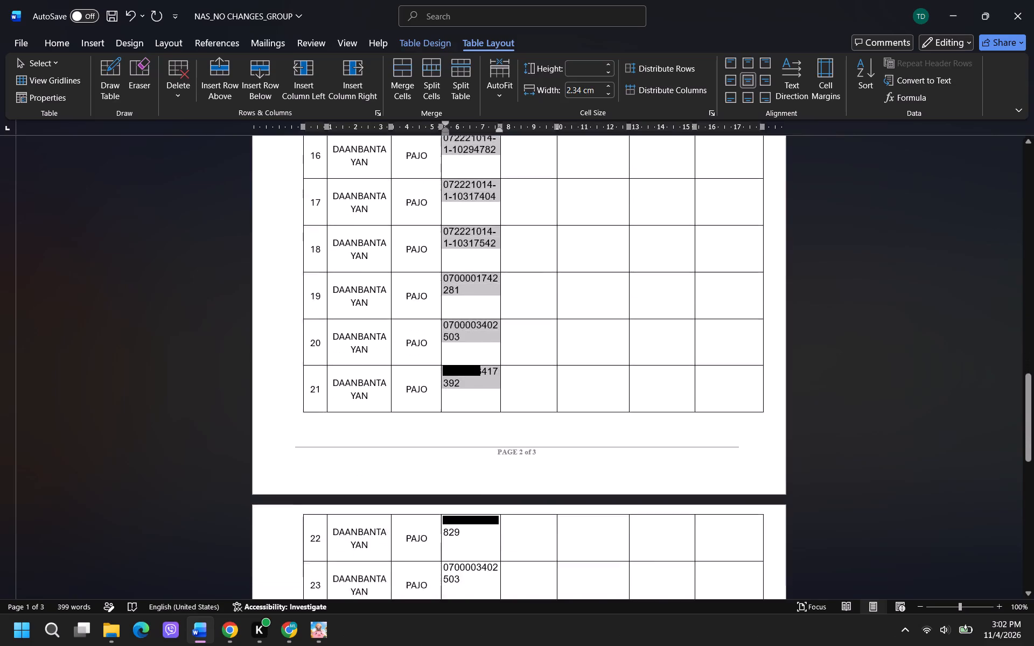
{"action": "left_click_drag", "start_coordinate": [472, 467], "coordinate": [479, 364]}
{"action": "left_click", "coordinate": [746, 82]}
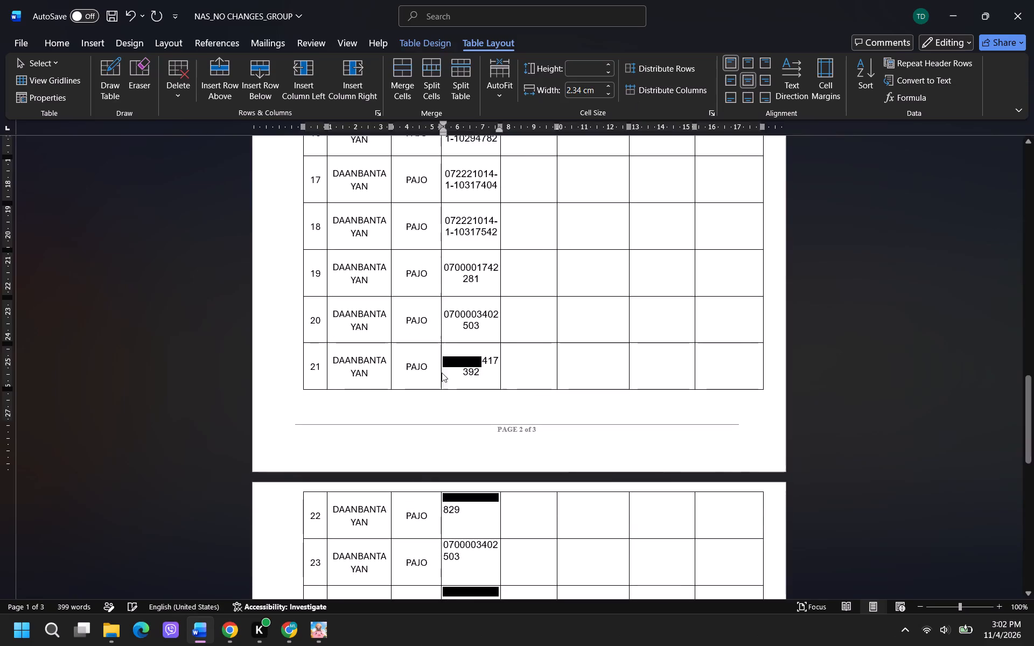
Centre the HH I.D. No. cells of rows 22 to 26 on page 3 horizontally and vertically.
{"action": "scroll", "coordinate": [436, 383], "scroll_direction": "down", "scroll_amount": 6}
{"action": "left_click_drag", "start_coordinate": [478, 320], "coordinate": [483, 478]}
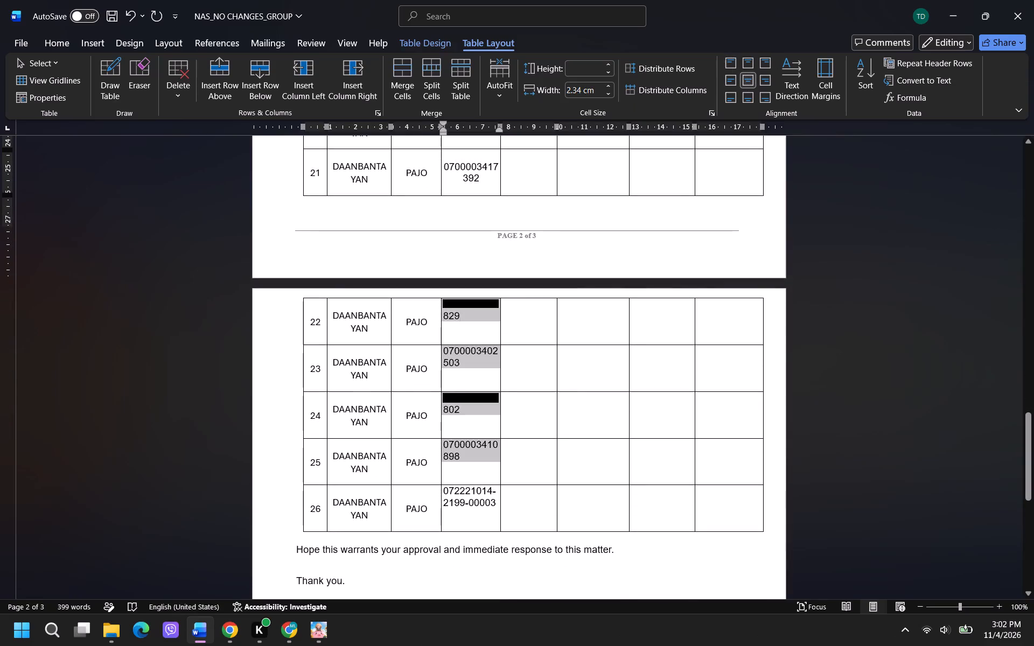
{"action": "left_click_drag", "start_coordinate": [483, 478], "coordinate": [483, 506]}
{"action": "left_click", "coordinate": [750, 76]}
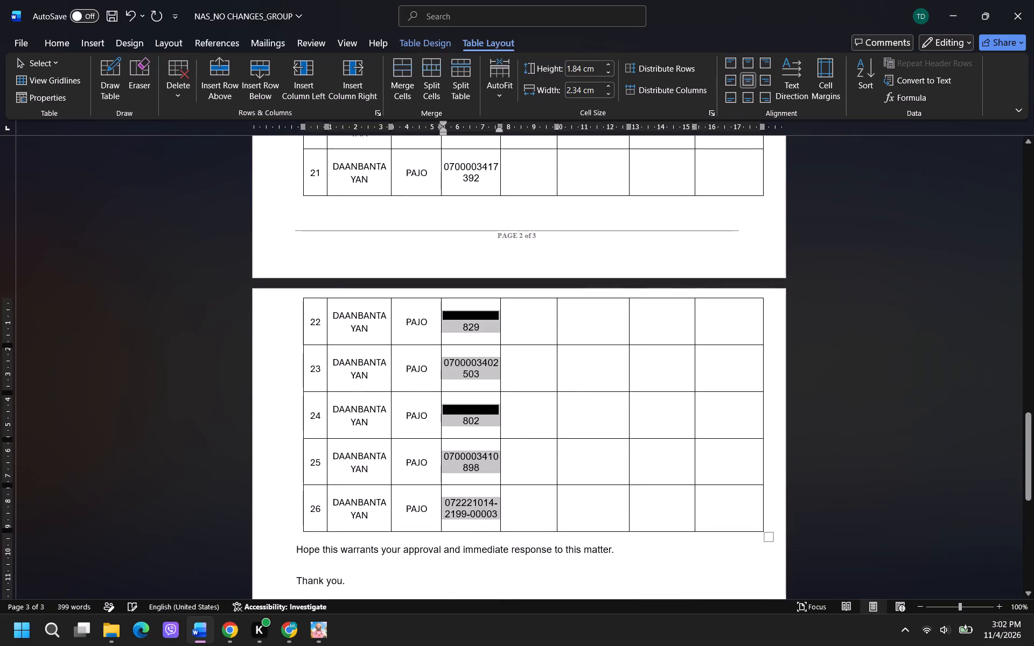
Centre the empty Member ID No. cells of rows 1 to 8 on page 1 horizontally and vertically.
{"action": "scroll", "coordinate": [536, 349], "scroll_direction": "up", "scroll_amount": 20}
{"action": "scroll", "coordinate": [536, 349], "scroll_direction": "up", "scroll_amount": 9}
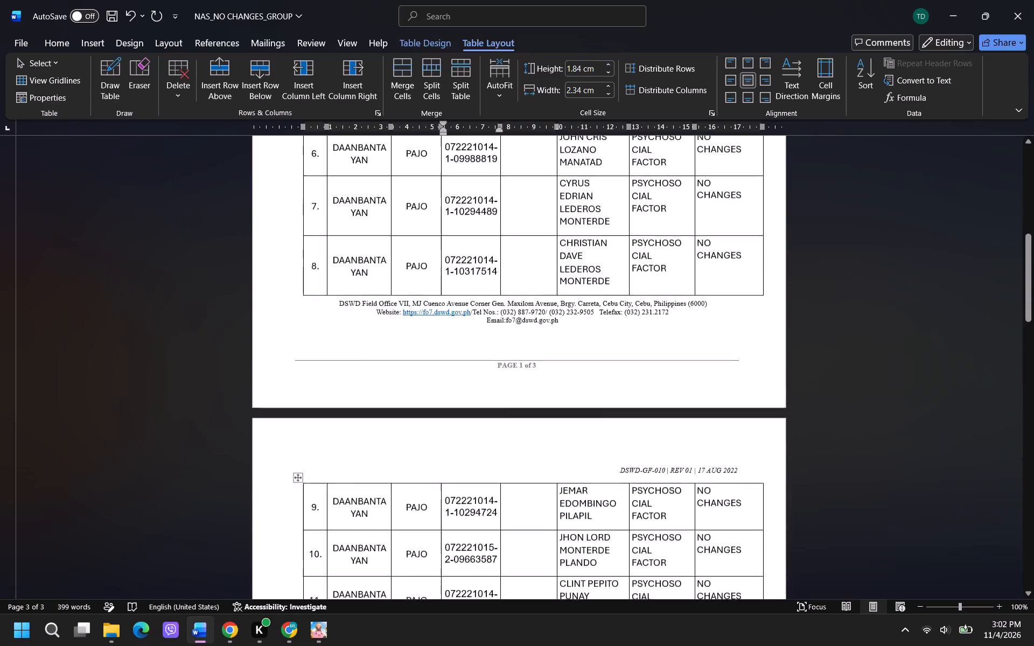
{"action": "scroll", "coordinate": [532, 374], "scroll_direction": "up", "scroll_amount": 16}
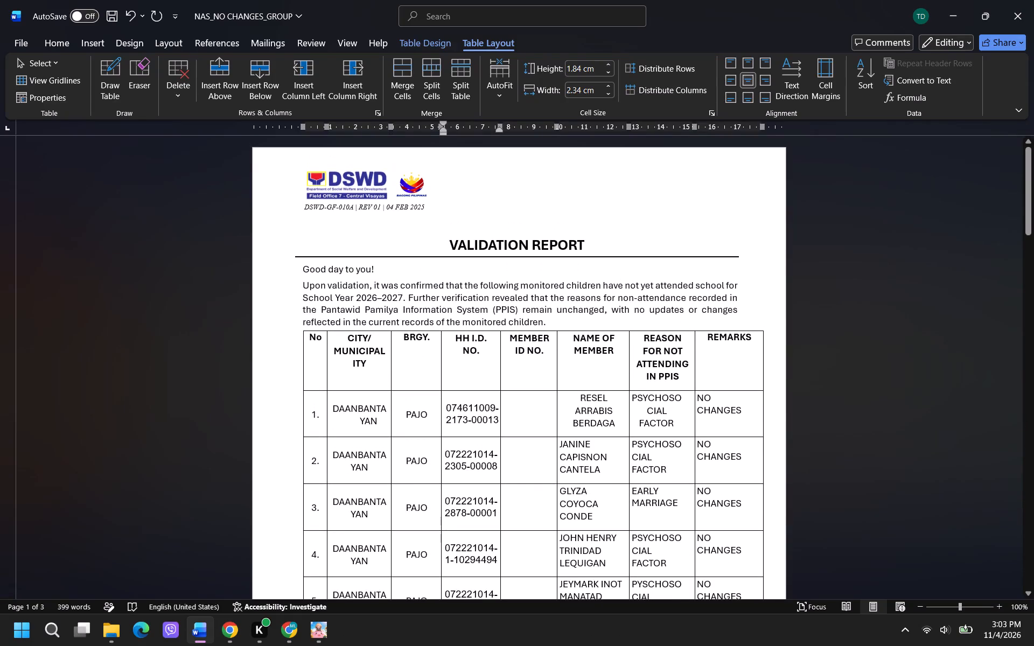
{"action": "left_click", "coordinate": [536, 406]}
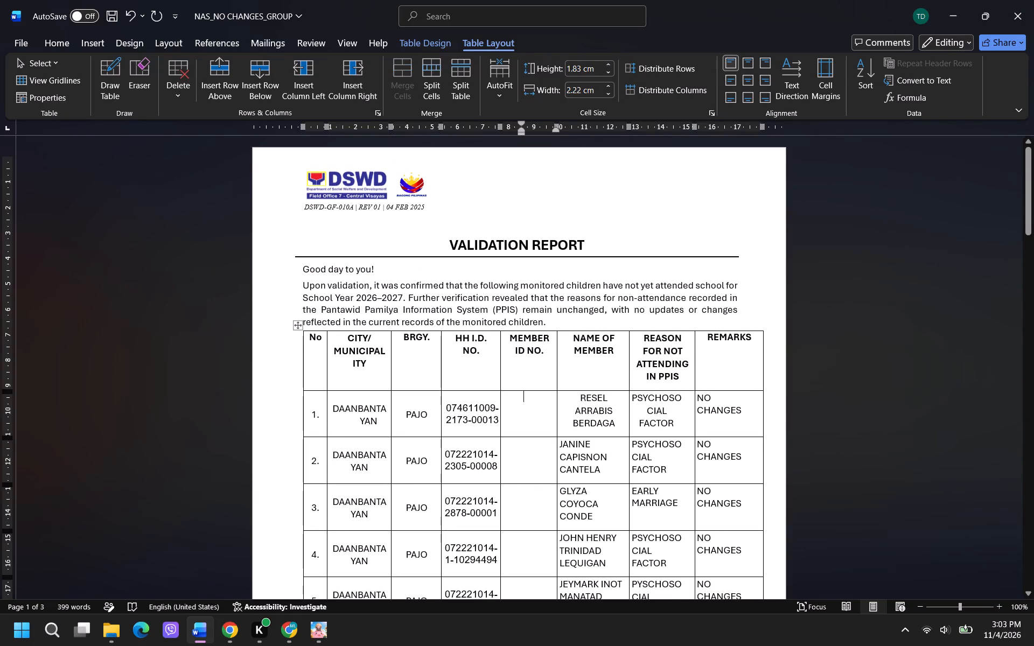
{"action": "left_click_drag", "start_coordinate": [533, 407], "coordinate": [534, 459]}
{"action": "scroll", "coordinate": [526, 466], "scroll_direction": "down", "scroll_amount": 9}
{"action": "left_click", "coordinate": [749, 81]}
Centre the empty Member ID No. cells of rows 9 to 21 on page 2 horizontally and vertically.
{"action": "scroll", "coordinate": [553, 406], "scroll_direction": "down", "scroll_amount": 6}
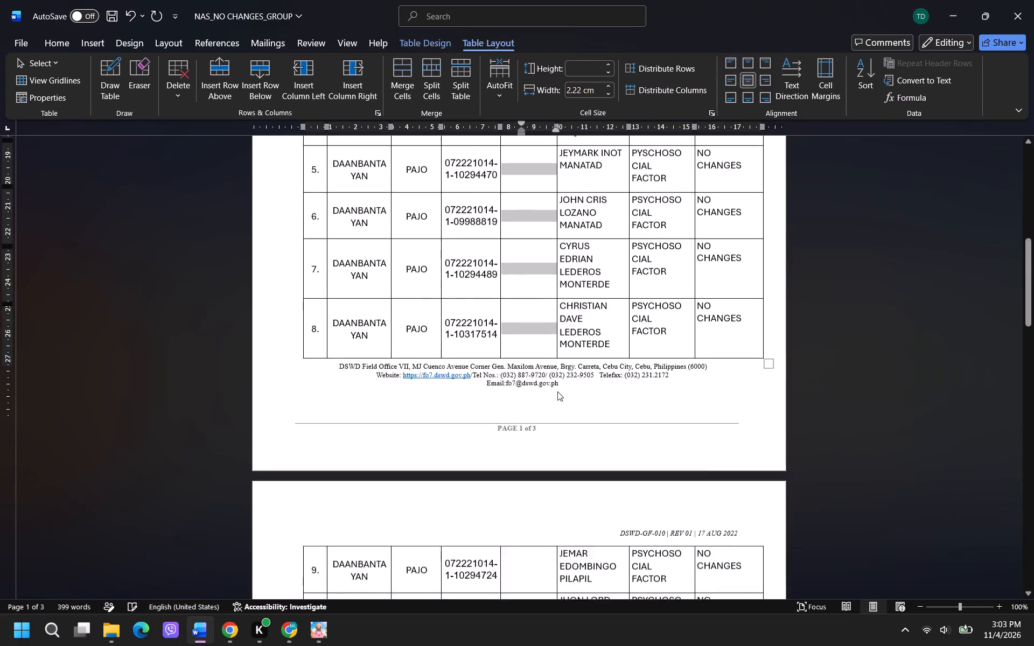
{"action": "scroll", "coordinate": [560, 361], "scroll_direction": "down", "scroll_amount": 9}
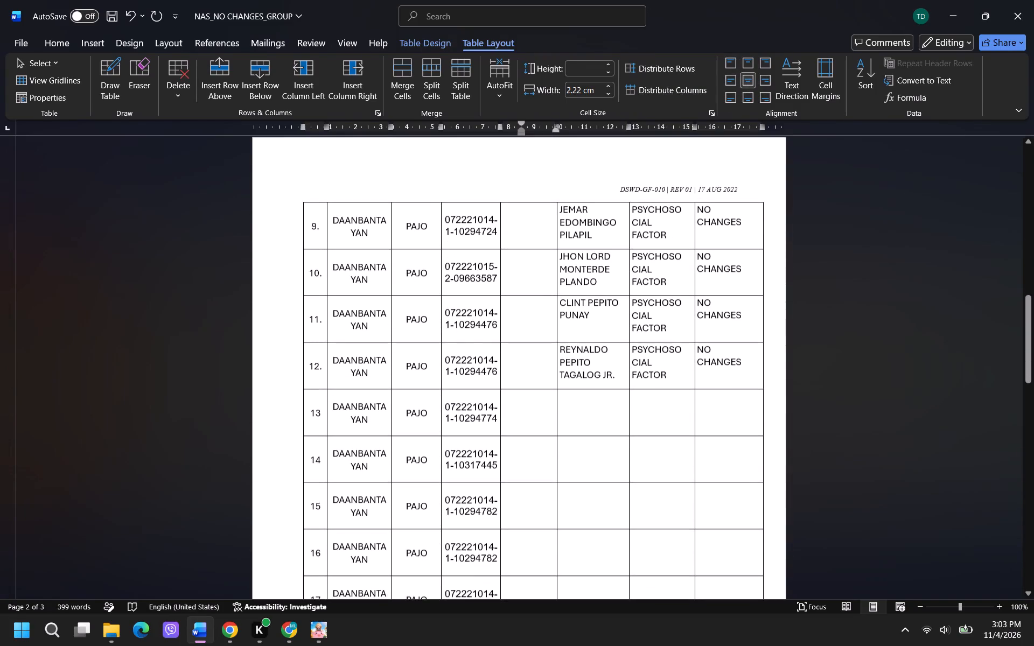
{"action": "left_click_drag", "start_coordinate": [529, 219], "coordinate": [542, 494]}
{"action": "scroll", "coordinate": [539, 528], "scroll_direction": "down", "scroll_amount": 6}
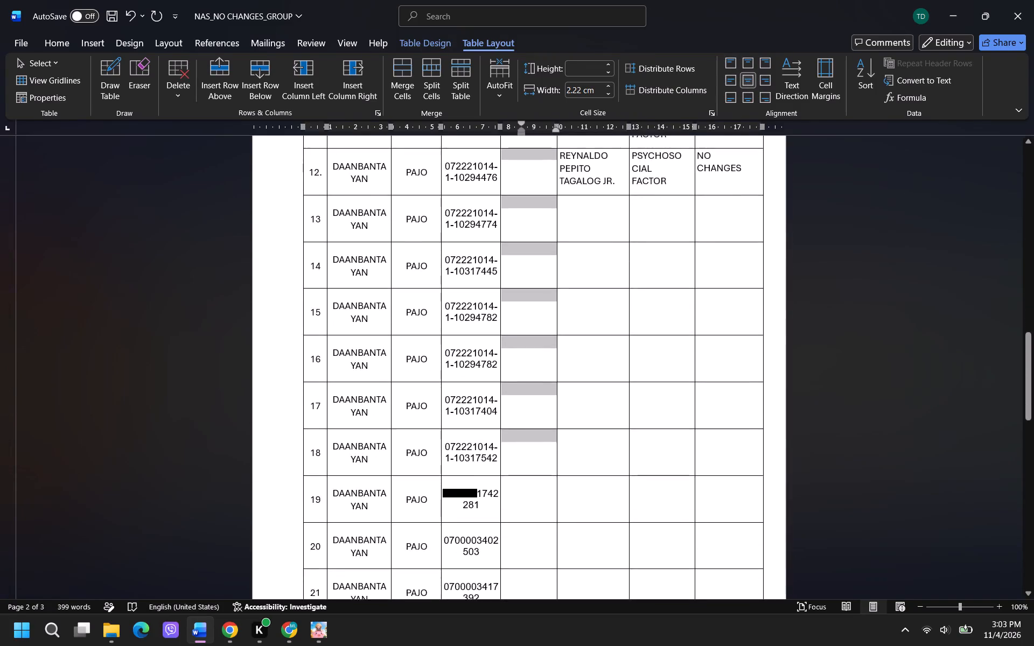
{"action": "left_click_drag", "start_coordinate": [542, 494], "coordinate": [542, 443]}
{"action": "scroll", "coordinate": [542, 493], "scroll_direction": "down", "scroll_amount": 4}
{"action": "left_click", "coordinate": [746, 77]}
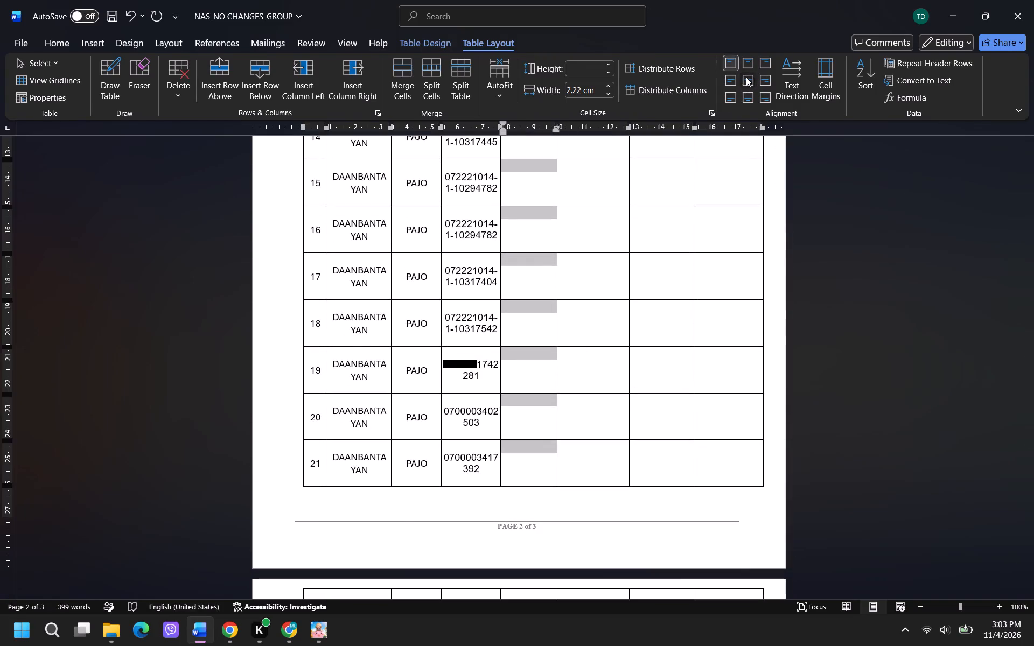
Centre the empty Member ID No. cells of rows 22 to 26 on page 3 horizontally and vertically.
{"action": "scroll", "coordinate": [547, 390], "scroll_direction": "down", "scroll_amount": 11}
{"action": "left_click_drag", "start_coordinate": [522, 252], "coordinate": [522, 316]}
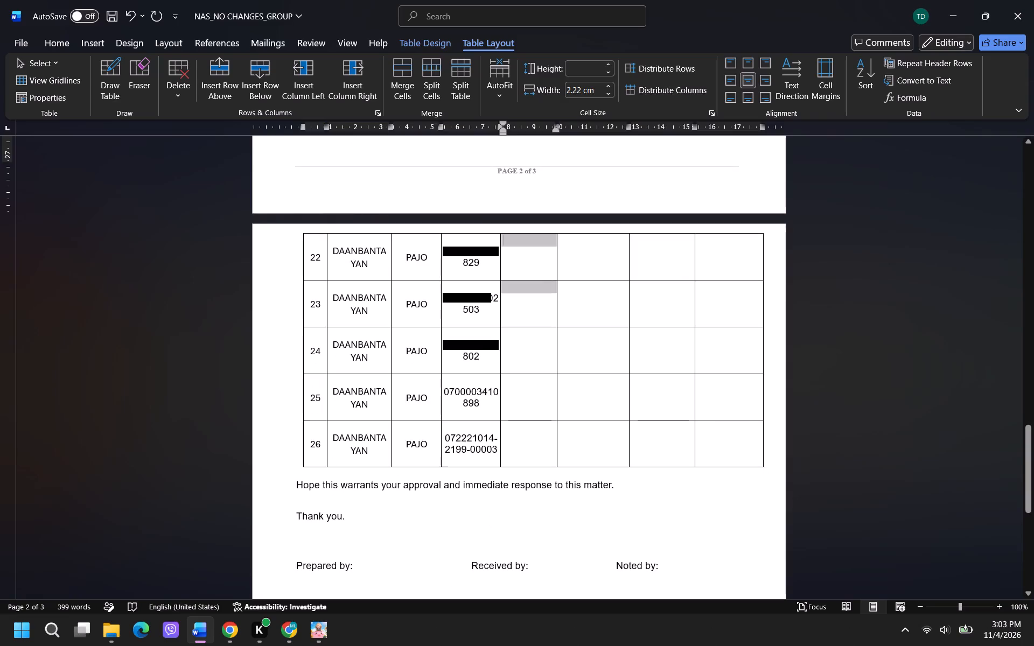
{"action": "left_click_drag", "start_coordinate": [522, 316], "coordinate": [533, 441]}
{"action": "left_click", "coordinate": [747, 80]}
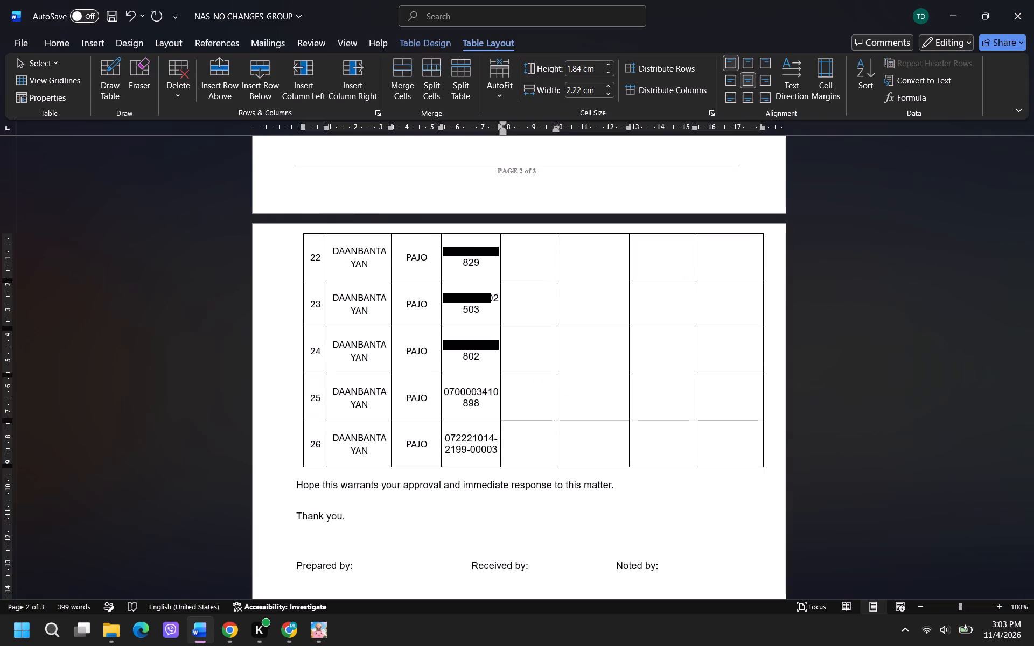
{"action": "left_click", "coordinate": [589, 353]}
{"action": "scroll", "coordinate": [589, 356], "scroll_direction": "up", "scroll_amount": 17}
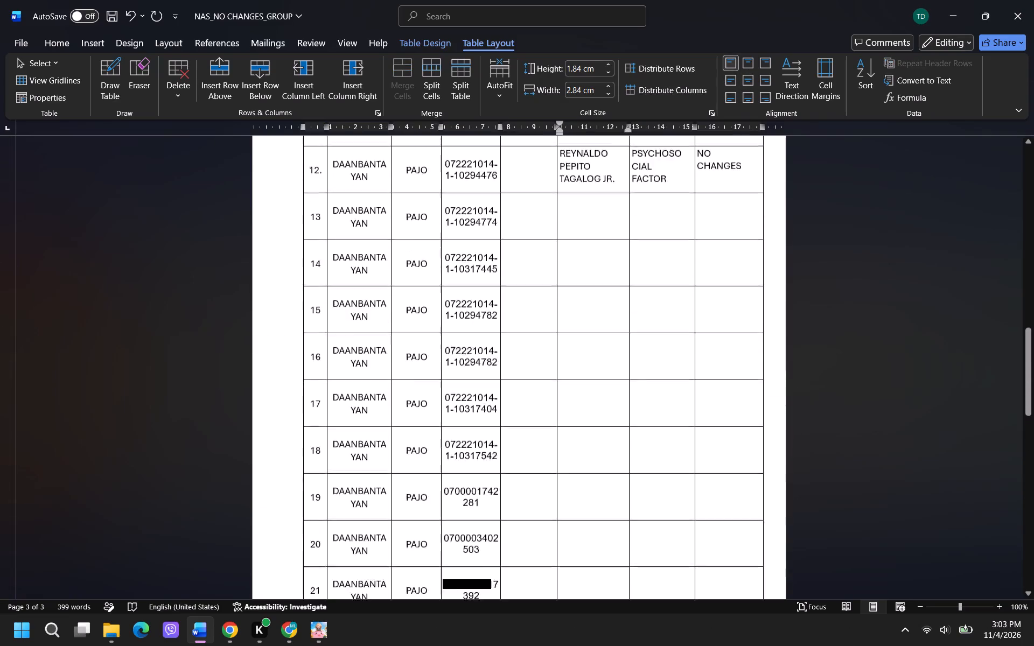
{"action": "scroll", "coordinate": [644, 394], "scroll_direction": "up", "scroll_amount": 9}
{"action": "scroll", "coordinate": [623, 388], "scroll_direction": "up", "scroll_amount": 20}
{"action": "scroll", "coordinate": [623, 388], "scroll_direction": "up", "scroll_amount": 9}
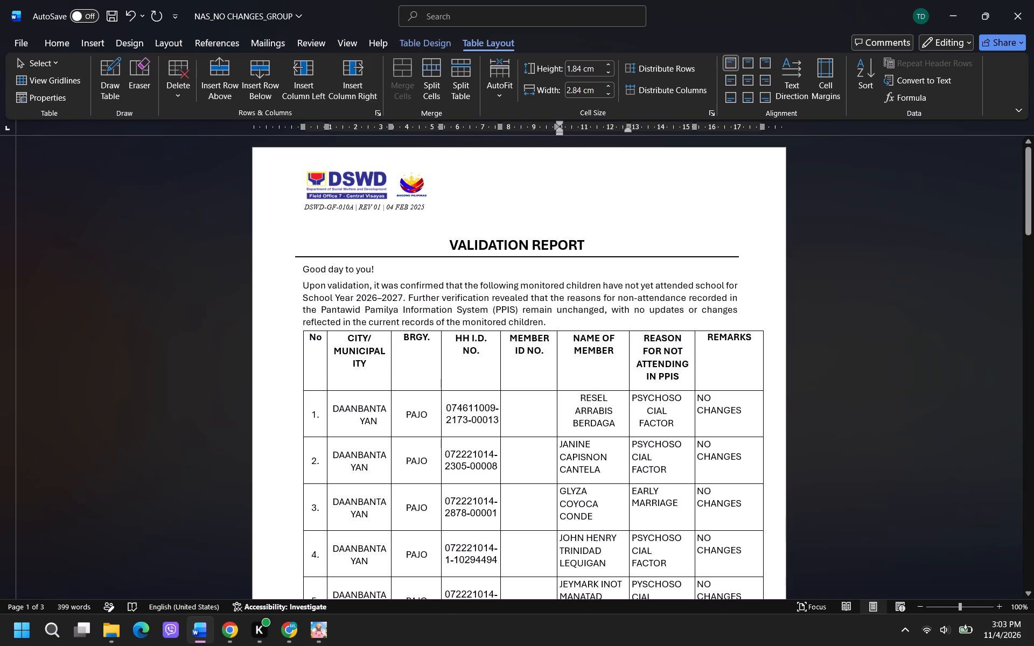
Switch to the P5_2026_DQA_FOVII spreadsheet and filter the FINDINGS_CATEGORY column to show only NOT_ATTENDING_SCHOOL.
{"action": "key", "text": "alt+Tab"}
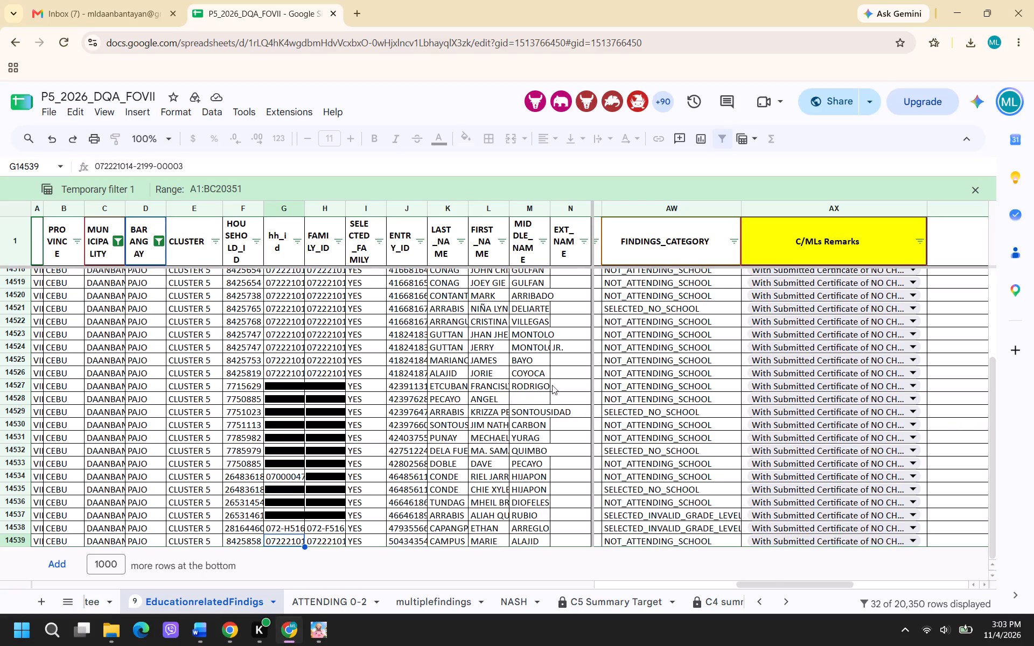
{"action": "scroll", "coordinate": [551, 371], "scroll_direction": "up", "scroll_amount": 11}
{"action": "scroll", "coordinate": [550, 362], "scroll_direction": "down", "scroll_amount": 6}
{"action": "scroll", "coordinate": [558, 350], "scroll_direction": "up", "scroll_amount": 11}
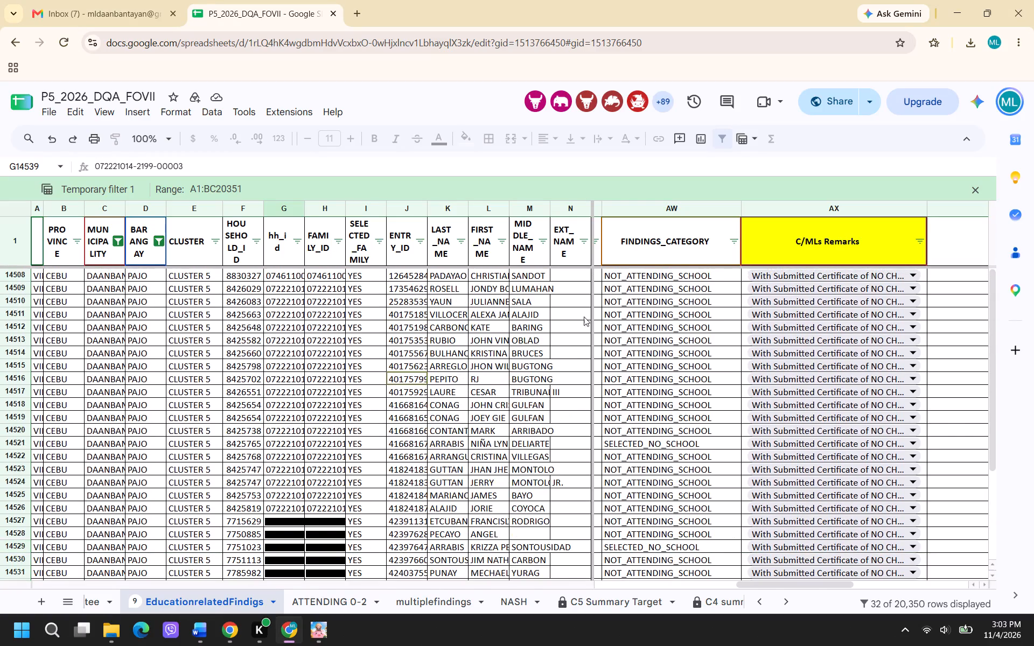
{"action": "left_click", "coordinate": [731, 239]}
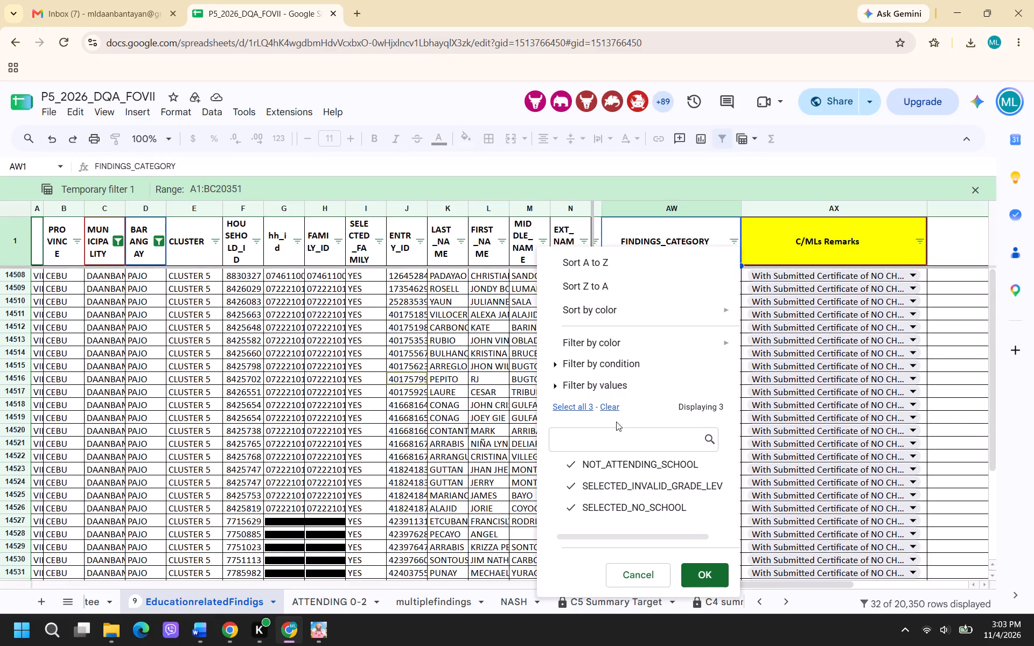
{"action": "left_click", "coordinate": [612, 406]}
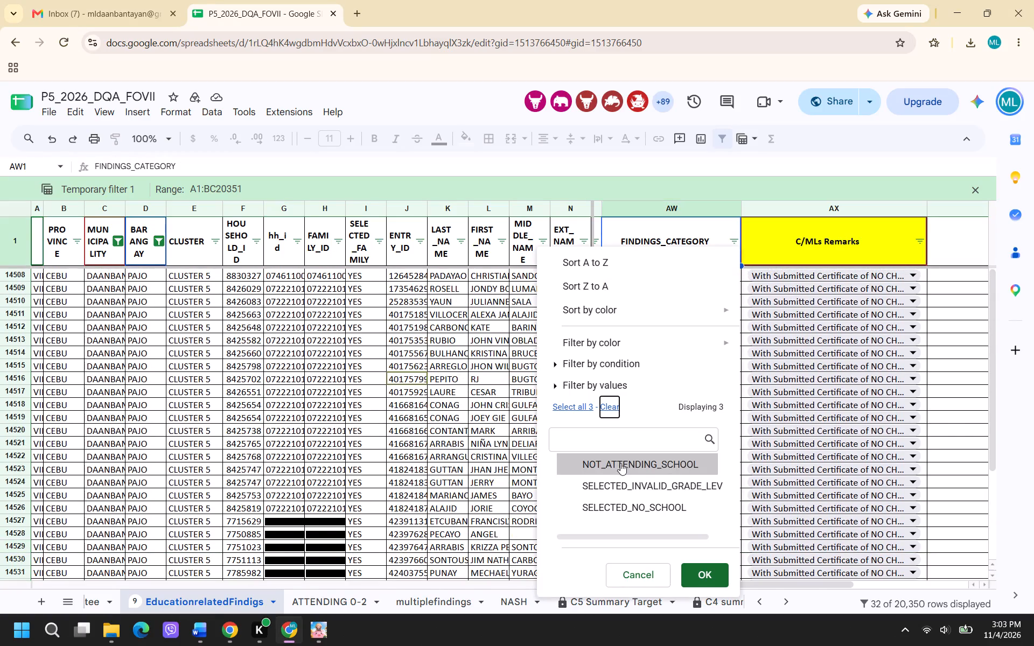
{"action": "left_click", "coordinate": [620, 463]}
{"action": "left_click", "coordinate": [712, 574]}
{"action": "scroll", "coordinate": [665, 346], "scroll_direction": "up", "scroll_amount": 5}
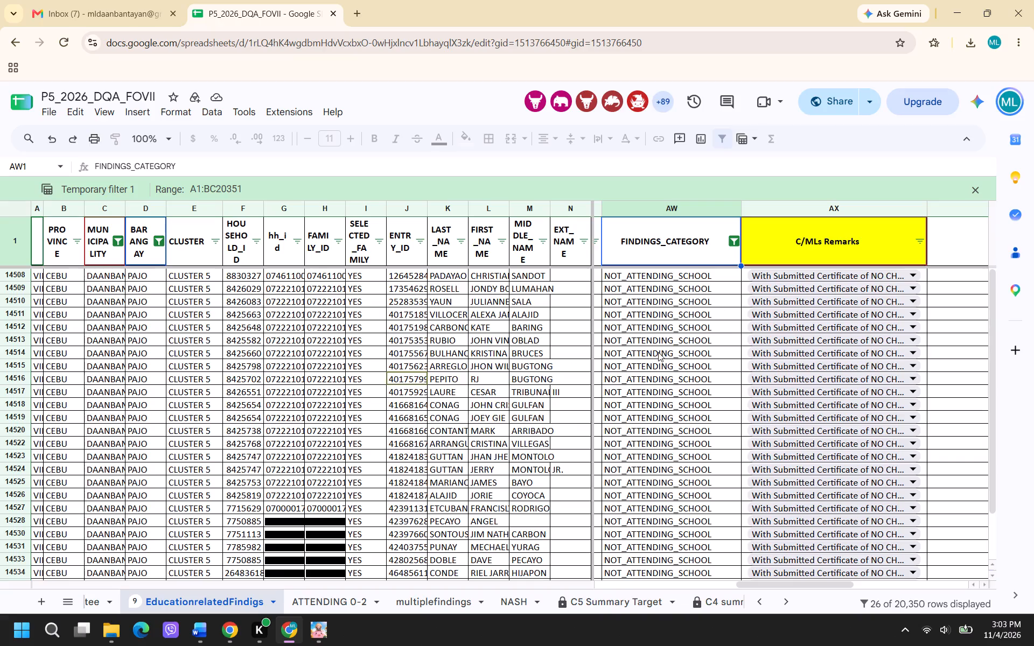
{"action": "scroll", "coordinate": [658, 352], "scroll_direction": "up", "scroll_amount": 1}
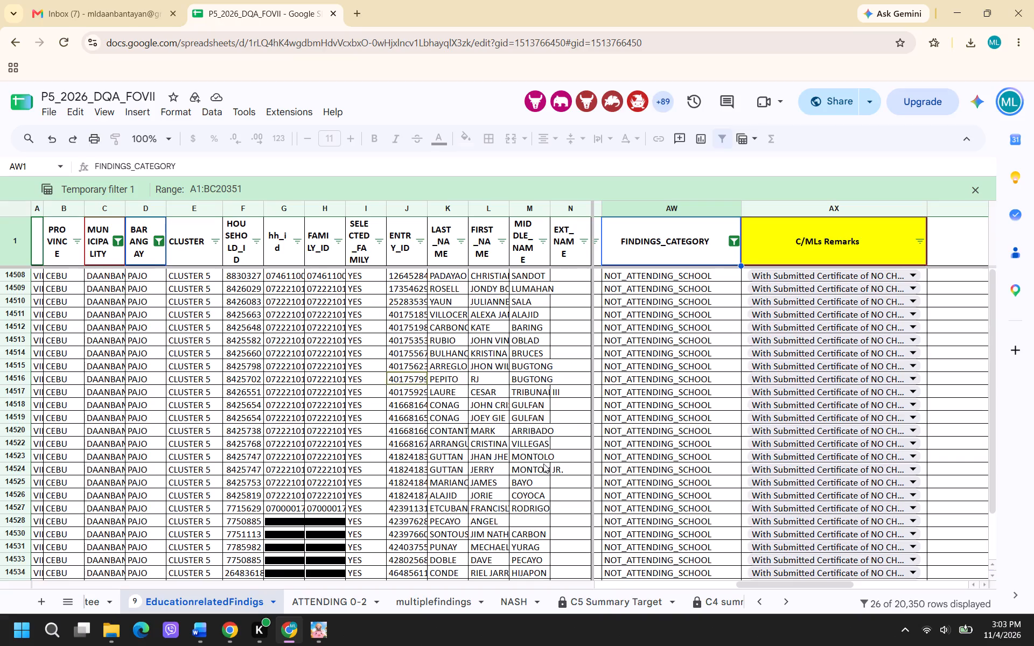
In the other Chrome window, open Facebook in a new tab and move that tab to the front of the row.
{"action": "left_click", "coordinate": [222, 642]}
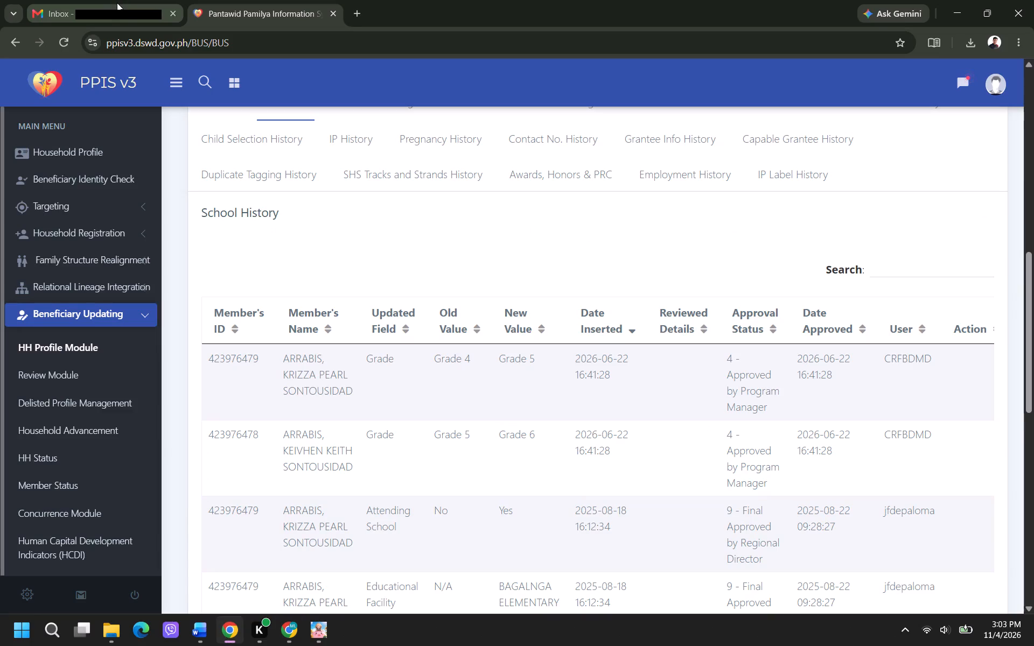
{"action": "left_click", "coordinate": [355, 10]}
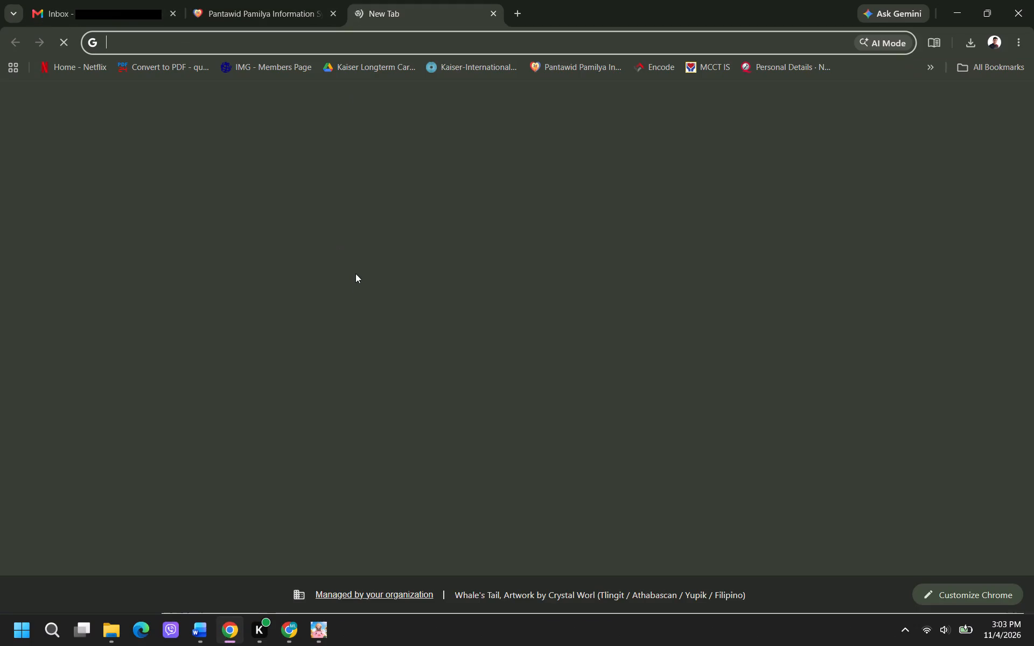
{"action": "left_click", "coordinate": [386, 410]}
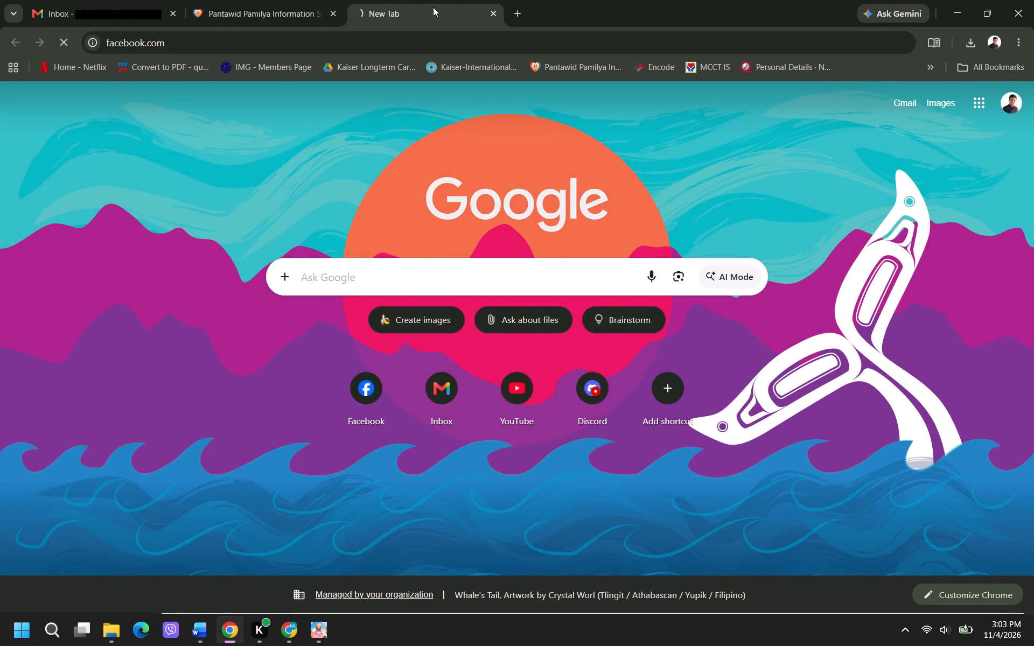
{"action": "left_click_drag", "start_coordinate": [435, 11], "coordinate": [147, 0]}
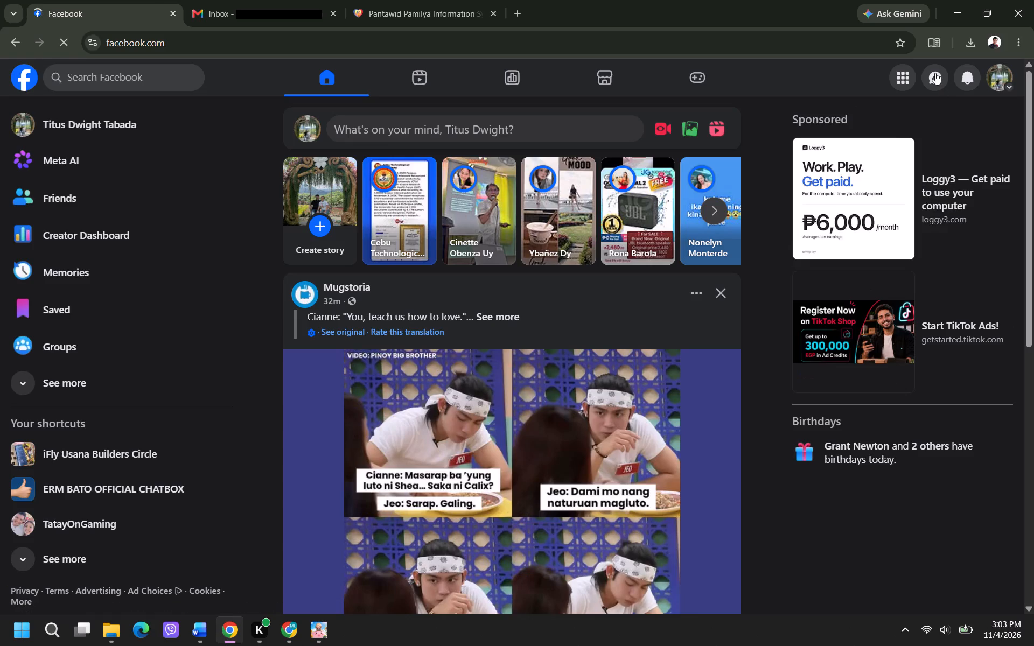
View the recent direct message containing a shared attachment in the Facebook chats and close the conversation.
{"action": "left_click", "coordinate": [935, 73]}
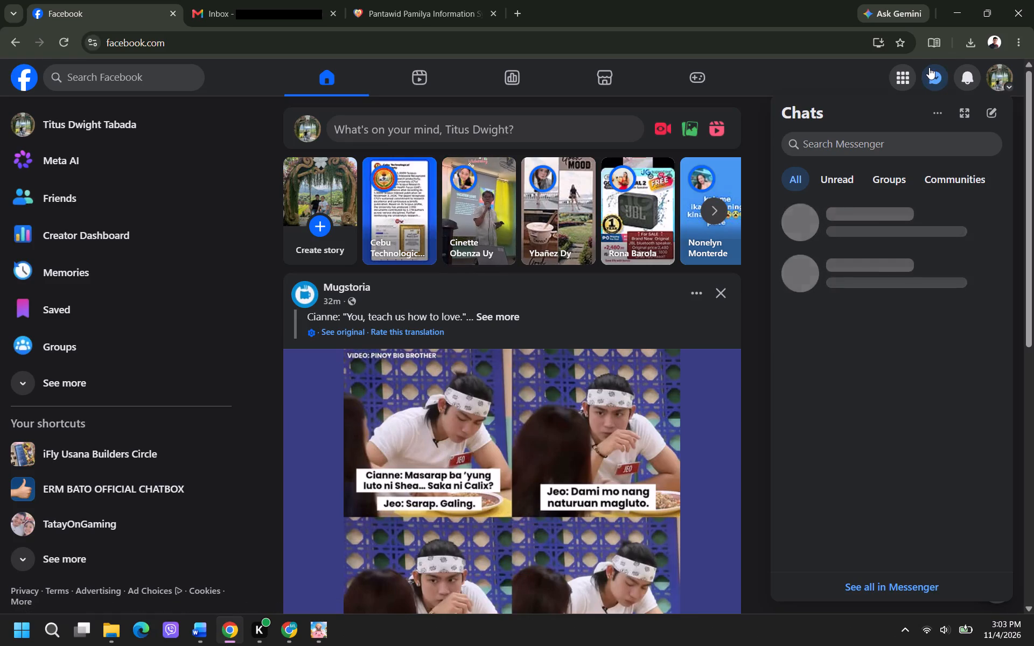
{"action": "left_click", "coordinate": [898, 277]}
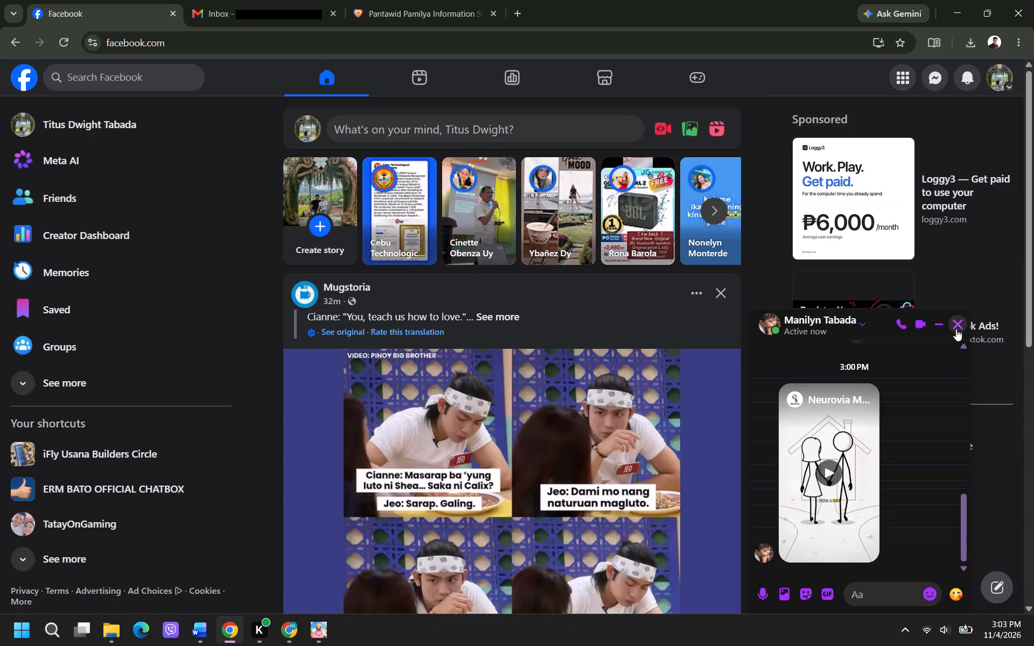
{"action": "left_click", "coordinate": [956, 329]}
Review the leave-date messages and the shared staff list image in the Team DB Finance/Admin group chat.
{"action": "left_click", "coordinate": [943, 69]}
{"action": "left_click", "coordinate": [899, 223]}
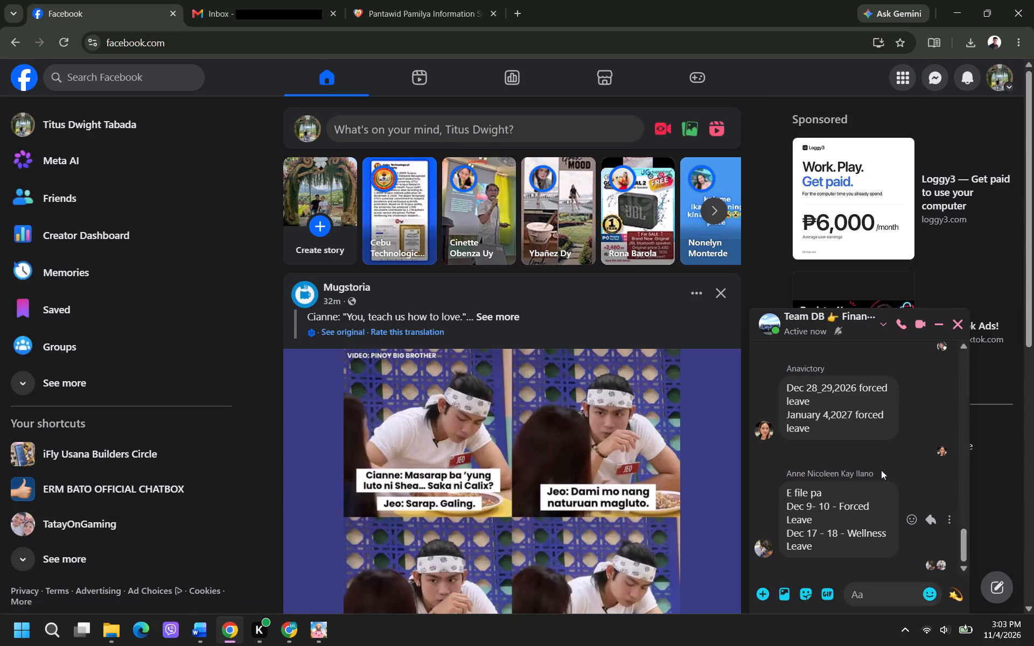
{"action": "scroll", "coordinate": [878, 467], "scroll_direction": "up", "scroll_amount": 1}
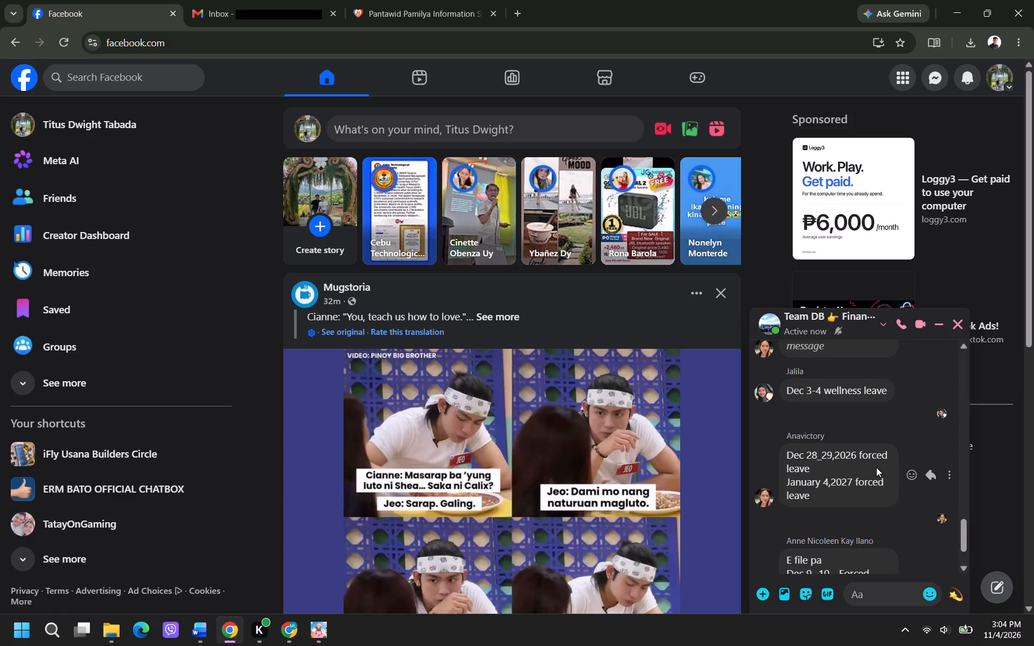
{"action": "scroll", "coordinate": [873, 467], "scroll_direction": "up", "scroll_amount": 5}
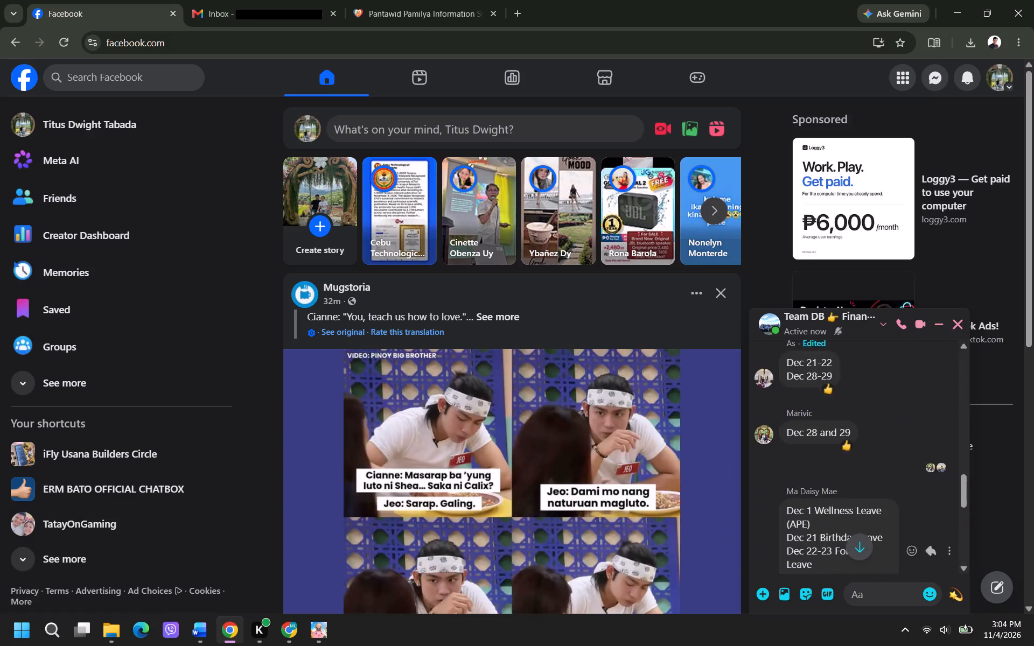
{"action": "scroll", "coordinate": [870, 469], "scroll_direction": "up", "scroll_amount": 3}
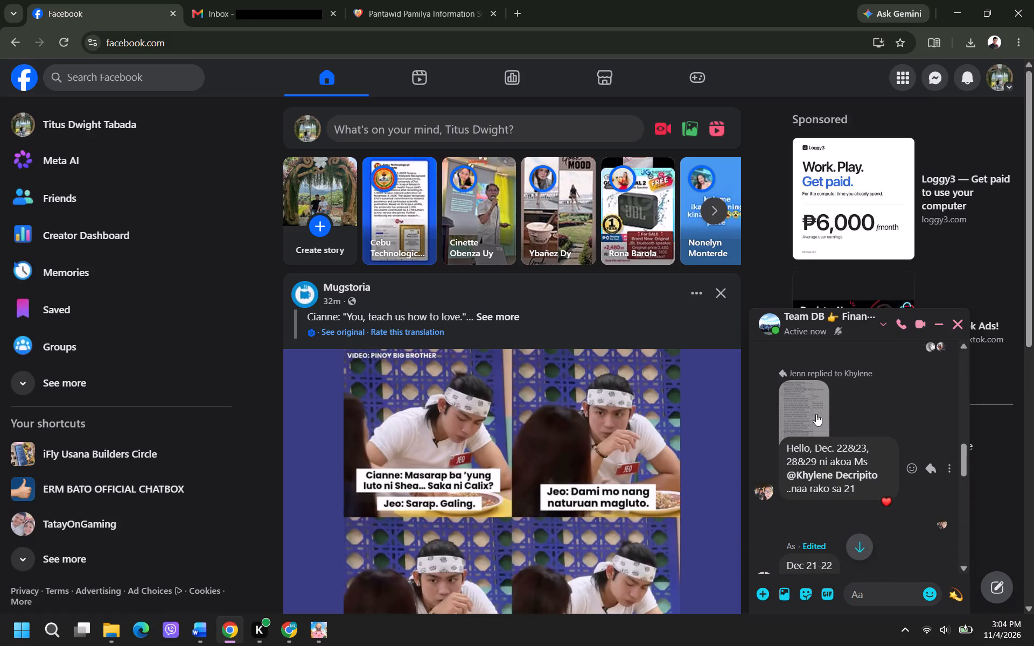
{"action": "left_click", "coordinate": [814, 413]}
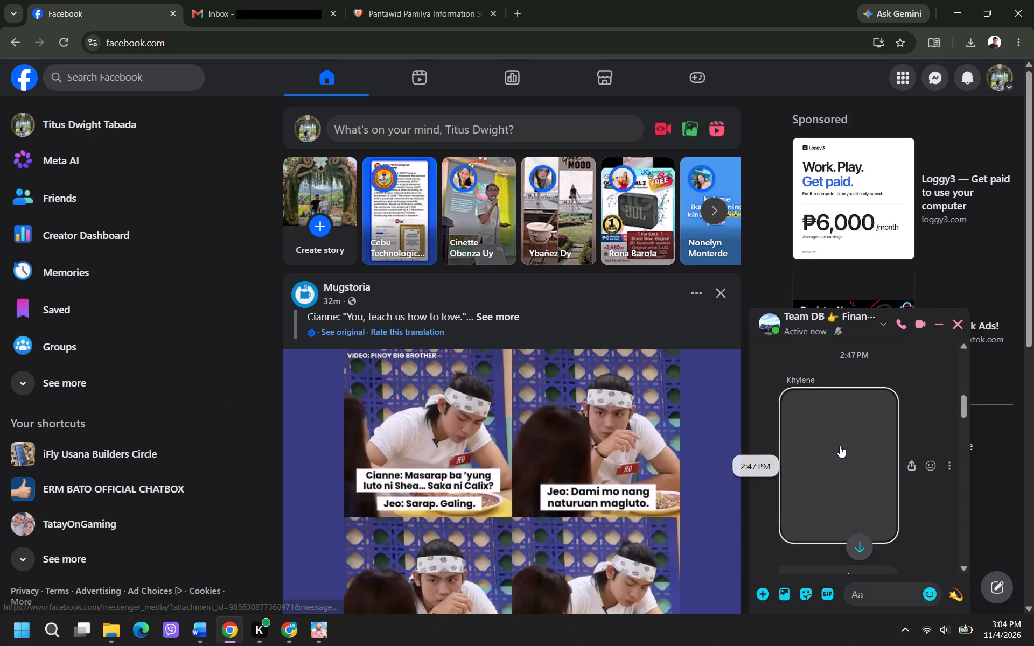
{"action": "left_click", "coordinate": [840, 453]}
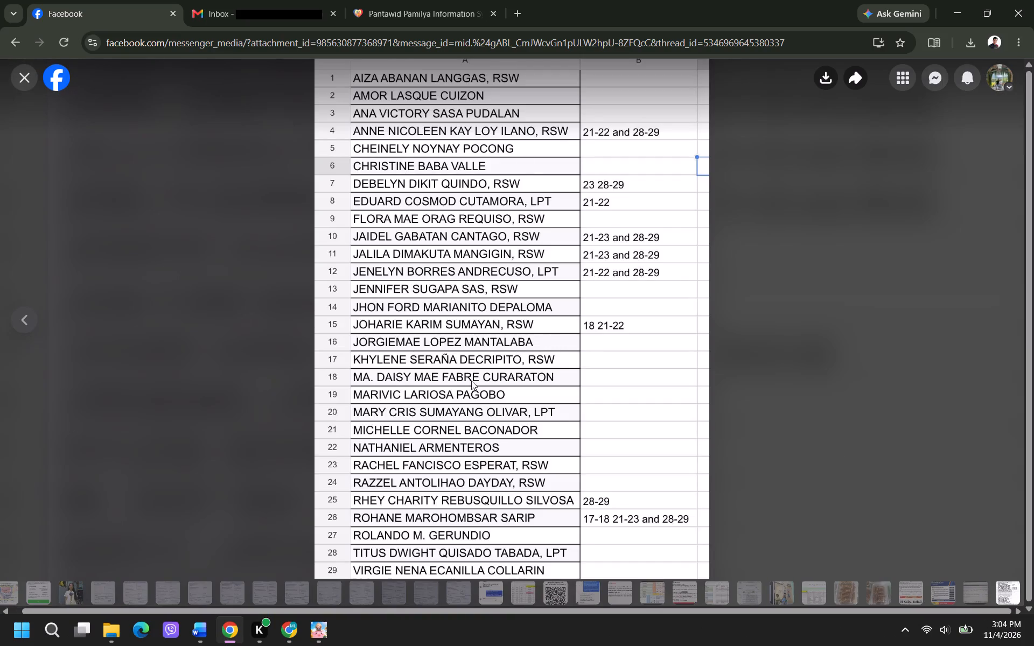
{"action": "scroll", "coordinate": [480, 373], "scroll_direction": "up", "scroll_amount": 2}
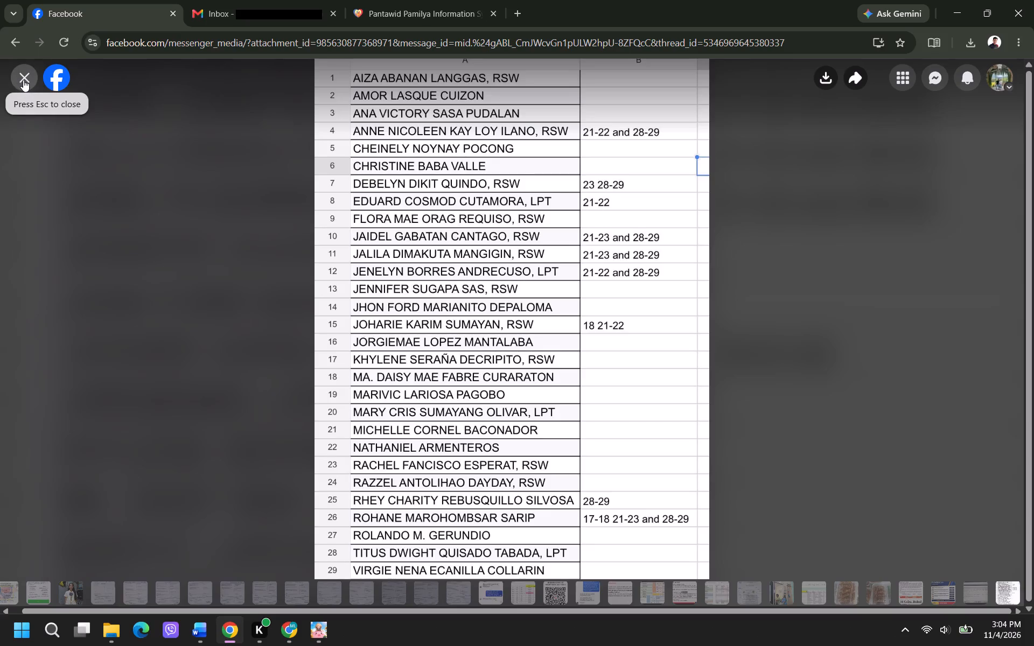
{"action": "left_click", "coordinate": [23, 78]}
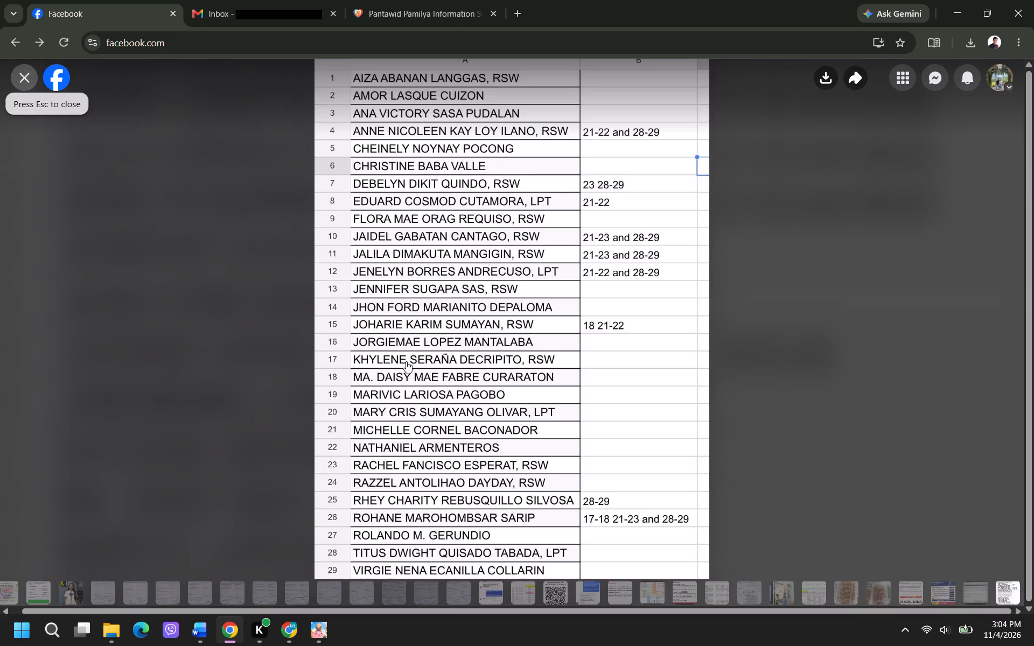
{"action": "left_click", "coordinate": [851, 552]}
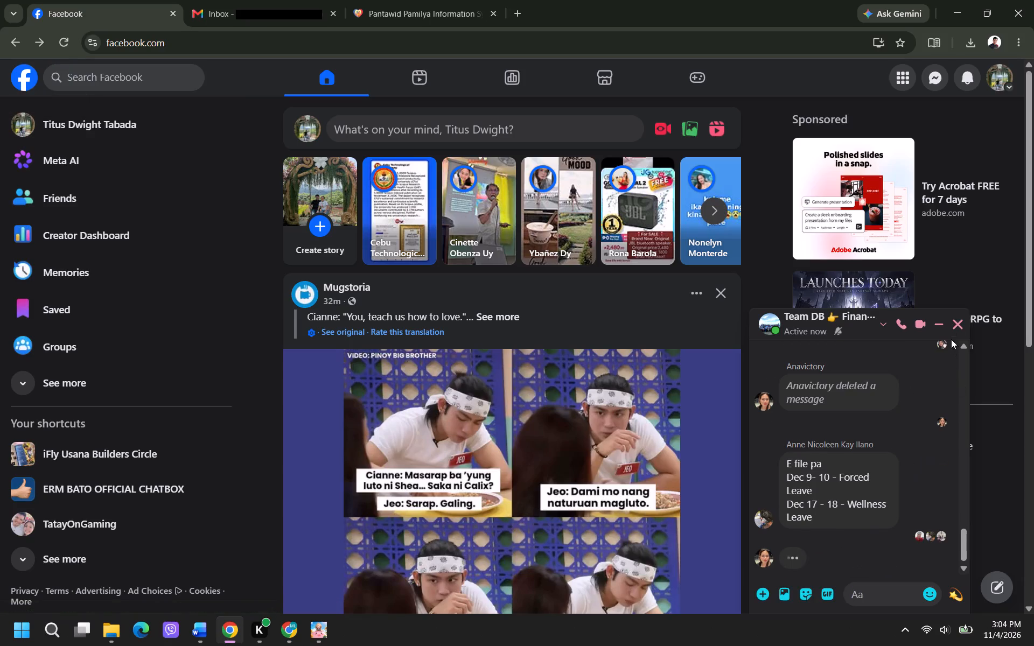
{"action": "left_click", "coordinate": [957, 326]}
{"action": "left_click", "coordinate": [935, 71]}
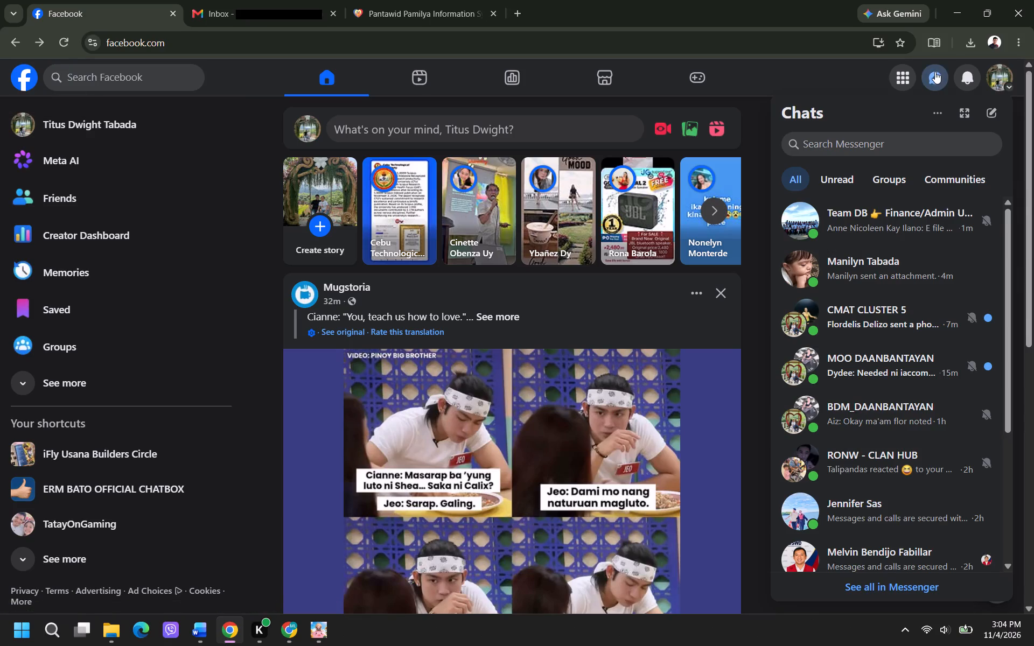
{"action": "left_click", "coordinate": [884, 326]}
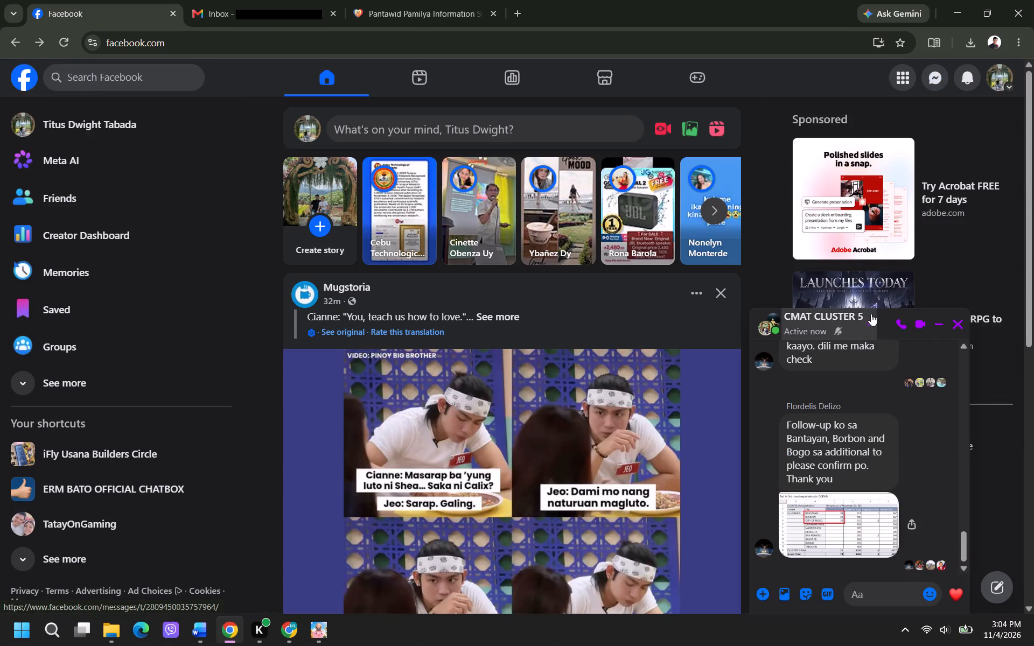
{"action": "left_click", "coordinate": [962, 323]}
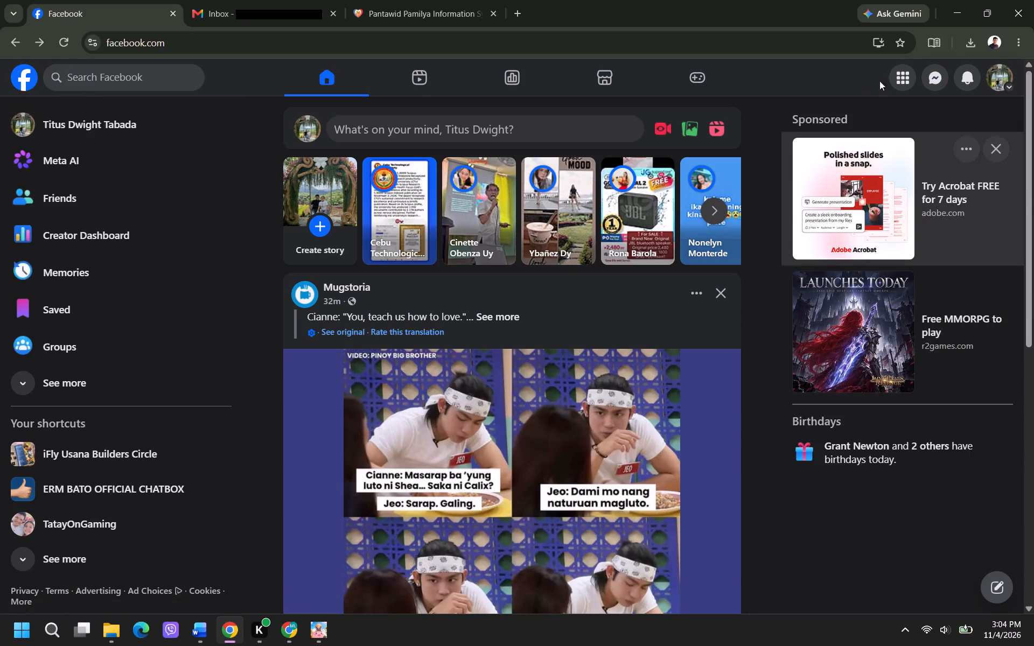
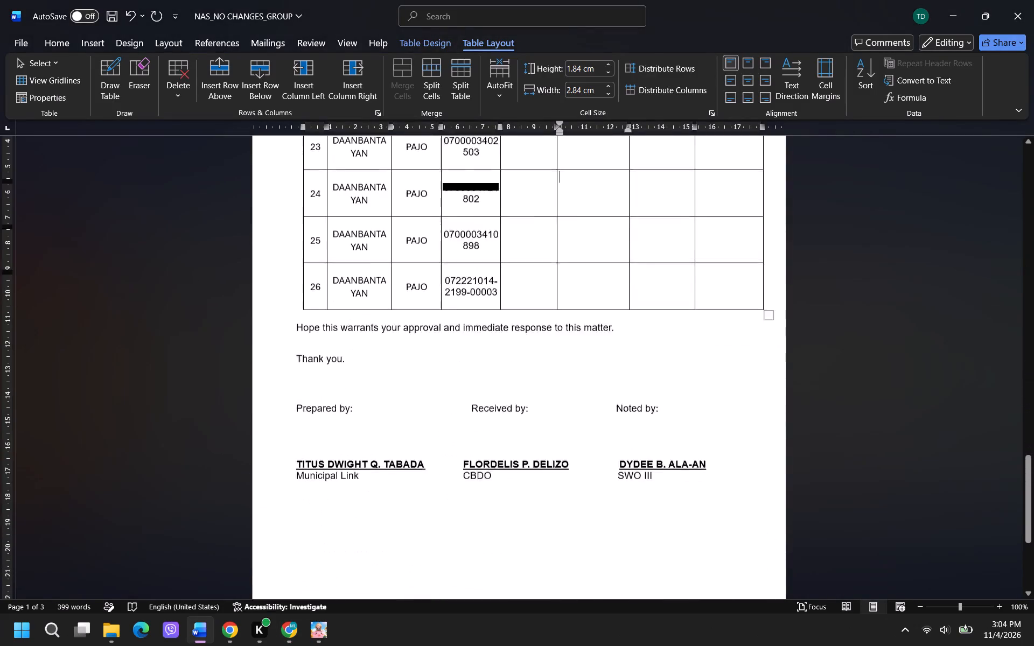
Switch to the DQA spreadsheet in Chrome and examine the HOUSEHOLD_ID, FAMILY_ID and ENTRY_ID values of the first filtered Pajo records.
{"action": "scroll", "coordinate": [444, 424], "scroll_direction": "up", "scroll_amount": 20}
{"action": "scroll", "coordinate": [444, 424], "scroll_direction": "up", "scroll_amount": 14}
{"action": "scroll", "coordinate": [525, 424], "scroll_direction": "up", "scroll_amount": 2}
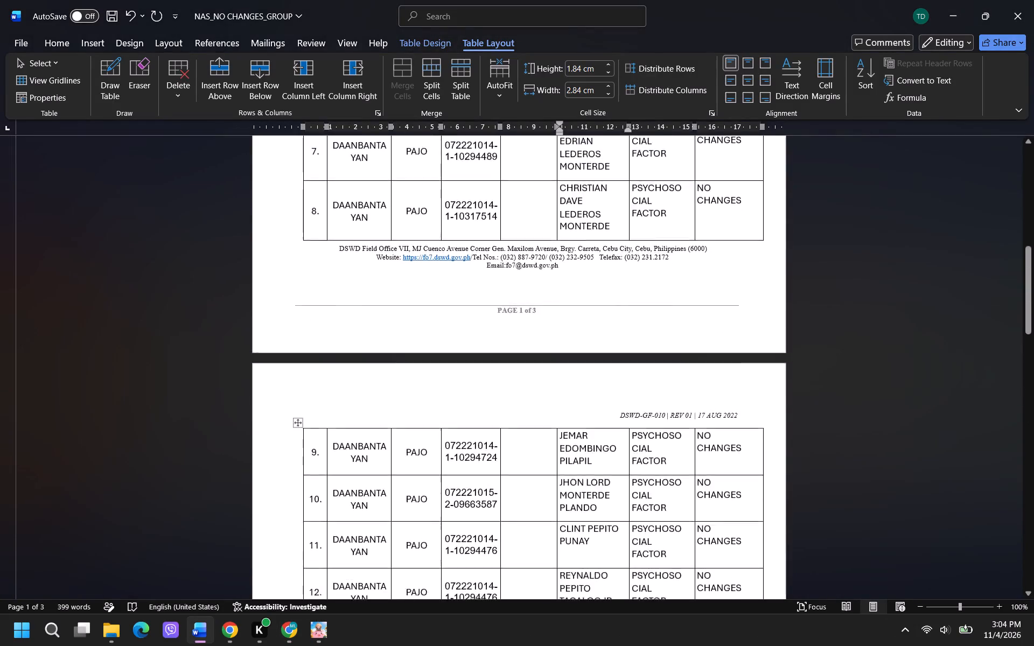
{"action": "scroll", "coordinate": [525, 424], "scroll_direction": "up", "scroll_amount": 19}
{"action": "key", "text": "alt+Tab"}
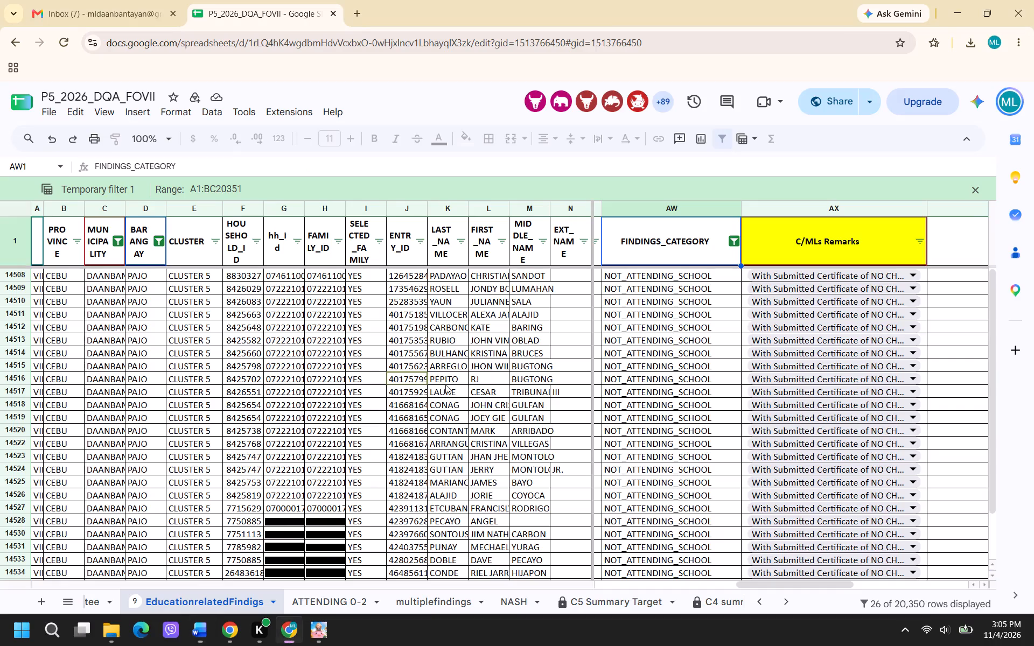
{"action": "scroll", "coordinate": [427, 363], "scroll_direction": "up", "scroll_amount": 4}
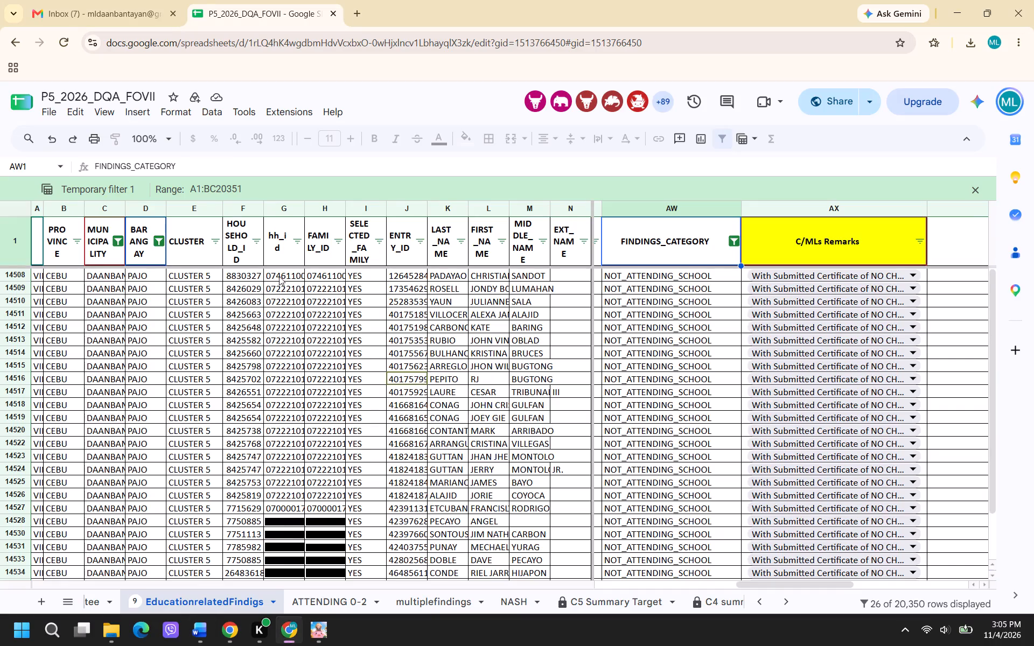
{"action": "left_click", "coordinate": [278, 272]}
{"action": "left_click", "coordinate": [239, 273]}
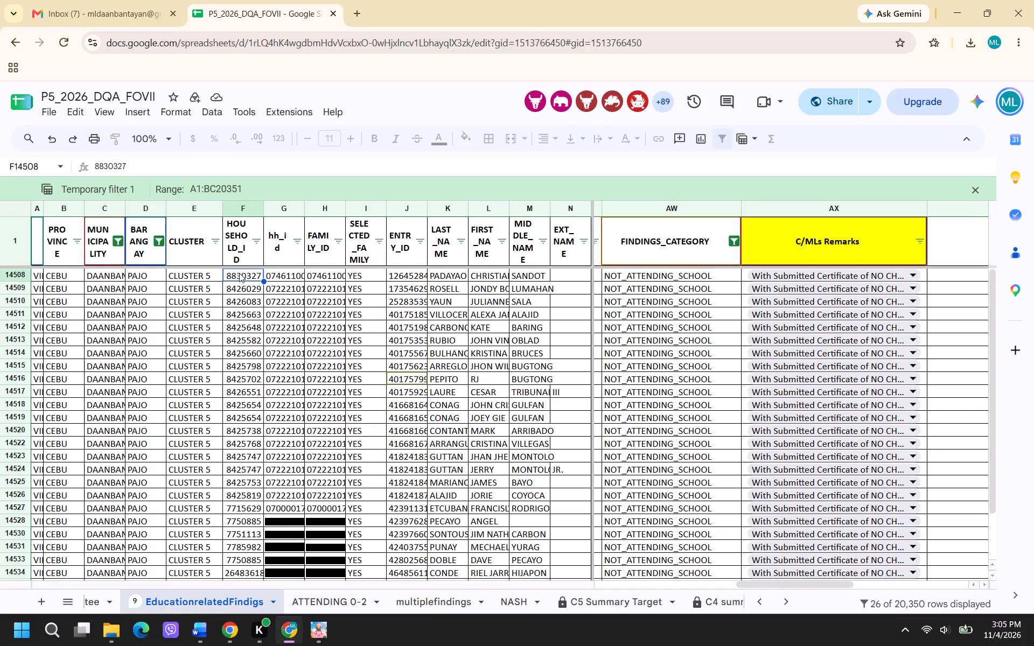
{"action": "left_click", "coordinate": [319, 275]}
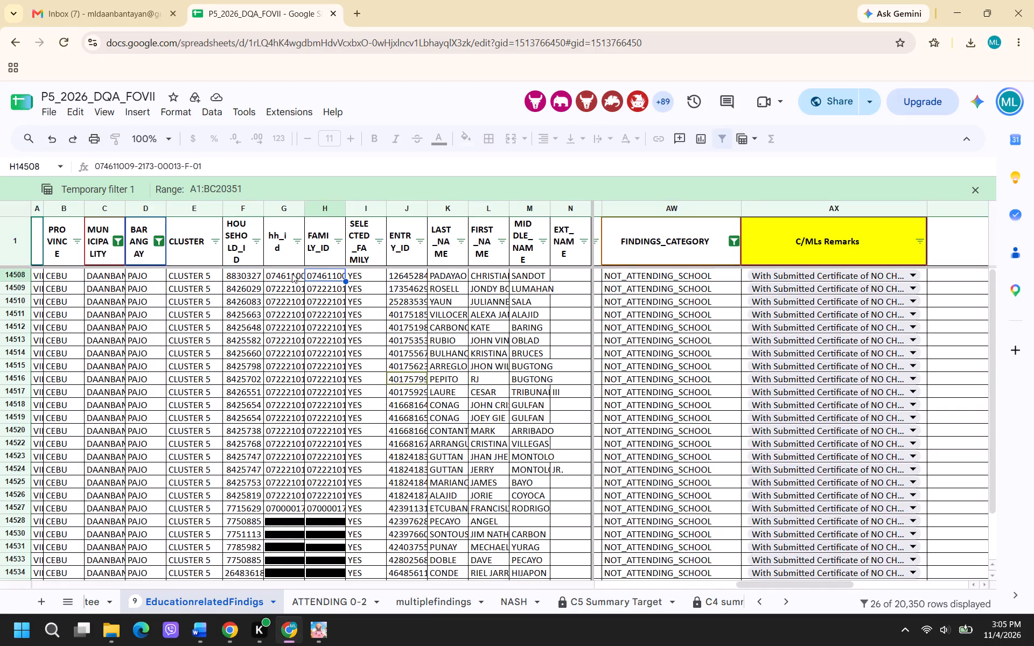
{"action": "left_click", "coordinate": [402, 277]}
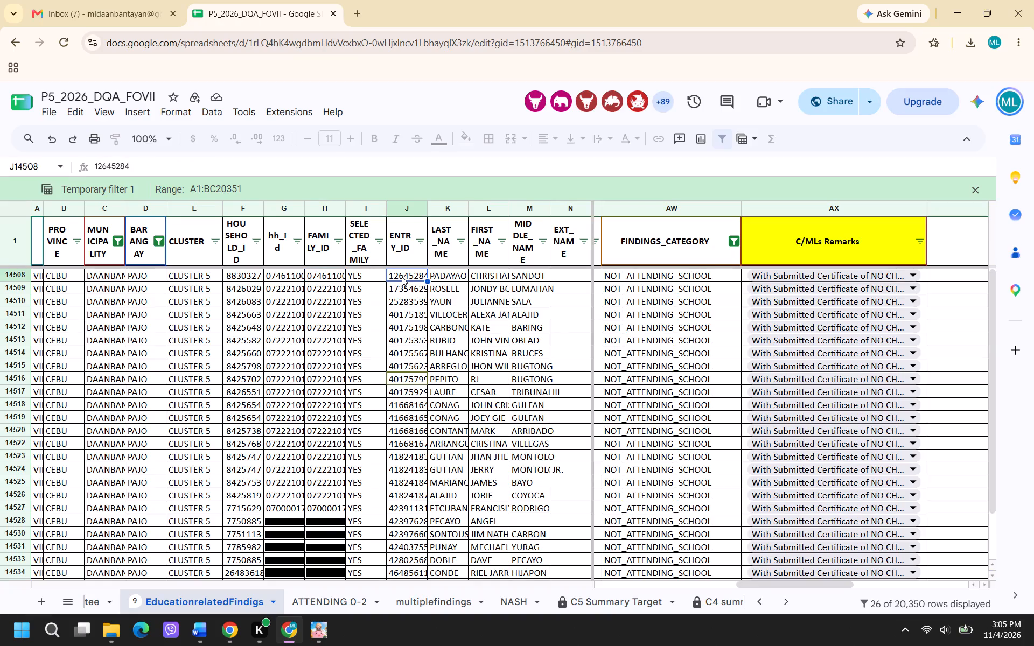
{"action": "left_click", "coordinate": [402, 288]}
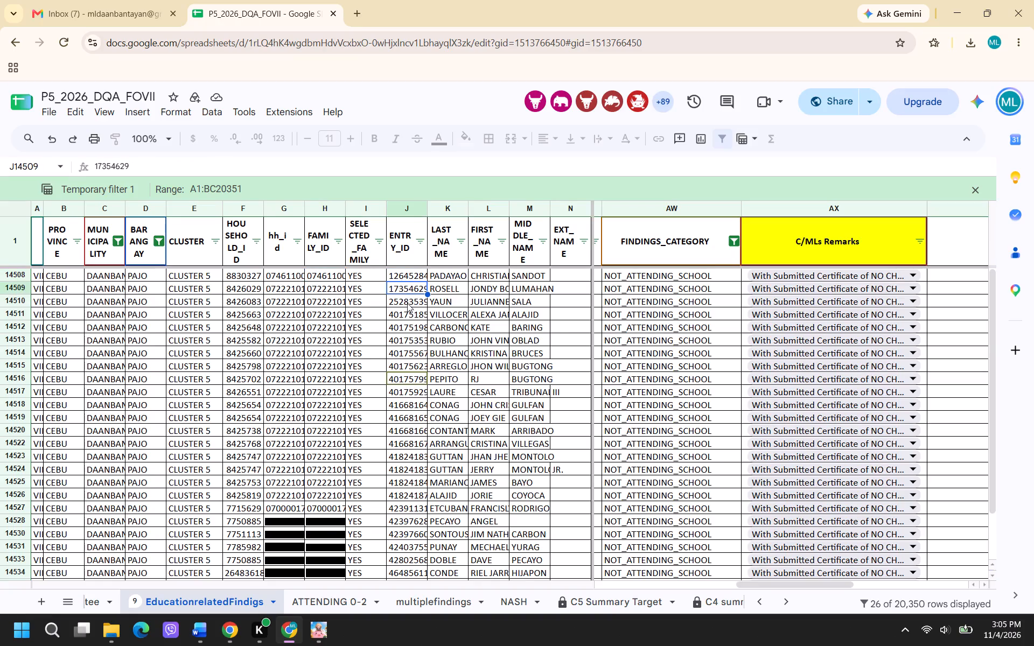
{"action": "left_click", "coordinate": [409, 301]}
{"action": "left_click", "coordinate": [409, 319]}
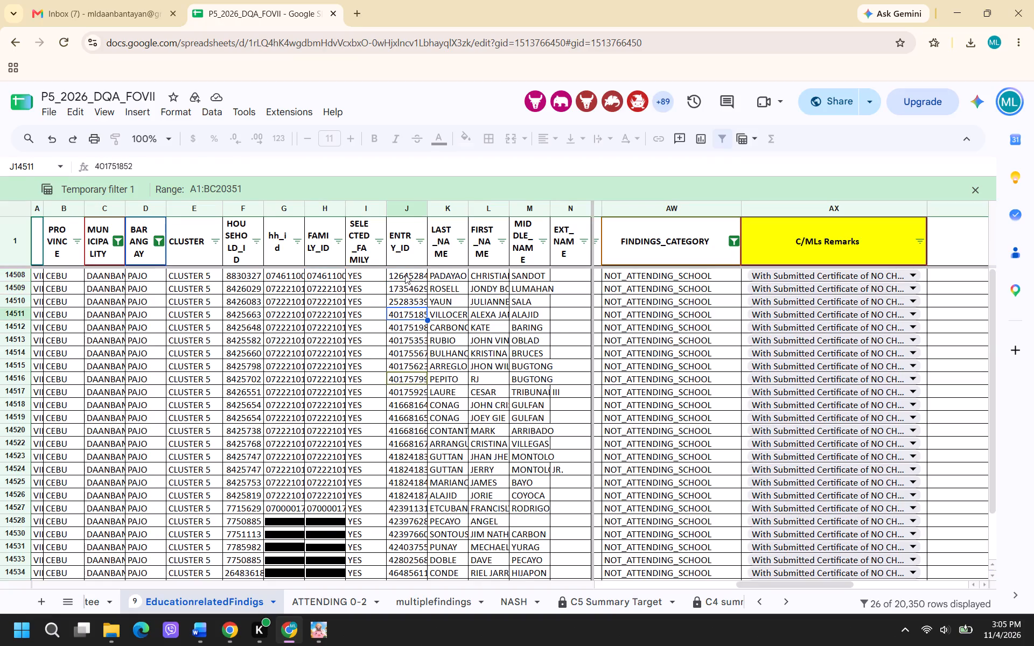
Copy the ENTRY_ID from spreadsheet row 14508 into the Member ID No. cell of row 1 in the Word report.
{"action": "left_click", "coordinate": [405, 274]}
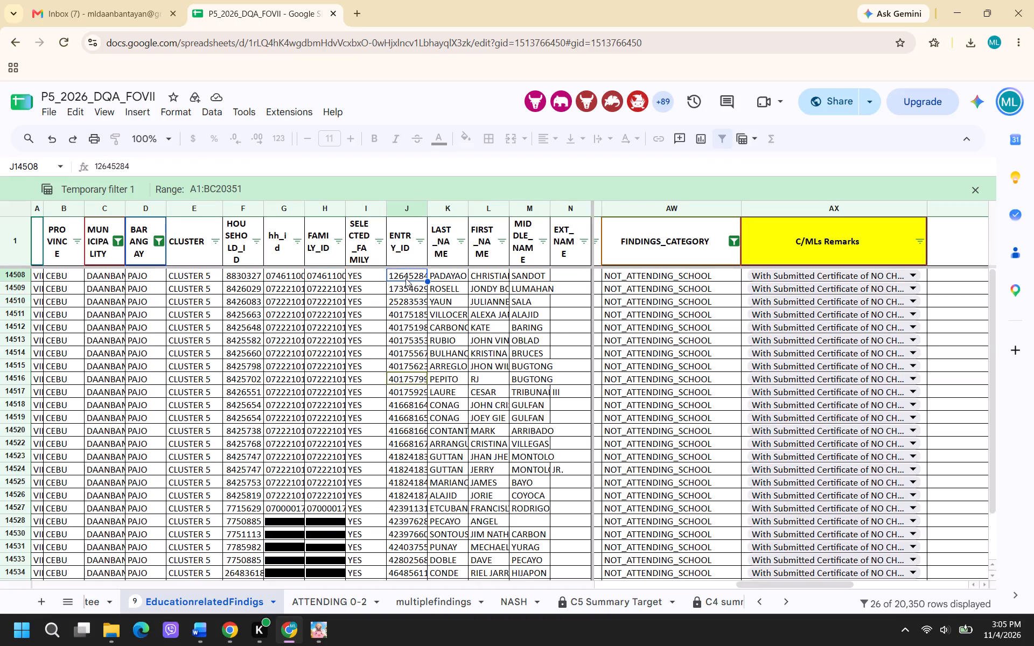
{"action": "key", "text": "ctrl+c"}
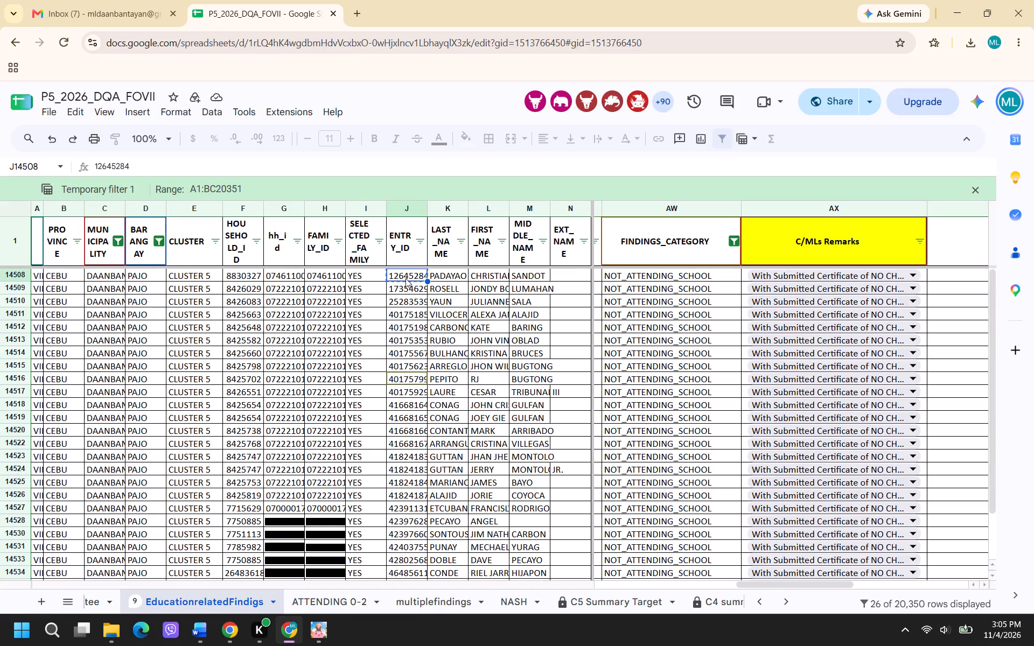
{"action": "key", "text": "alt+Tab"}
{"action": "left_click", "coordinate": [532, 402]}
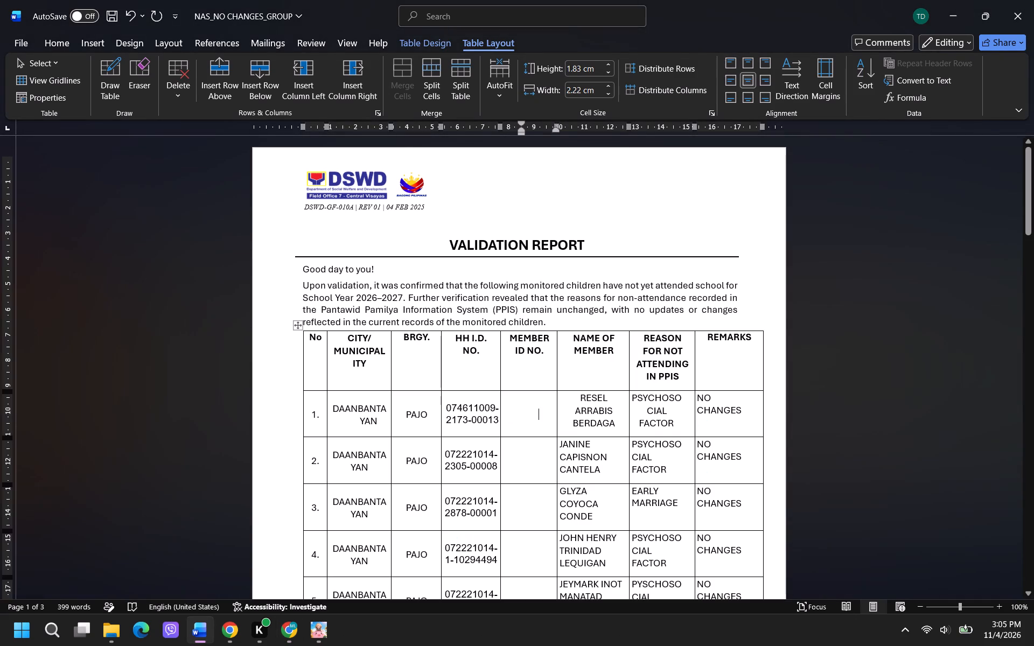
Paste the copied ENTRY_ID into row 1's Member ID No. cell and centre it without its left indent.
{"action": "key", "text": "ctrl+v"}
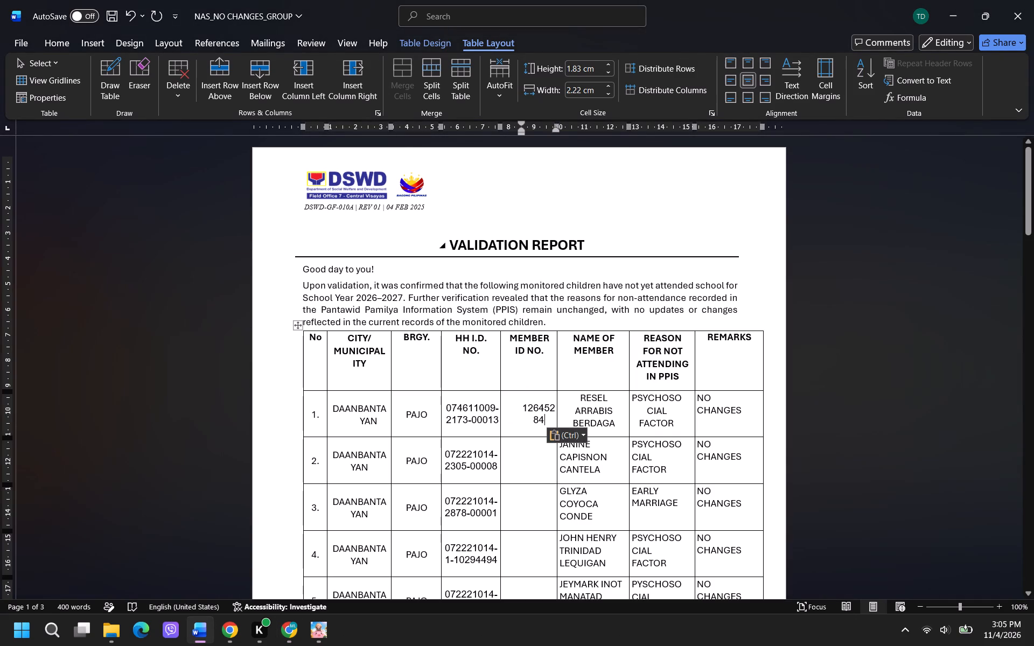
{"action": "left_click", "coordinate": [52, 38]}
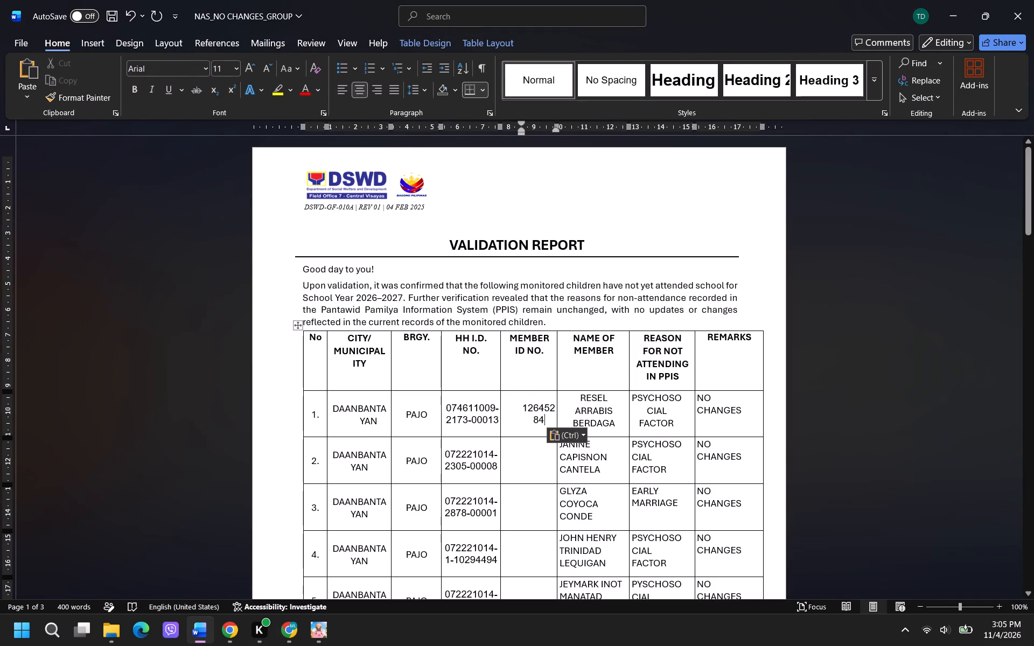
{"action": "left_click", "coordinate": [525, 418]}
{"action": "left_click", "coordinate": [344, 86]}
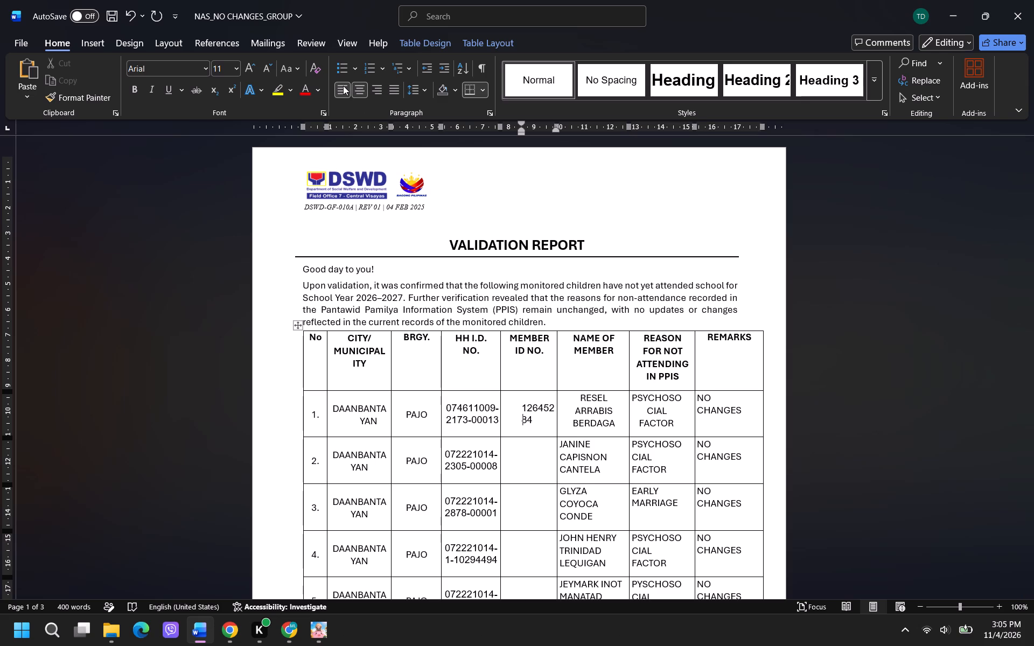
{"action": "left_click", "coordinate": [520, 405]}
{"action": "key", "text": "BackSpace"}
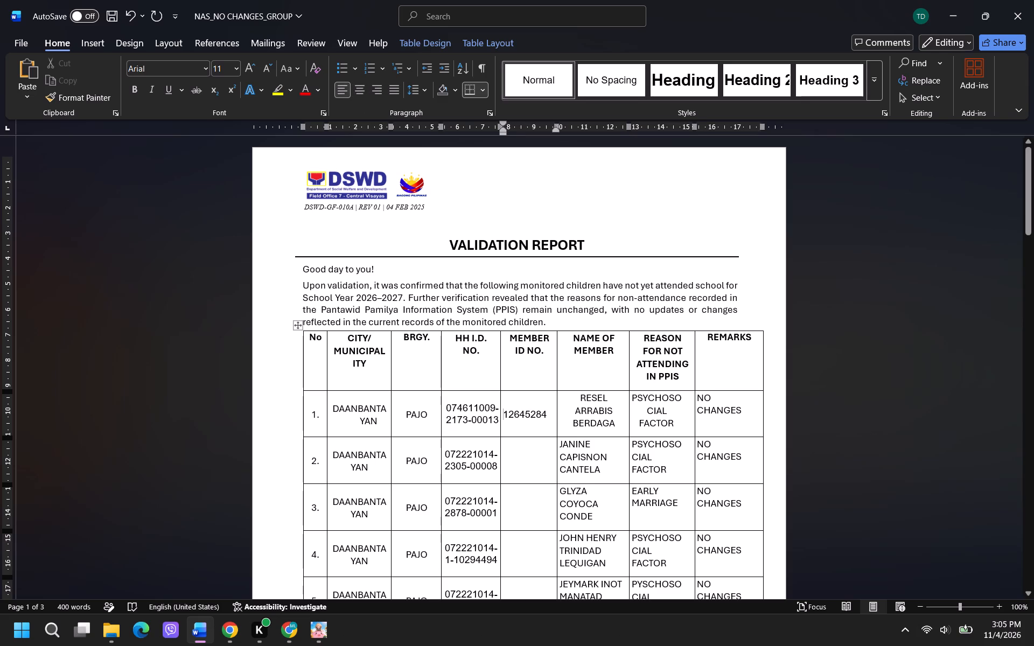
{"action": "left_click", "coordinate": [360, 89]}
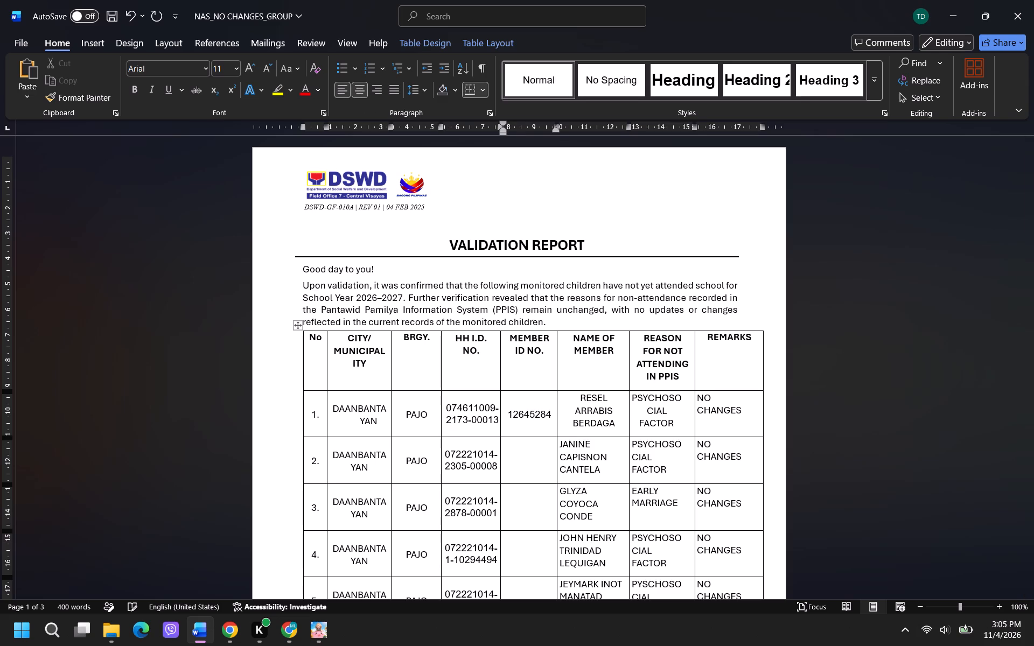
Remove the left indent from row 2's empty Member ID No. cell and centre it again.
{"action": "left_click", "coordinate": [515, 451]}
{"action": "key", "text": "BackSpace"}
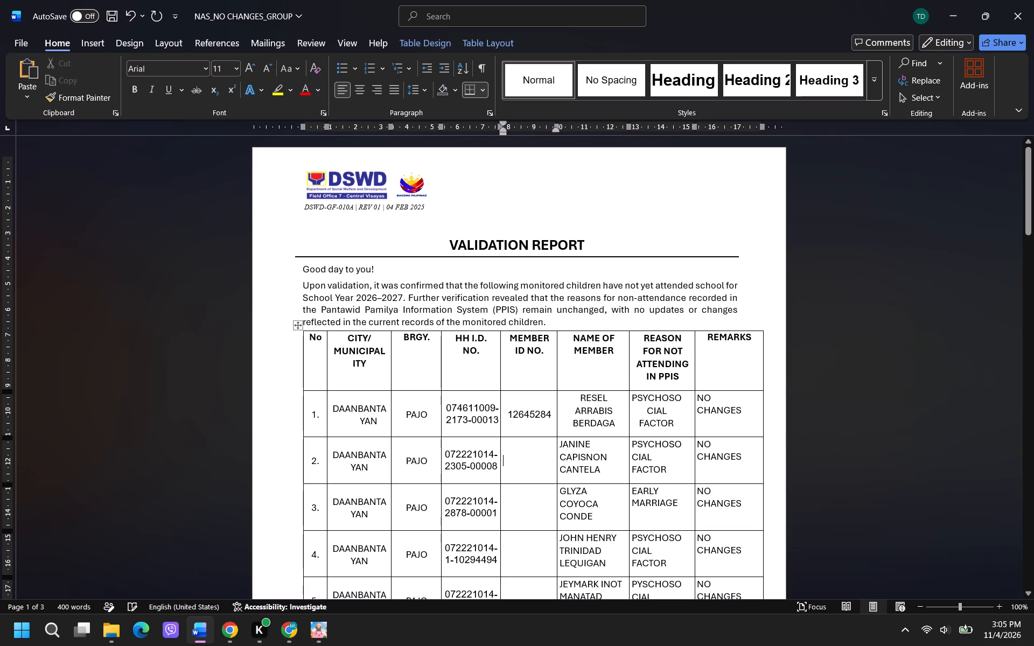
{"action": "left_click", "coordinate": [362, 88]}
{"action": "left_click", "coordinate": [523, 508]}
Copy the ENTRY_ID from row 14509 of the DQA sheet into row 2's Member ID No. cell in the report.
{"action": "left_click", "coordinate": [529, 467]}
{"action": "key", "text": "alt+Tab"}
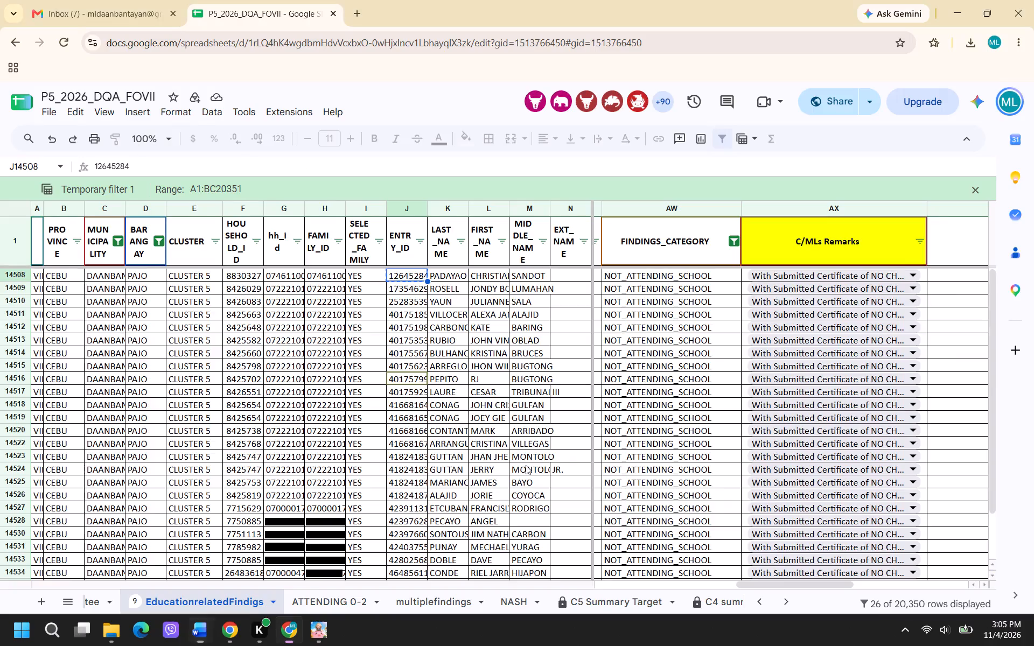
{"action": "key", "text": "alt+Tab"}
{"action": "key", "text": "alt+Tab"}
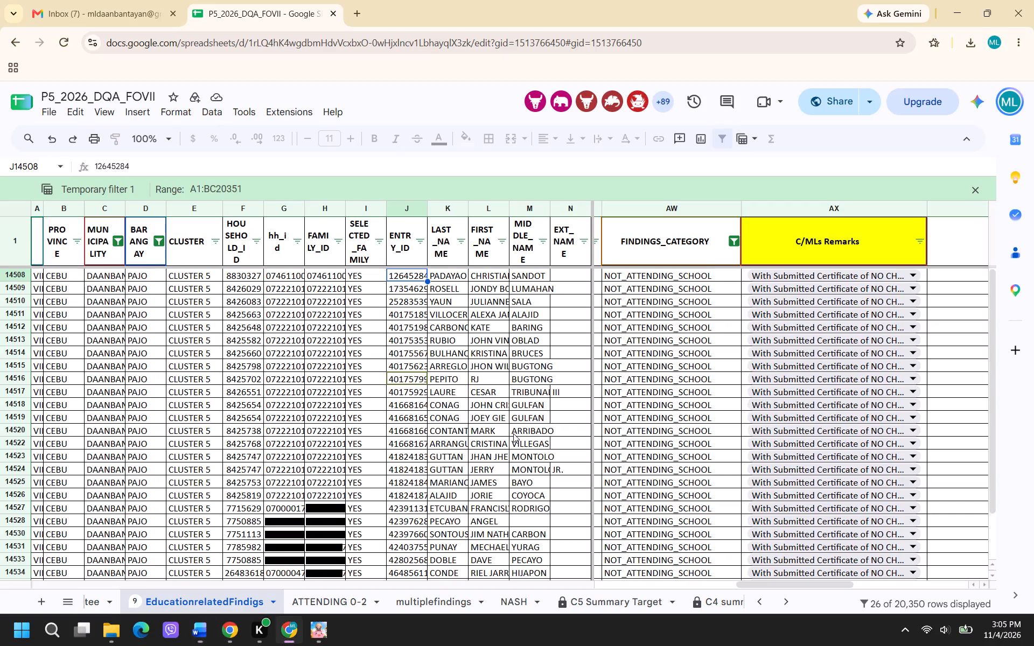
{"action": "left_click", "coordinate": [410, 289]}
{"action": "key", "text": "ctrl+c"}
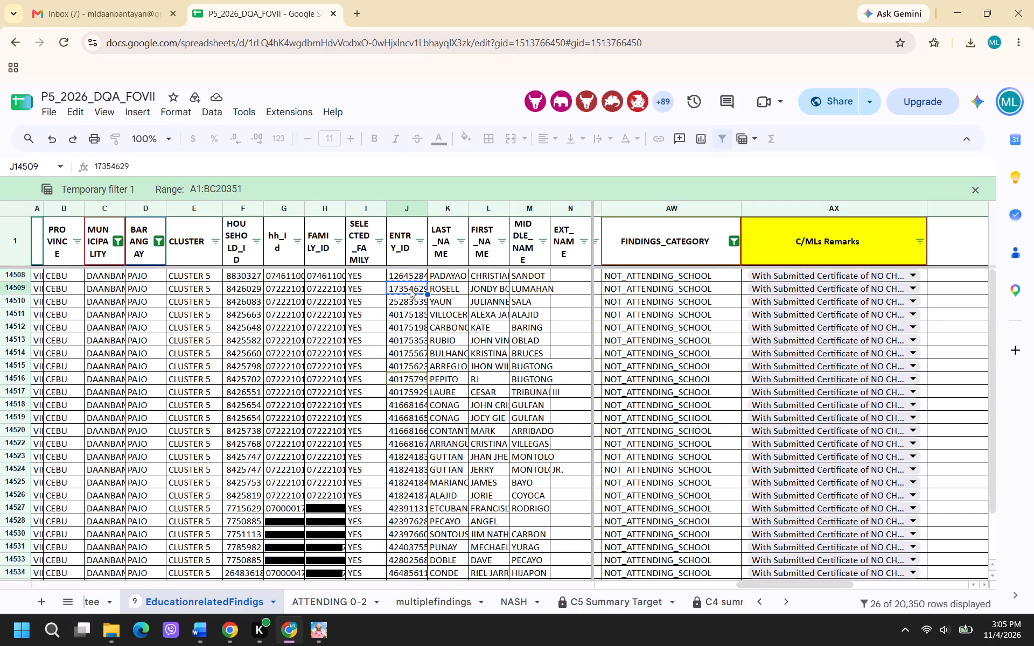
{"action": "key", "text": "alt+Tab"}
{"action": "key", "text": "ctrl+v"}
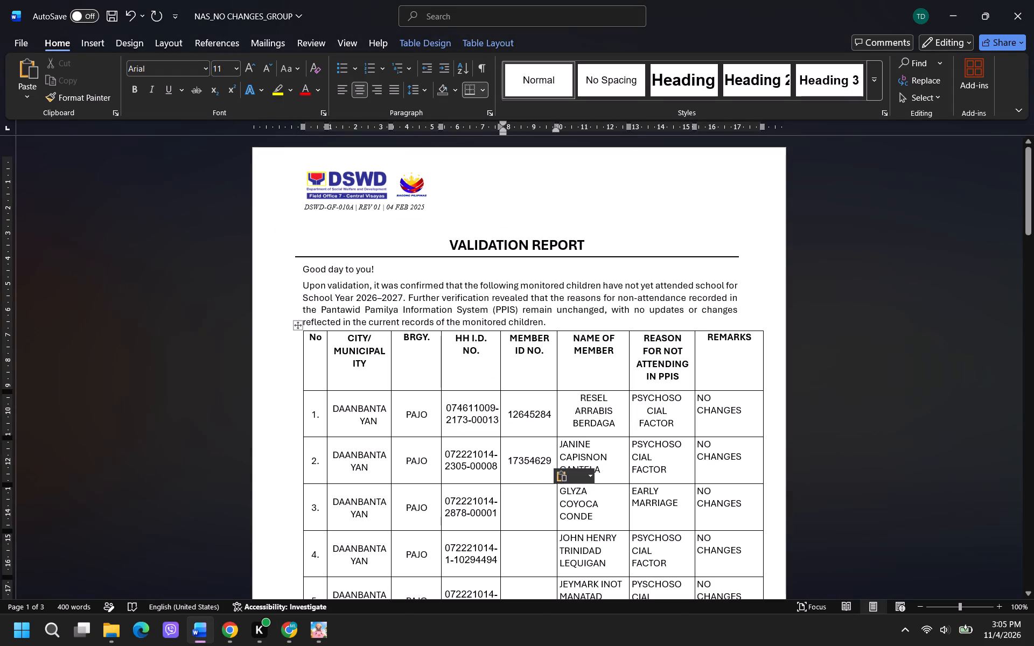
Copy the ENTRY_ID from row 14510 of the DQA sheet into row 3's Member ID No. cell in the report.
{"action": "key", "text": "alt+Tab"}
{"action": "left_click", "coordinate": [409, 303]}
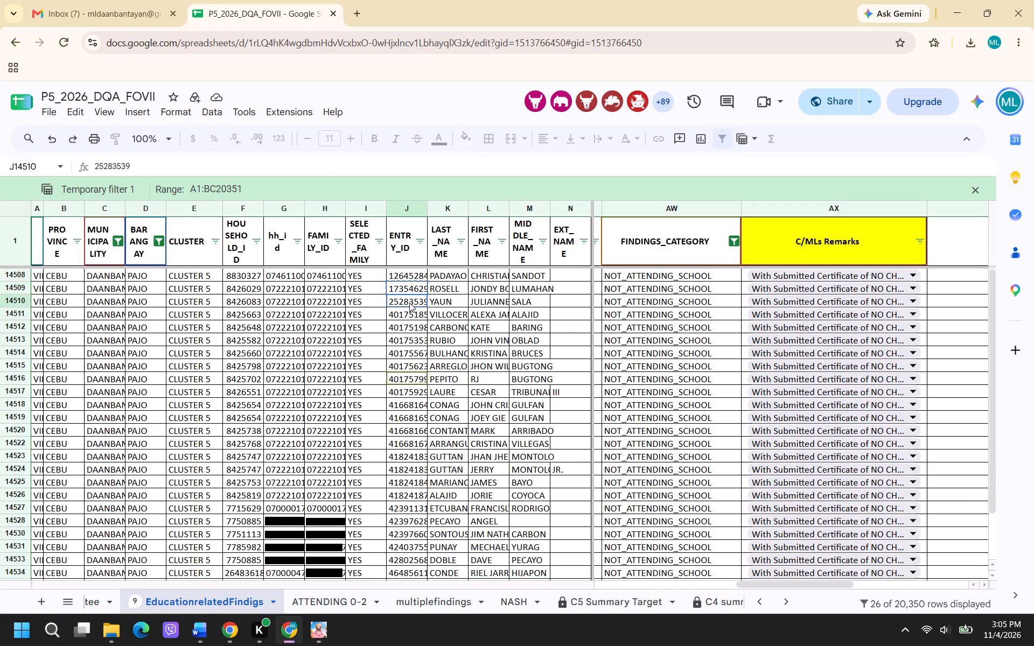
{"action": "key", "text": "ctrl+c"}
{"action": "key", "text": "alt+Tab"}
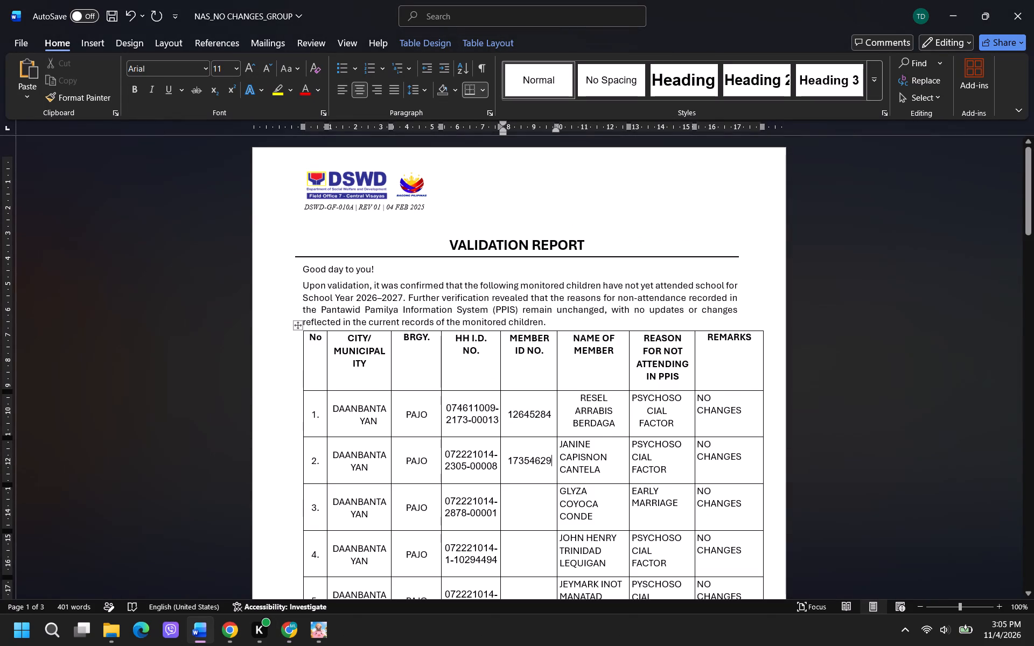
{"action": "left_click", "coordinate": [537, 487]}
{"action": "key", "text": "ctrl+v"}
Copy the ENTRY_ID from row 14511 of the DQA sheet into row 4's Member ID No. cell in the report.
{"action": "key", "text": "alt+Tab"}
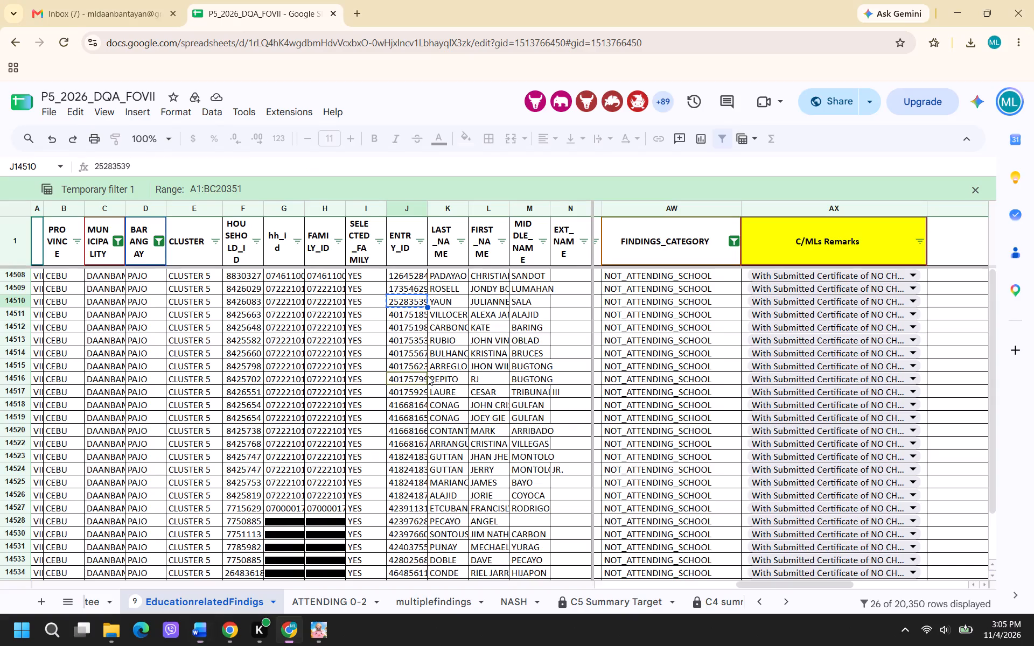
{"action": "left_click", "coordinate": [406, 314]}
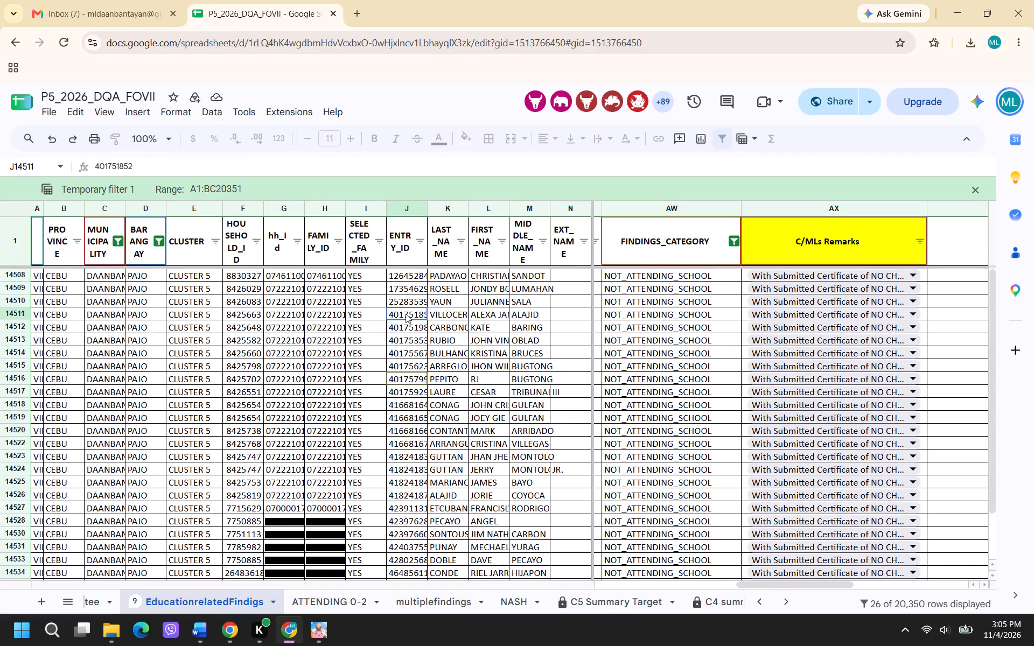
{"action": "key", "text": "ctrl+c"}
{"action": "key", "text": "alt+Tab"}
{"action": "scroll", "coordinate": [543, 483], "scroll_direction": "down", "scroll_amount": 2}
{"action": "left_click", "coordinate": [535, 488]}
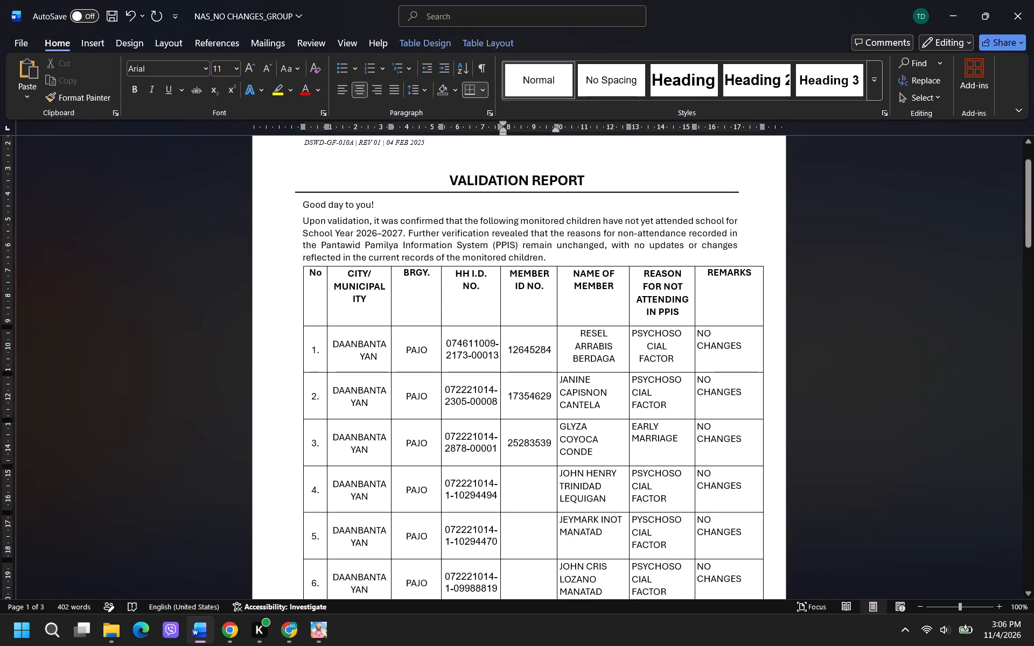
{"action": "key", "text": "ctrl+v"}
Copy the ENTRY_ID from row 14512 of the DQA sheet into row 5's Member ID No. cell in the report.
{"action": "key", "text": "alt+Tab"}
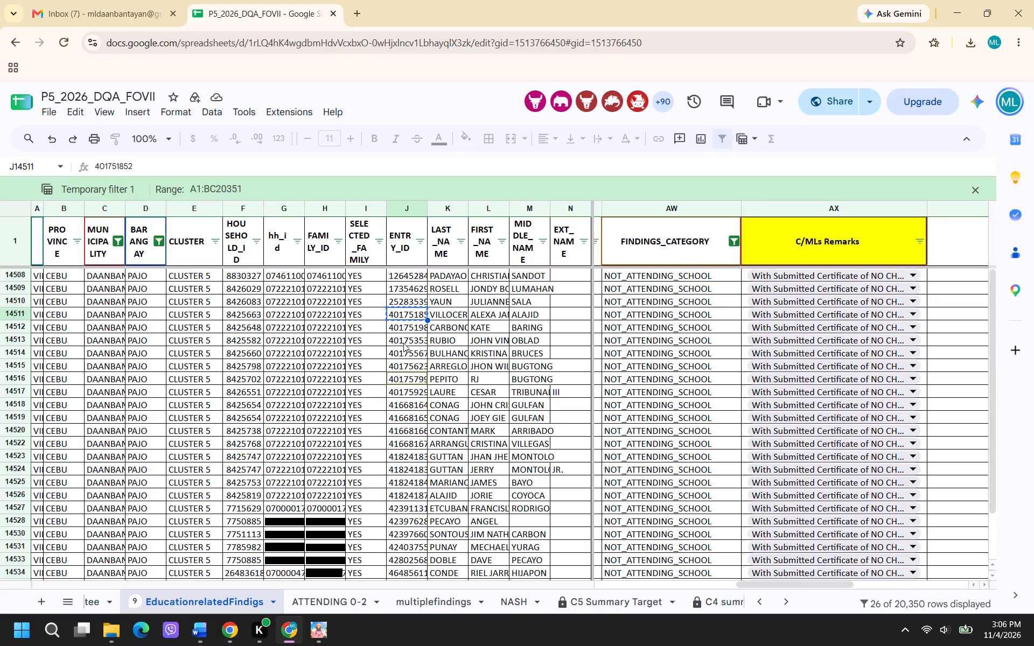
{"action": "left_click", "coordinate": [408, 326]}
{"action": "key", "text": "ctrl+c"}
{"action": "key", "text": "alt+Tab"}
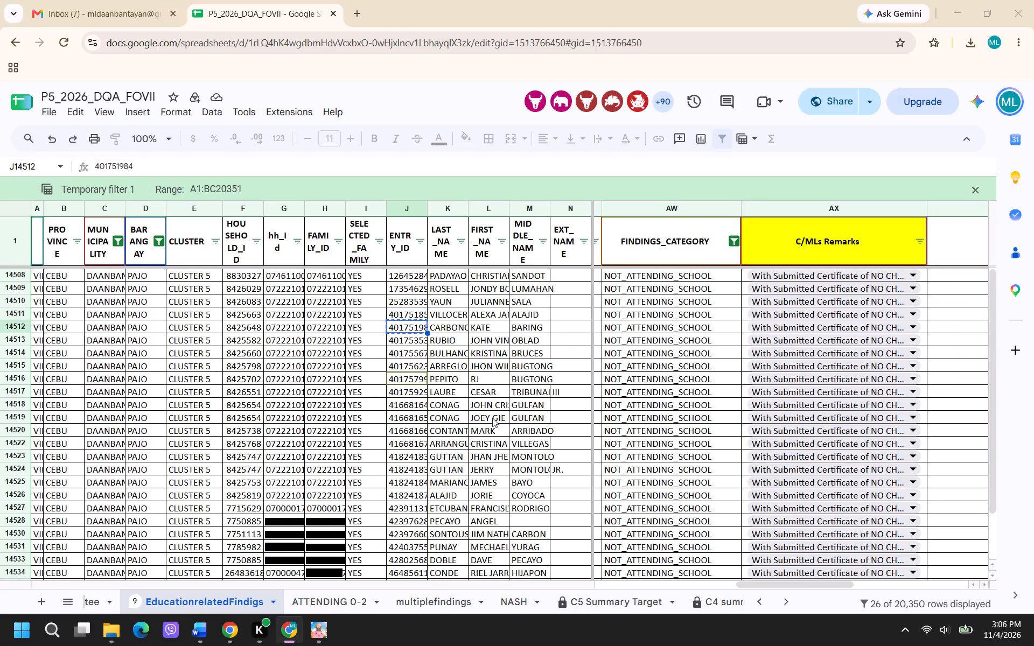
{"action": "left_click", "coordinate": [535, 530]}
{"action": "key", "text": "ctrl+v"}
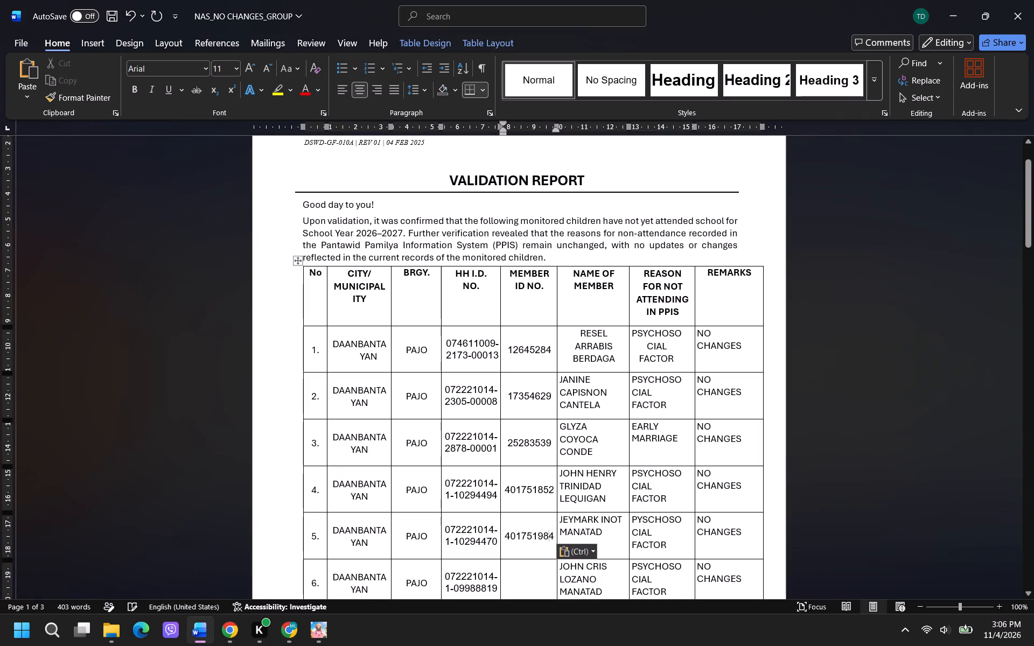
Copy the ENTRY_ID from row 14513 of the DQA sheet into row 6's Member ID No. cell in the report.
{"action": "key", "text": "alt+Tab"}
{"action": "scroll", "coordinate": [404, 350], "scroll_direction": "down", "scroll_amount": 1}
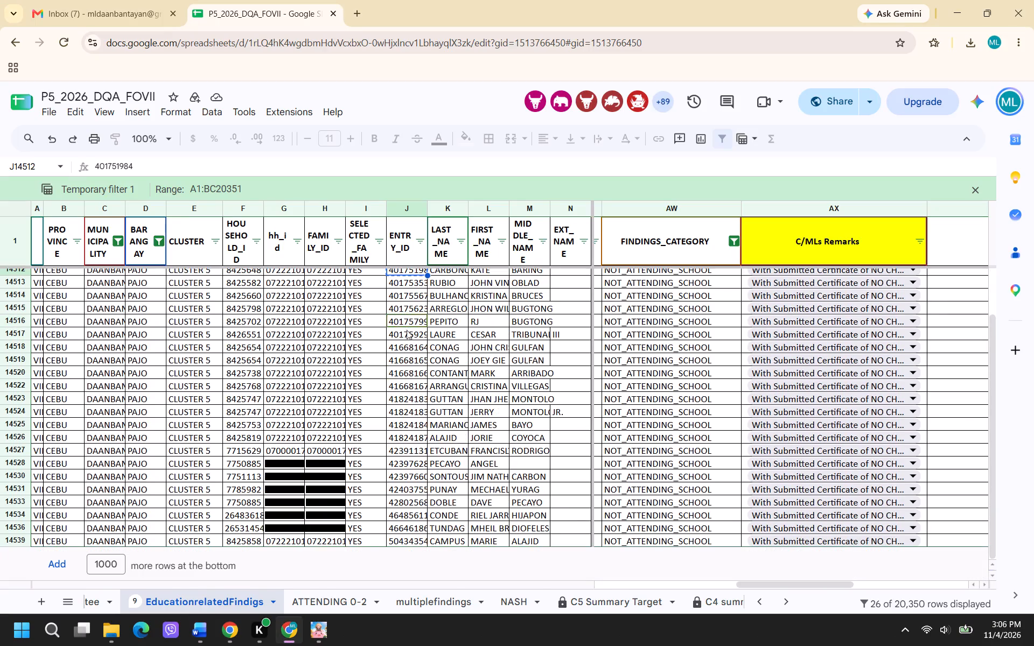
{"action": "scroll", "coordinate": [418, 300], "scroll_direction": "up", "scroll_amount": 1}
{"action": "scroll", "coordinate": [418, 348], "scroll_direction": "up", "scroll_amount": 7}
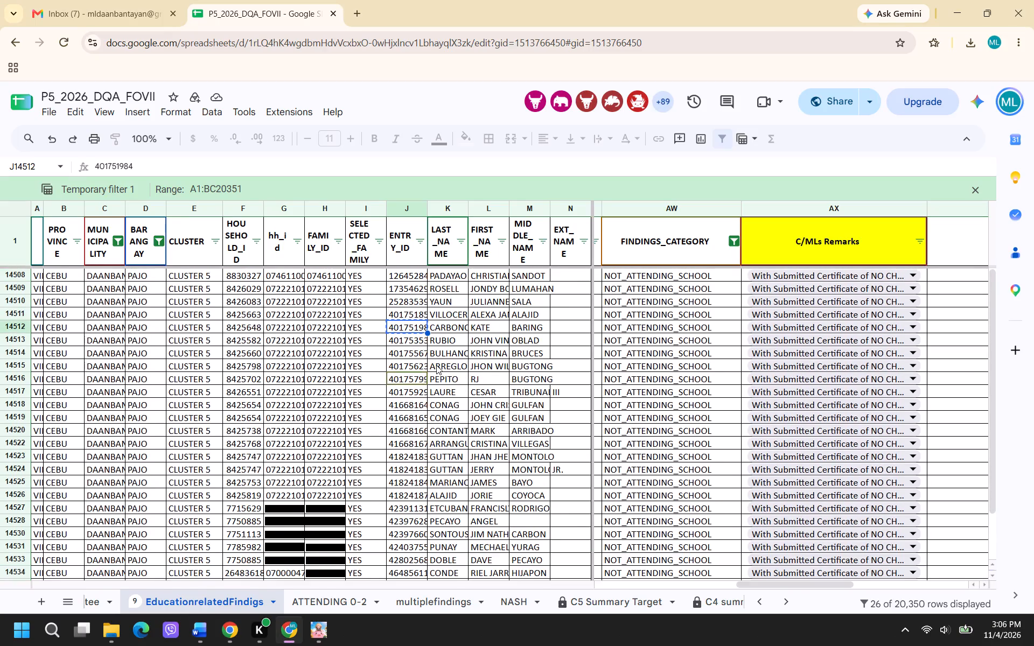
{"action": "scroll", "coordinate": [436, 365], "scroll_direction": "down", "scroll_amount": 5}
{"action": "scroll", "coordinate": [436, 365], "scroll_direction": "up", "scroll_amount": 4}
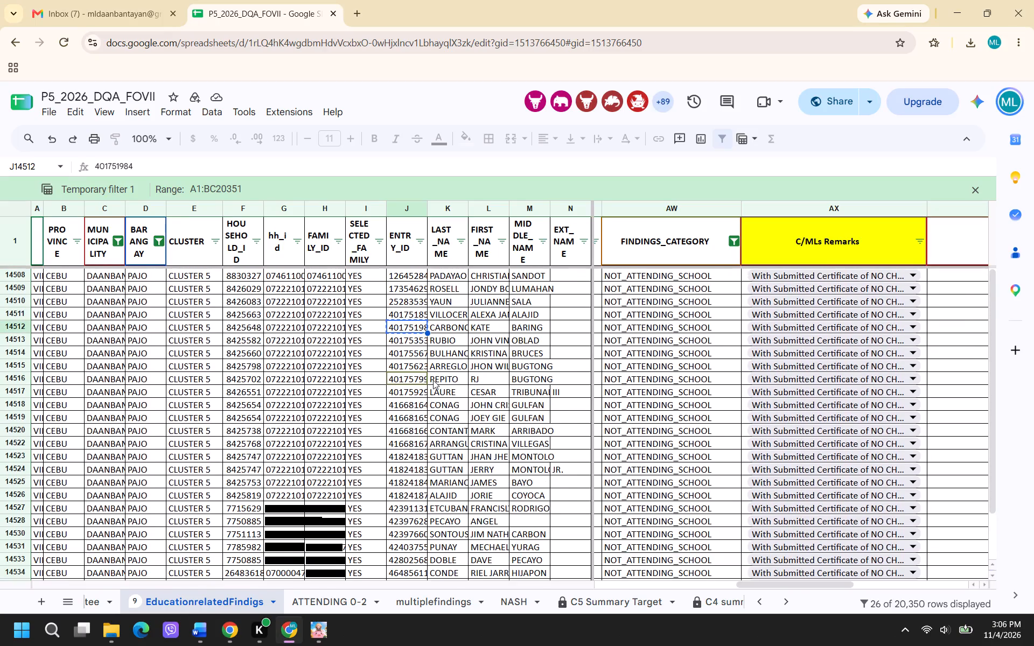
{"action": "scroll", "coordinate": [433, 380], "scroll_direction": "down", "scroll_amount": 4}
{"action": "scroll", "coordinate": [433, 380], "scroll_direction": "up", "scroll_amount": 4}
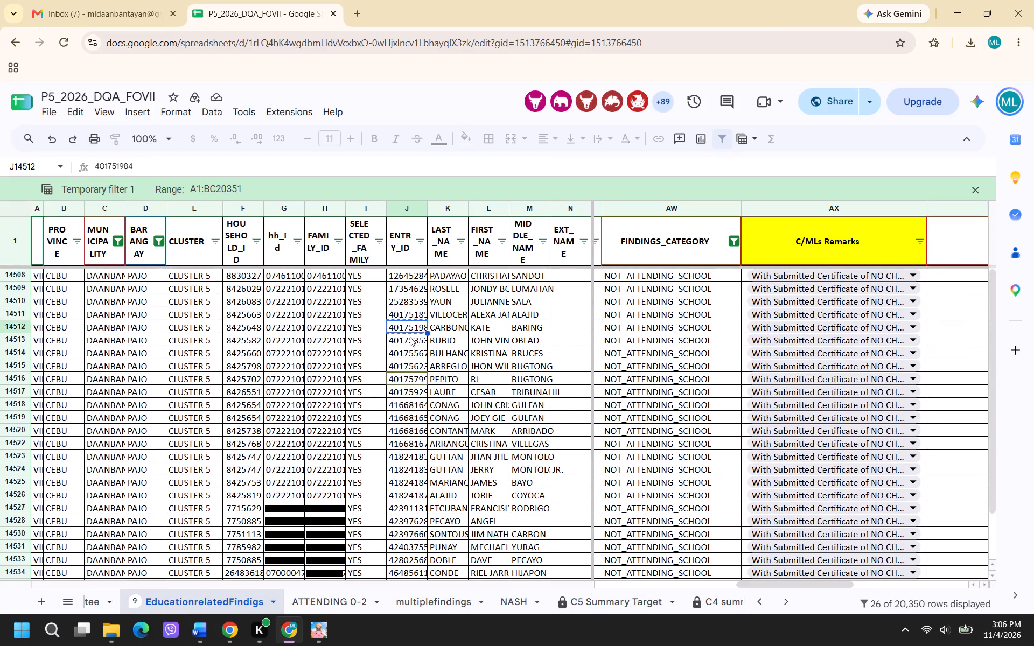
{"action": "left_click", "coordinate": [410, 340]}
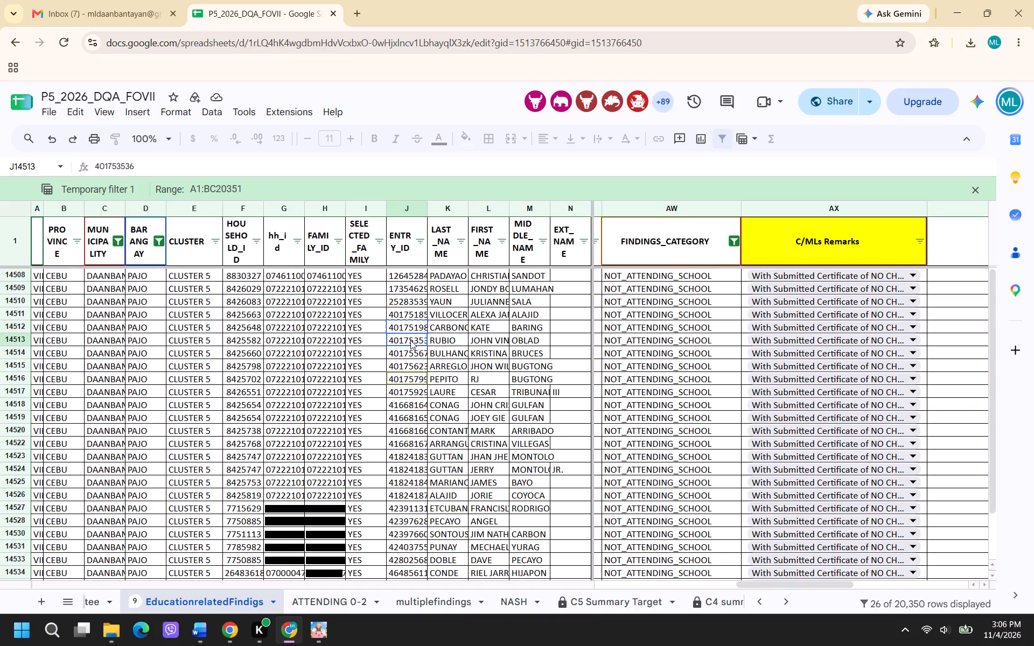
{"action": "key", "text": "ctrl+c"}
{"action": "key", "text": "alt+Tab"}
{"action": "scroll", "coordinate": [554, 513], "scroll_direction": "down", "scroll_amount": 4}
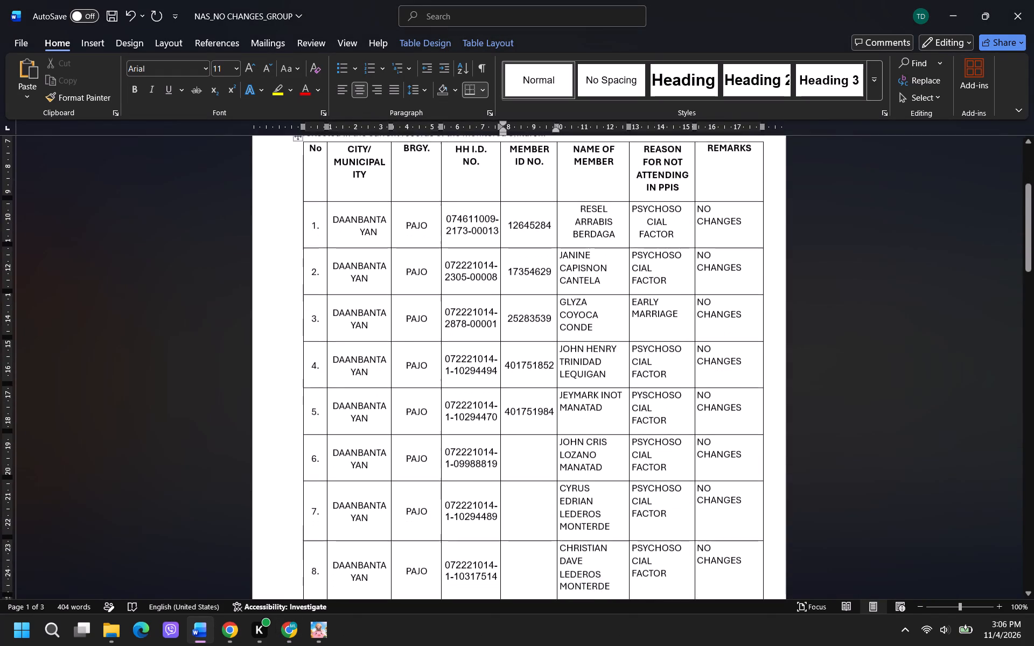
{"action": "left_click", "coordinate": [525, 447]}
{"action": "key", "text": "ctrl+v"}
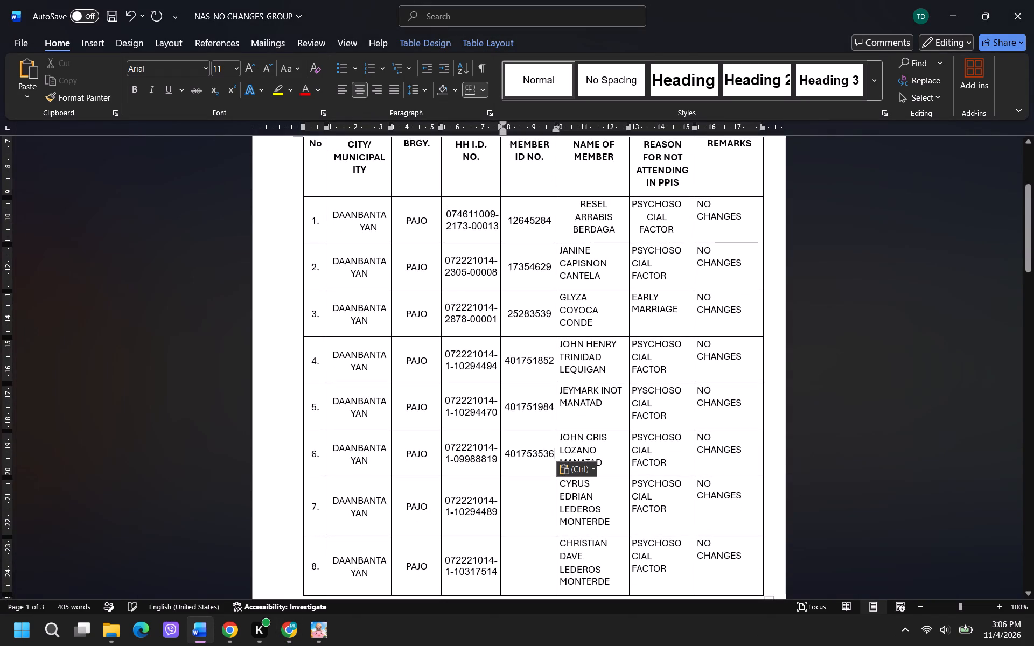
Copy the ENTRY_ID from row 14514 of the DQA sheet into row 7's Member ID No. cell in the report.
{"action": "key", "text": "alt+Tab"}
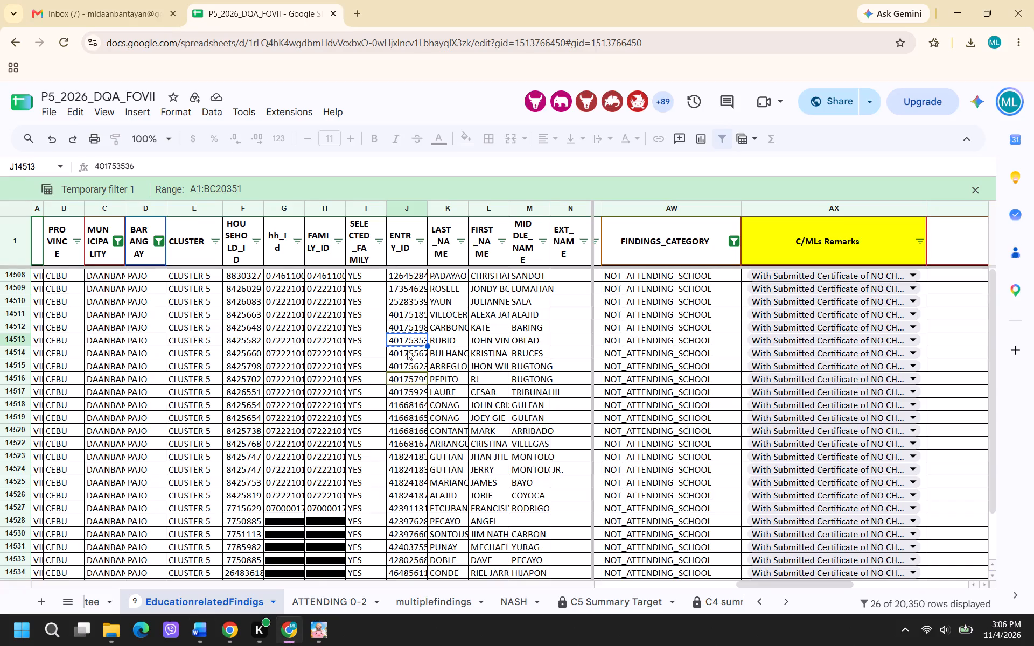
{"action": "left_click", "coordinate": [407, 350]}
{"action": "key", "text": "ctrl+c"}
{"action": "key", "text": "alt+Tab"}
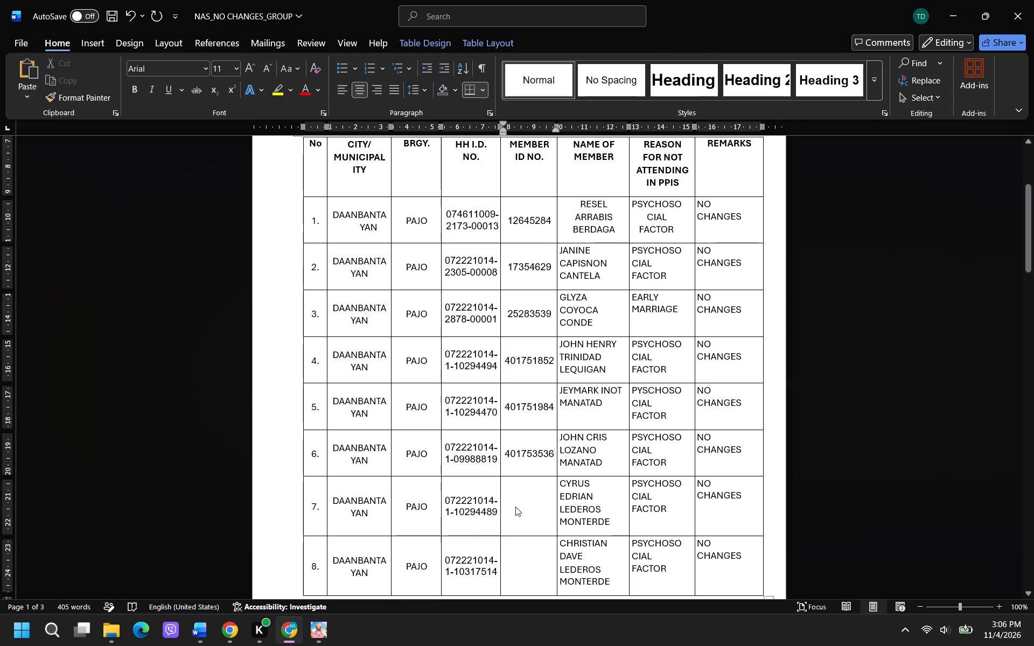
{"action": "left_click", "coordinate": [532, 501]}
{"action": "key", "text": "ctrl+v"}
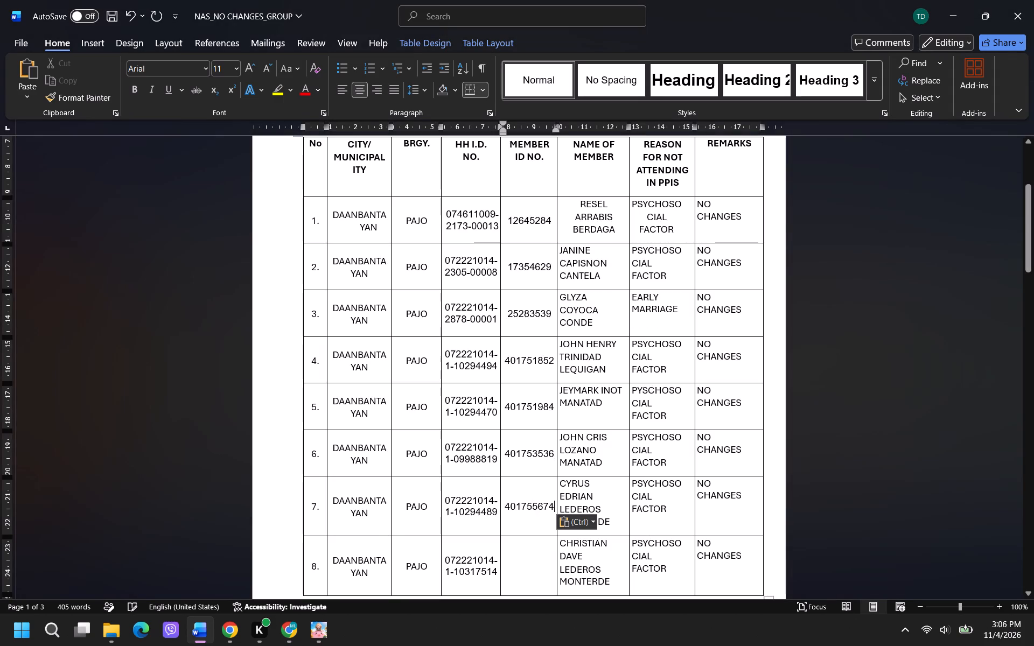
Copy the ENTRY_ID from row 14515 of the DQA sheet into row 8's Member ID No. cell in the report.
{"action": "key", "text": "alt+Tab"}
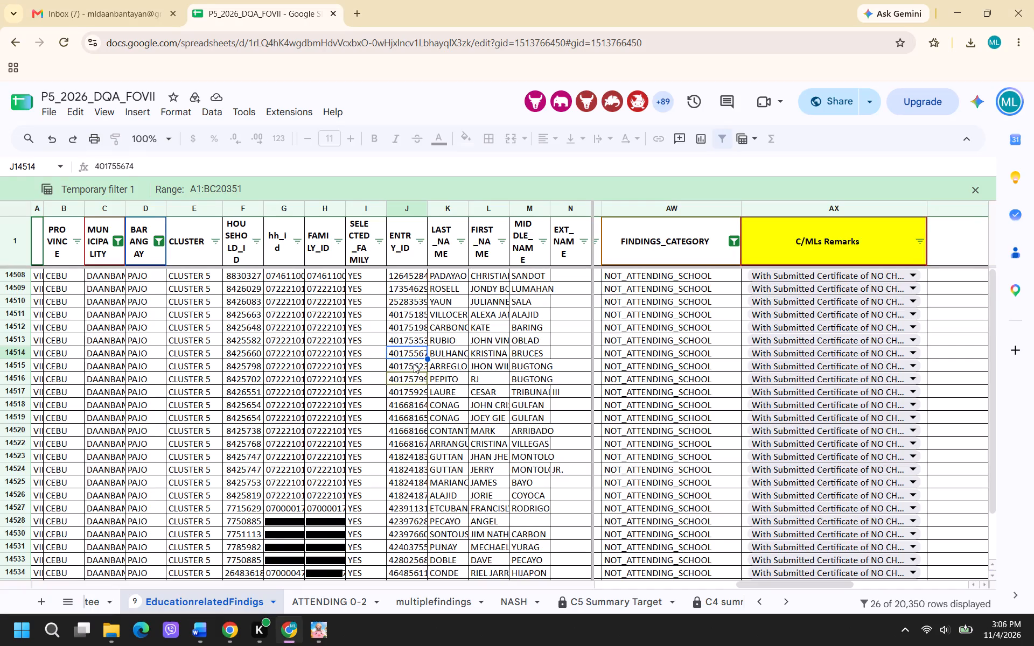
{"action": "left_click", "coordinate": [414, 364]}
{"action": "key", "text": "ctrl+c"}
{"action": "key", "text": "alt+Tab"}
{"action": "scroll", "coordinate": [586, 533], "scroll_direction": "down", "scroll_amount": 2}
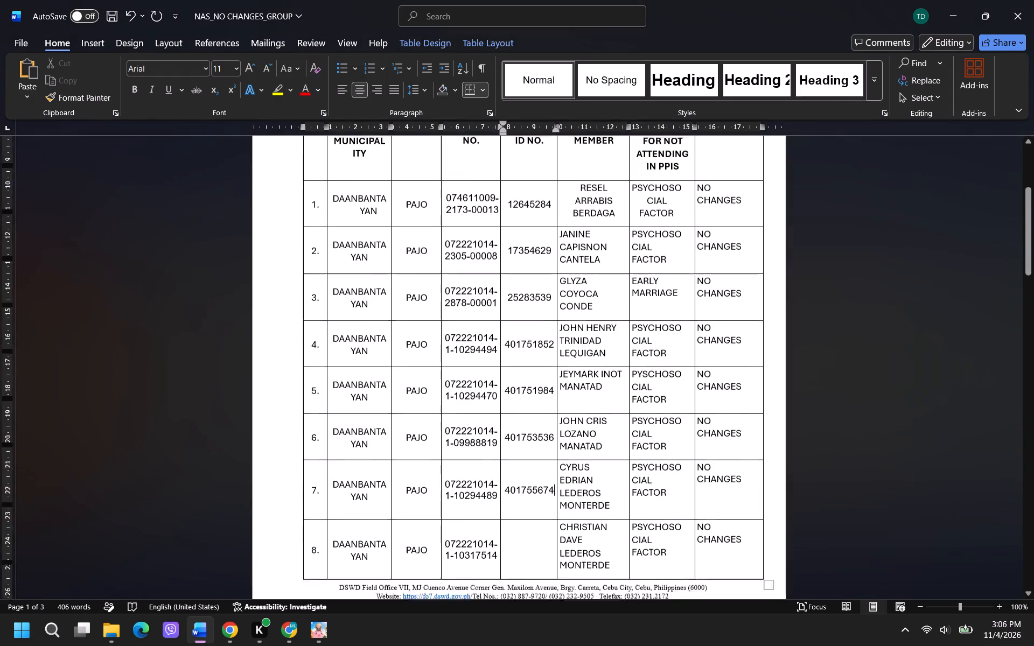
{"action": "left_click", "coordinate": [522, 503]}
{"action": "key", "text": "ctrl+v"}
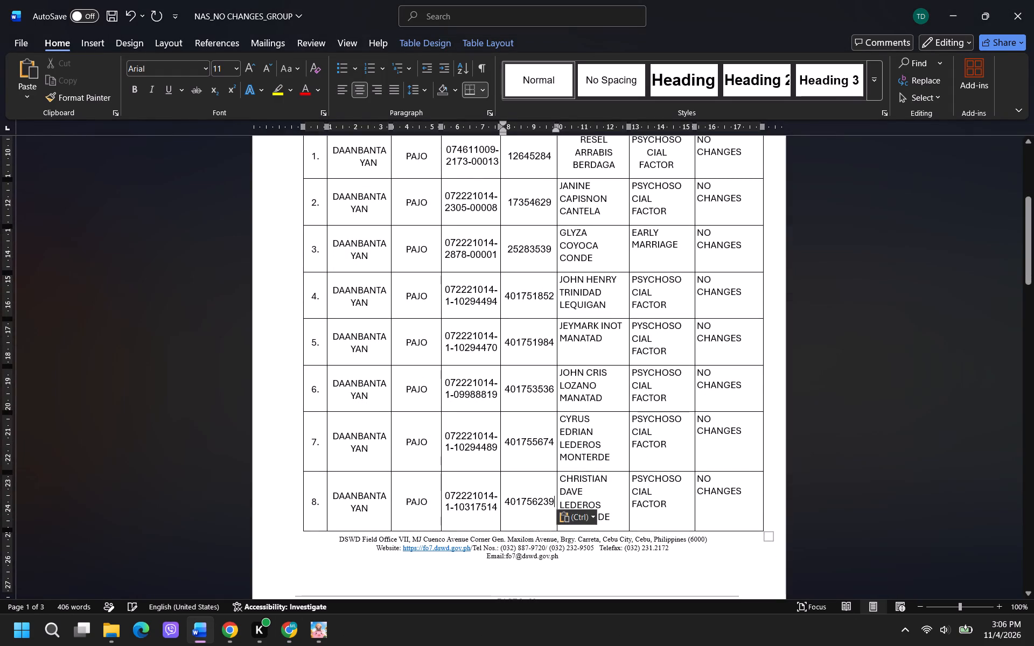
Copy the ENTRY_ID from row 14516 of the DQA sheet into row 9's Member ID No. cell in the report.
{"action": "key", "text": "alt+Tab"}
{"action": "left_click", "coordinate": [411, 378]}
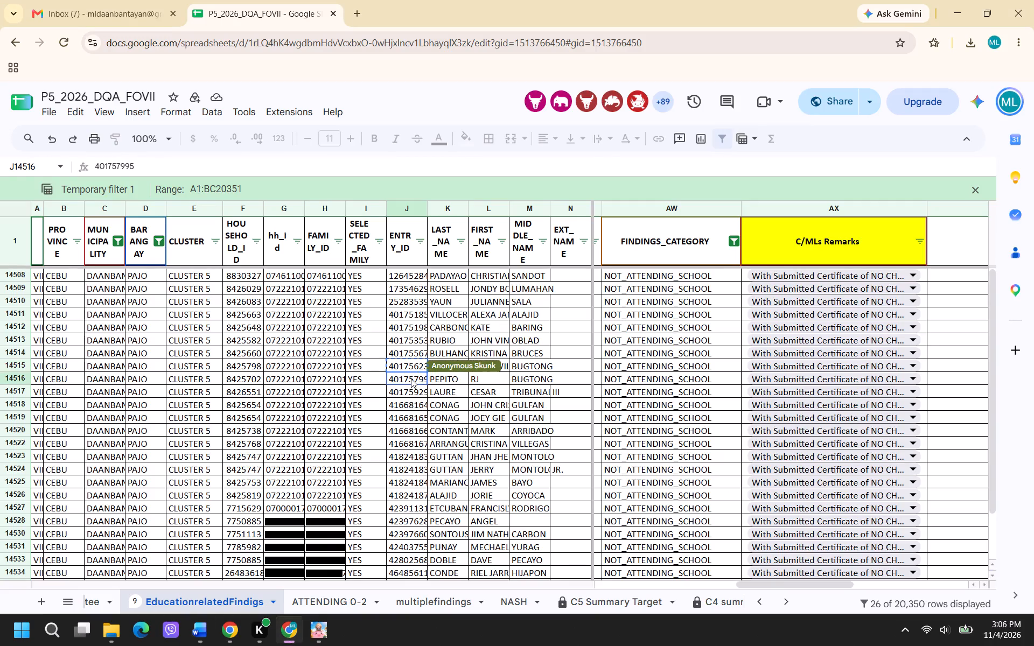
{"action": "key", "text": "ctrl+c"}
{"action": "key", "text": "alt+Tab"}
{"action": "scroll", "coordinate": [646, 528], "scroll_direction": "down", "scroll_amount": 5}
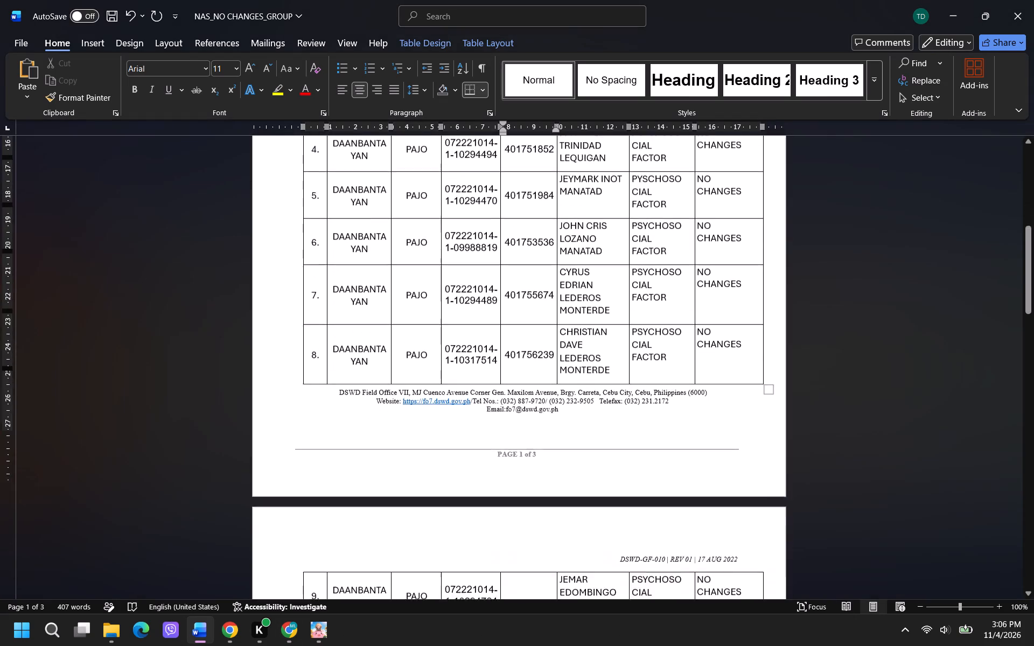
{"action": "scroll", "coordinate": [597, 502], "scroll_direction": "down", "scroll_amount": 3}
{"action": "left_click", "coordinate": [537, 479]}
{"action": "key", "text": "ctrl+v"}
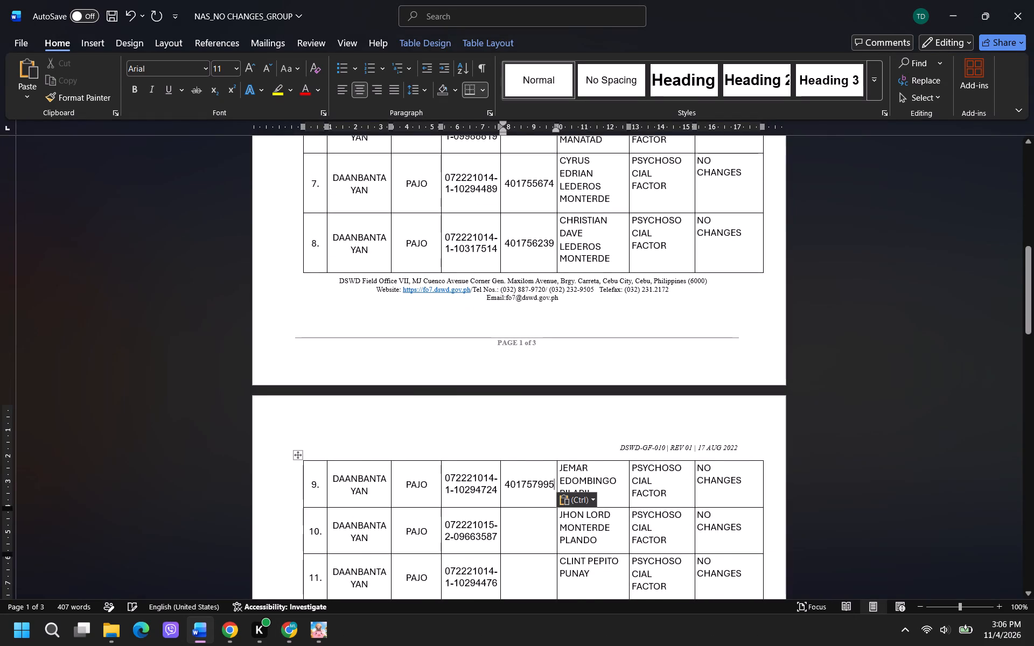
Copy the ENTRY_ID from row 14517 of the DQA sheet into row 10's Member ID No. cell in the report.
{"action": "key", "text": "alt+Tab"}
{"action": "left_click", "coordinate": [406, 392]}
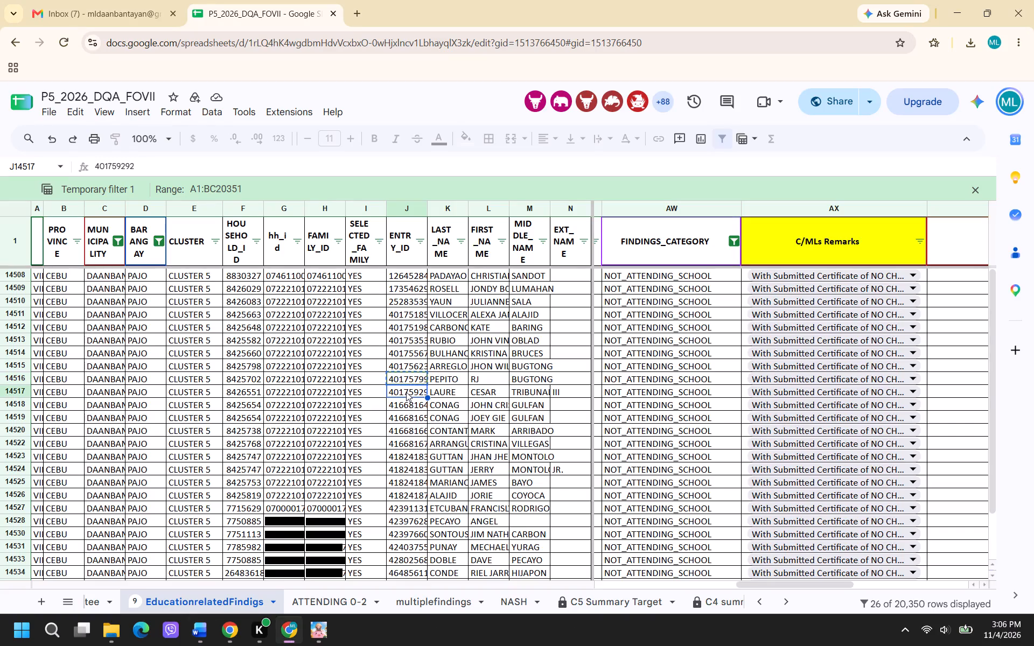
{"action": "key", "text": "ctrl+c"}
{"action": "key", "text": "alt+Tab"}
{"action": "scroll", "coordinate": [577, 470], "scroll_direction": "down", "scroll_amount": 2}
{"action": "left_click", "coordinate": [521, 466]}
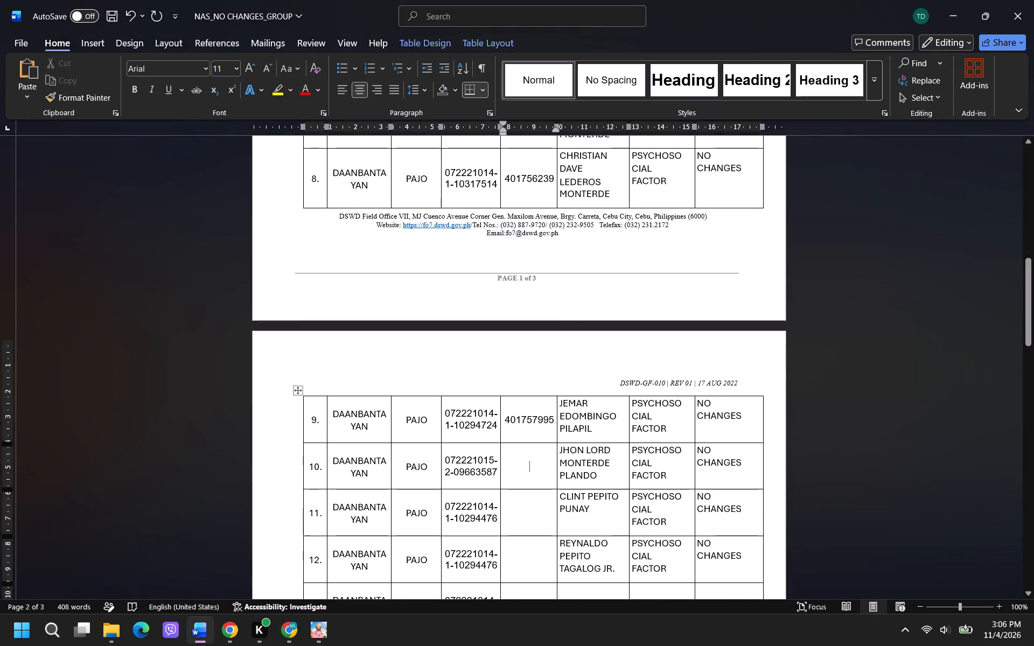
{"action": "key", "text": "ctrl+v"}
Copy the ENTRY_ID from row 14518 of the DQA sheet into row 11's Member ID No. cell in the report.
{"action": "key", "text": "alt+Tab"}
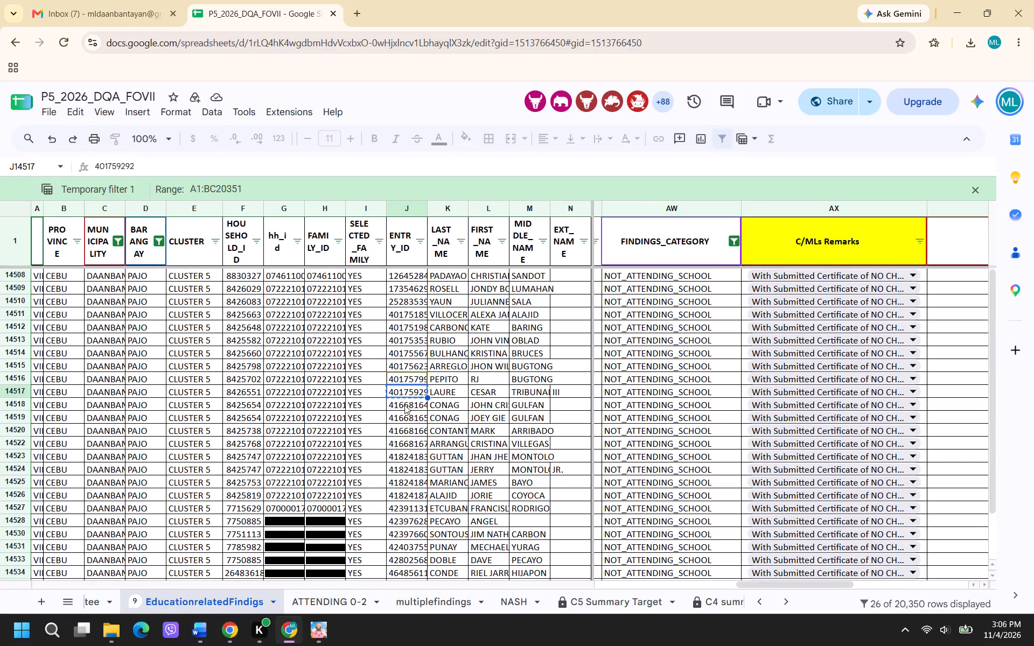
{"action": "left_click", "coordinate": [404, 405]}
{"action": "key", "text": "ctrl+c"}
{"action": "key", "text": "alt+Tab"}
{"action": "scroll", "coordinate": [560, 461], "scroll_direction": "down", "scroll_amount": 1}
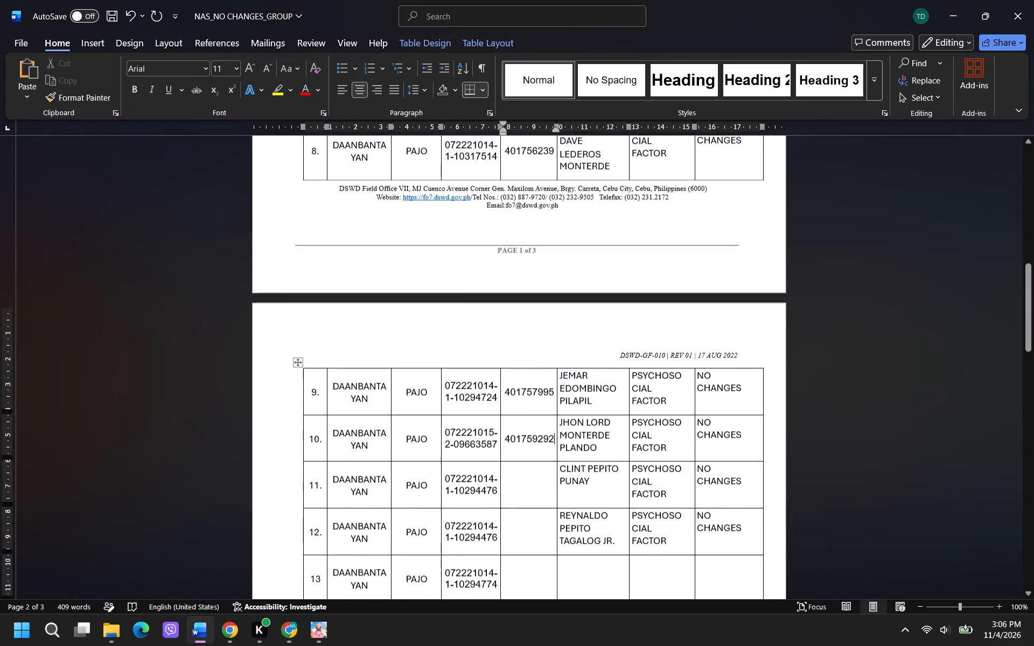
{"action": "scroll", "coordinate": [560, 463], "scroll_direction": "down", "scroll_amount": 1}
{"action": "left_click", "coordinate": [523, 440]}
{"action": "key", "text": "ctrl+v"}
Copy the ENTRY_ID from row 14519 of the DQA sheet into row 12's Member ID No. cell in the report.
{"action": "key", "text": "alt+Tab"}
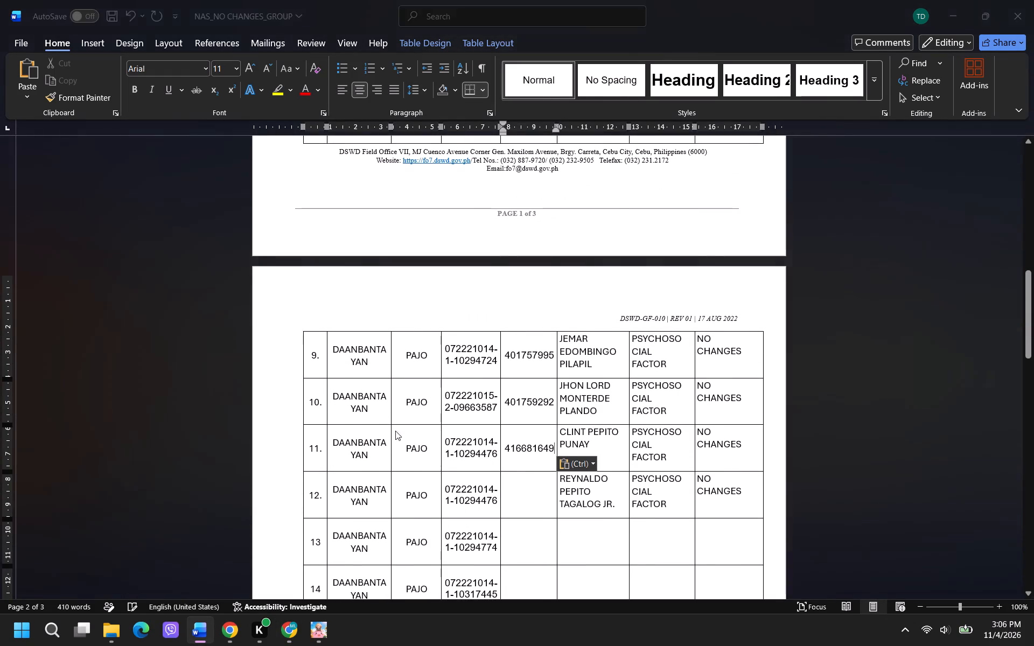
{"action": "left_click", "coordinate": [404, 417]}
{"action": "key", "text": "ctrl+c"}
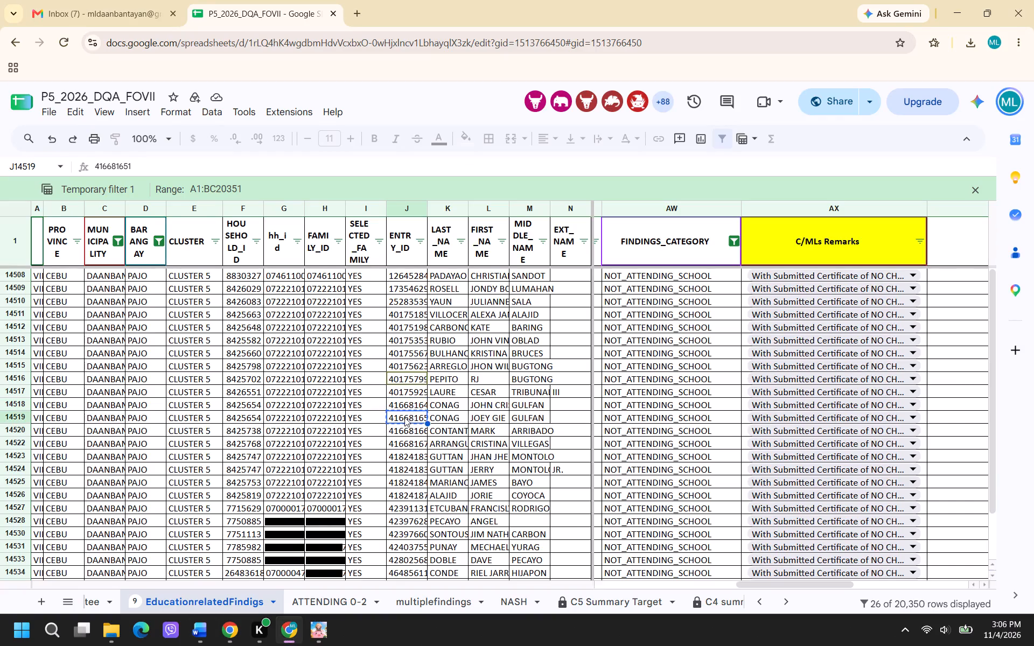
{"action": "key", "text": "alt+Tab"}
{"action": "scroll", "coordinate": [541, 457], "scroll_direction": "down", "scroll_amount": 1}
{"action": "left_click", "coordinate": [534, 455]}
{"action": "key", "text": "ctrl+v"}
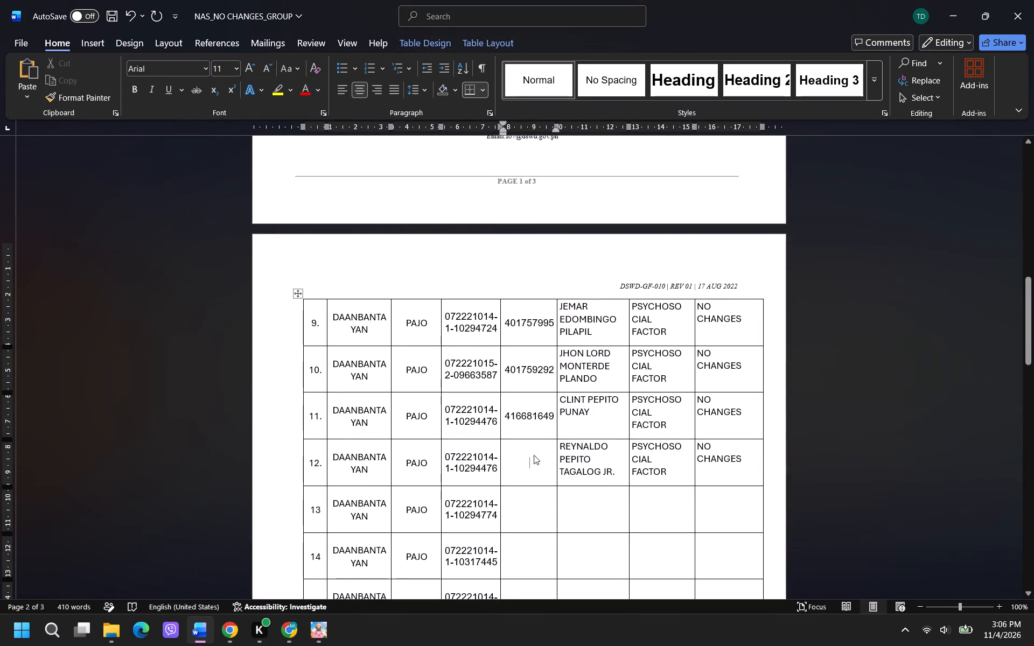
Copy the ENTRY_ID from row 14520 of the DQA sheet into row 13's Member ID No. cell in the report.
{"action": "key", "text": "alt+Tab"}
{"action": "left_click", "coordinate": [407, 431]}
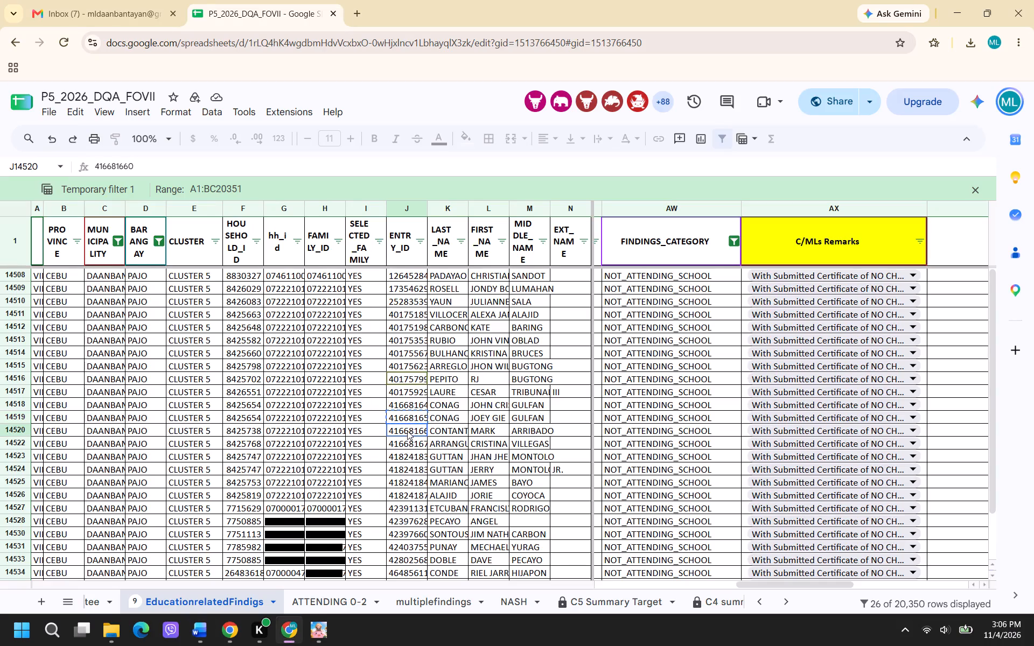
{"action": "key", "text": "ctrl+c"}
{"action": "key", "text": "alt+Tab"}
{"action": "left_click", "coordinate": [536, 503]}
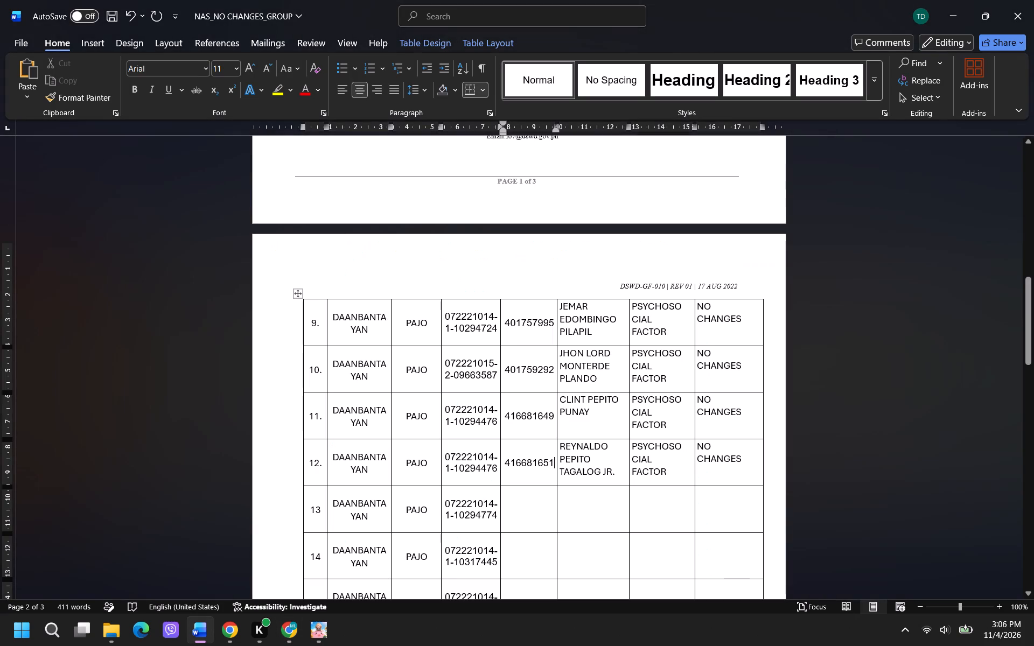
{"action": "key", "text": "ctrl+v"}
Copy the ENTRY_ID from row 14522 of the DQA sheet into row 14's Member ID No. cell in the report.
{"action": "key", "text": "alt+Tab"}
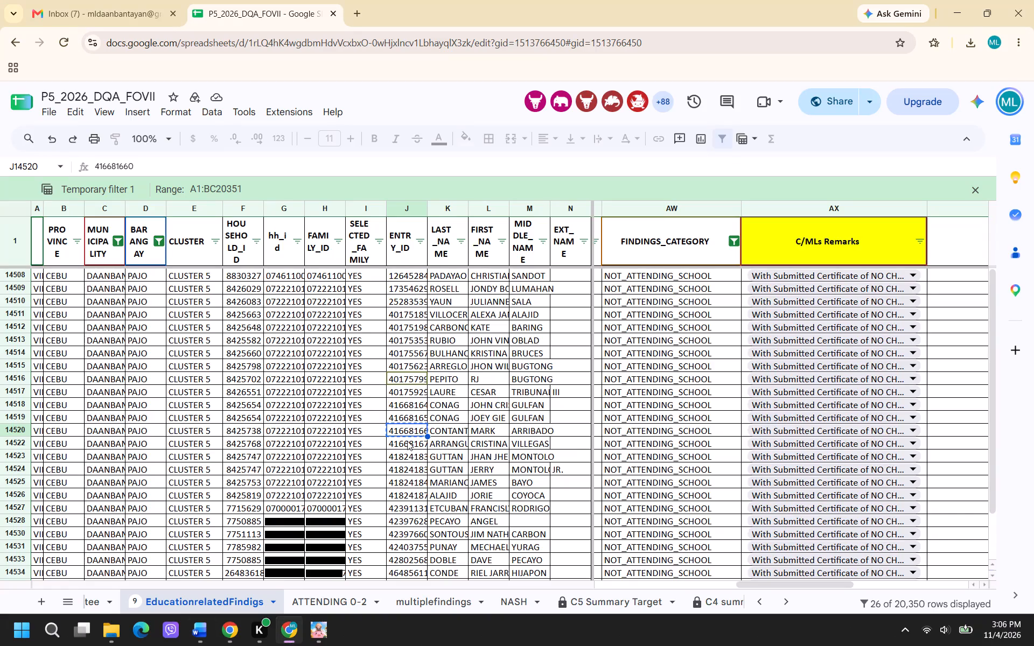
{"action": "left_click", "coordinate": [407, 441]}
{"action": "key", "text": "ctrl+c"}
{"action": "key", "text": "alt+Tab"}
{"action": "scroll", "coordinate": [518, 462], "scroll_direction": "down", "scroll_amount": 3}
{"action": "left_click", "coordinate": [525, 459]}
{"action": "key", "text": "ctrl+v"}
Copy the ENTRY_ID from row 14523 of the DQA sheet into row 15's Member ID No. cell in the report.
{"action": "key", "text": "alt+Tab"}
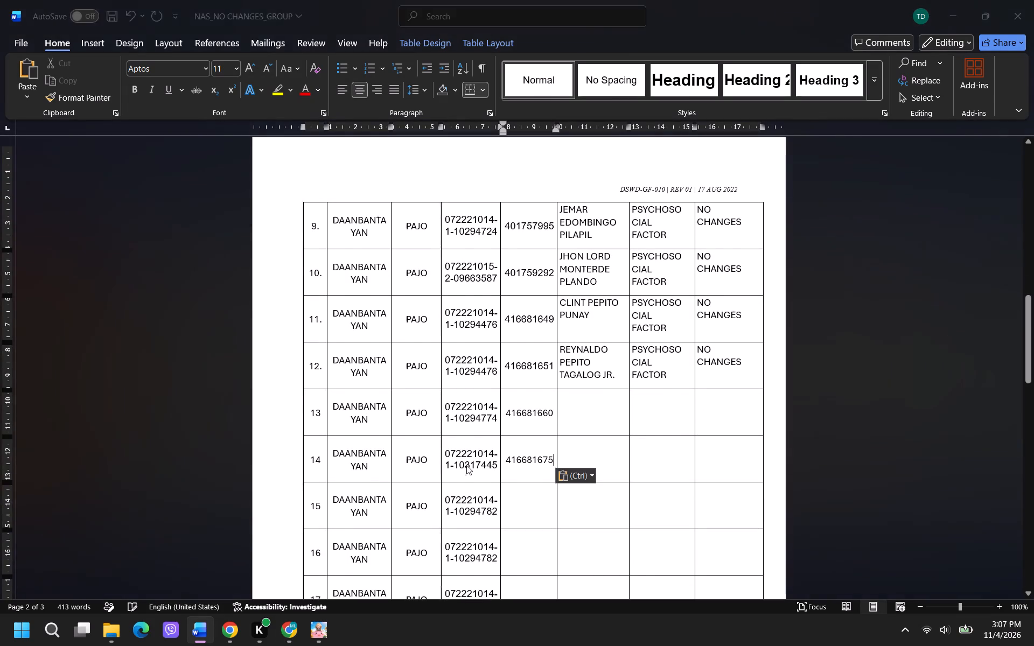
{"action": "left_click", "coordinate": [402, 457]}
{"action": "key", "text": "ctrl+c"}
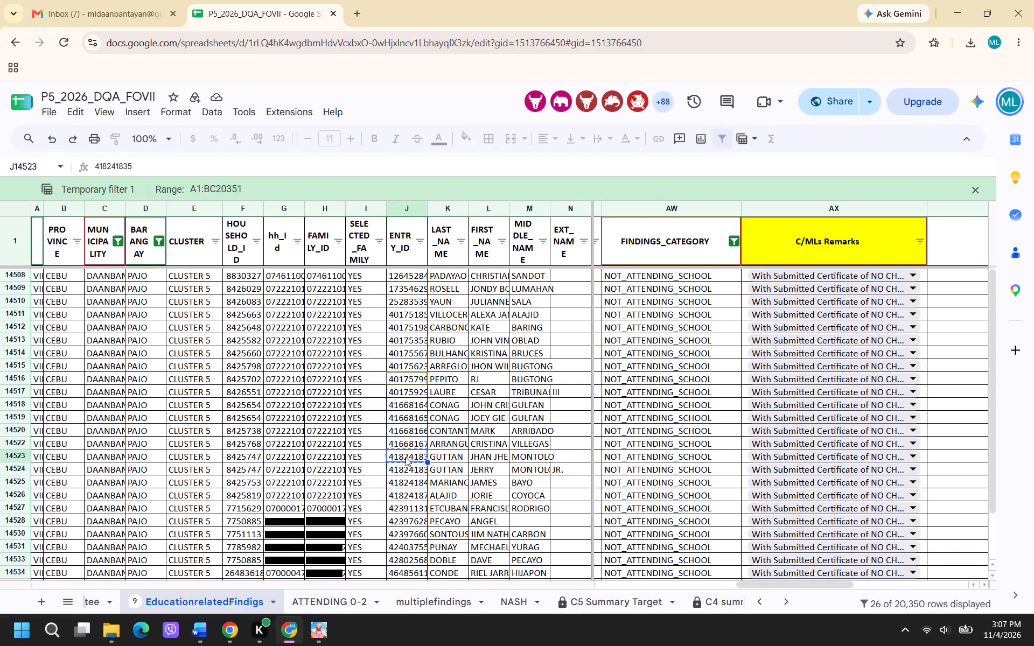
{"action": "key", "text": "alt+Tab"}
{"action": "left_click", "coordinate": [525, 508]}
{"action": "key", "text": "ctrl+v"}
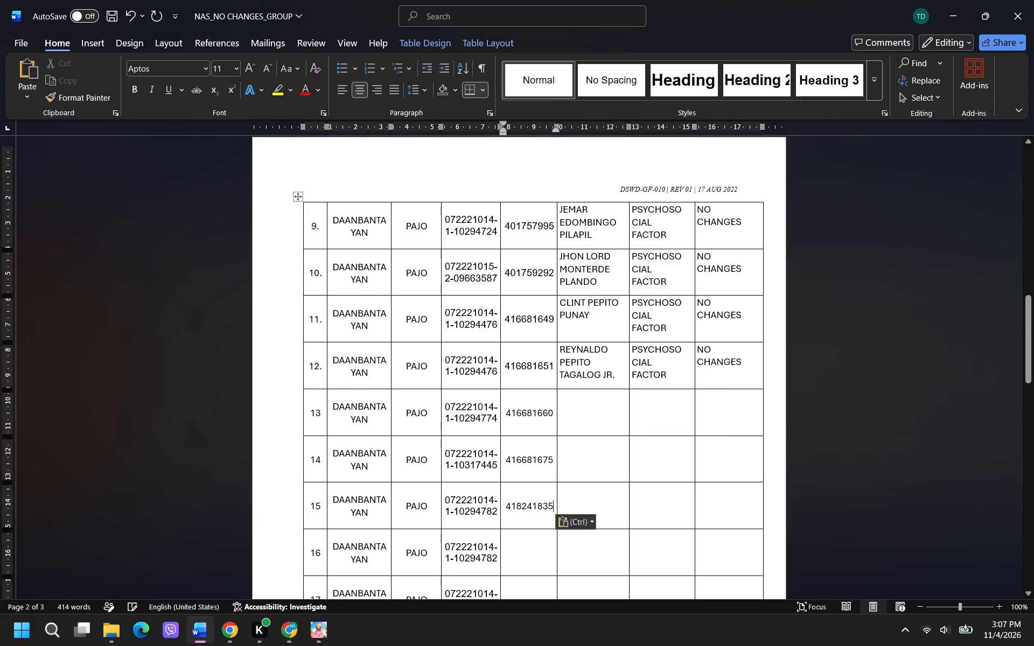
Copy the ENTRY_ID from row 14524 of the DQA sheet into row 16's Member ID No. cell in the report.
{"action": "key", "text": "alt+Tab"}
{"action": "left_click", "coordinate": [407, 469]}
{"action": "key", "text": "ctrl+c"}
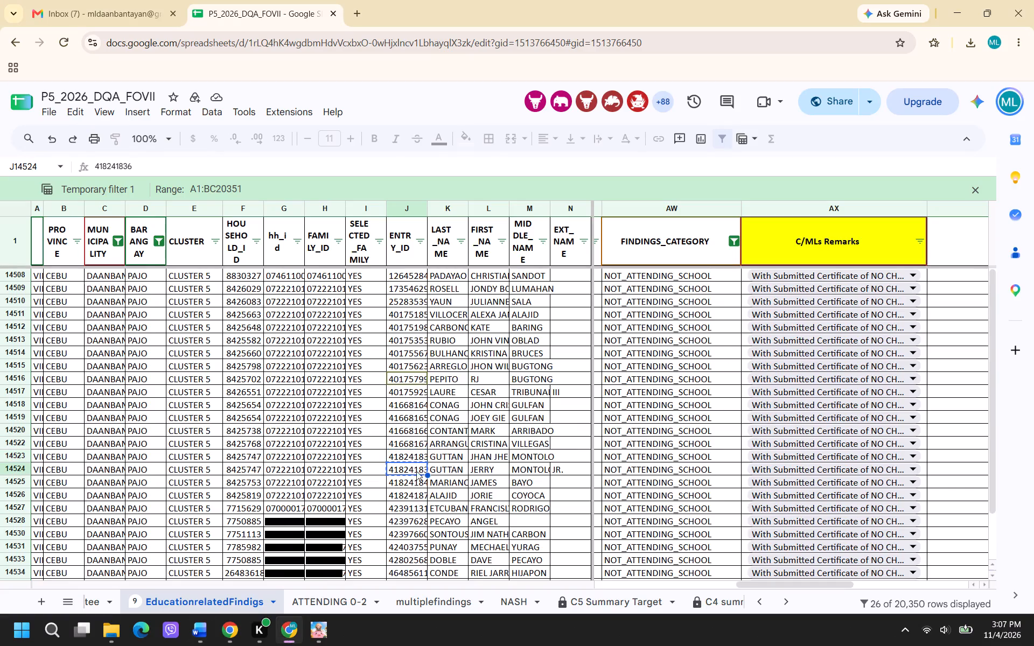
{"action": "key", "text": "alt+Tab"}
{"action": "scroll", "coordinate": [554, 509], "scroll_direction": "down", "scroll_amount": 2}
{"action": "left_click", "coordinate": [536, 487]}
{"action": "key", "text": "ctrl+v"}
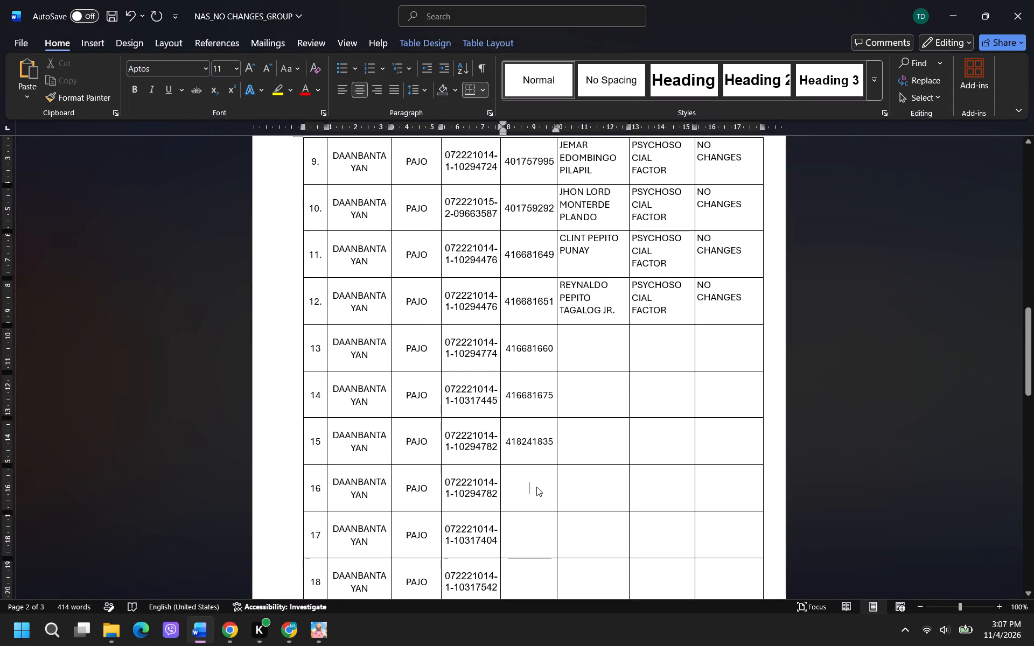
Copy the ENTRY_ID from row 14525 of the DQA sheet into row 17's Member ID No. cell in the report.
{"action": "key", "text": "alt+Tab"}
{"action": "left_click", "coordinate": [409, 484]}
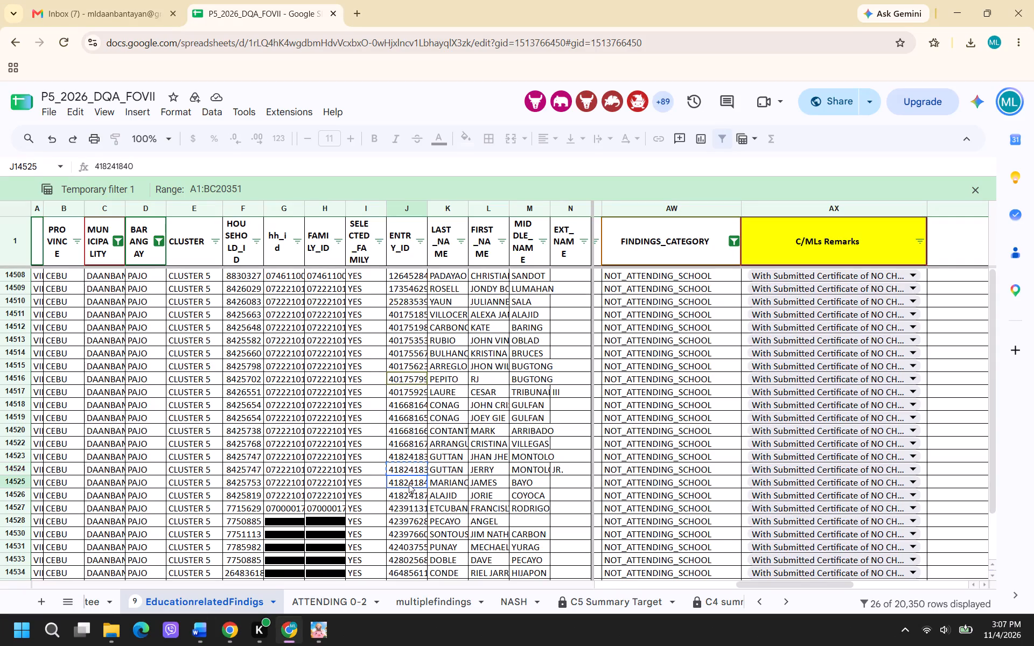
{"action": "key", "text": "ctrl+c"}
{"action": "key", "text": "alt+Tab"}
{"action": "scroll", "coordinate": [568, 492], "scroll_direction": "down", "scroll_amount": 2}
{"action": "left_click", "coordinate": [531, 475]}
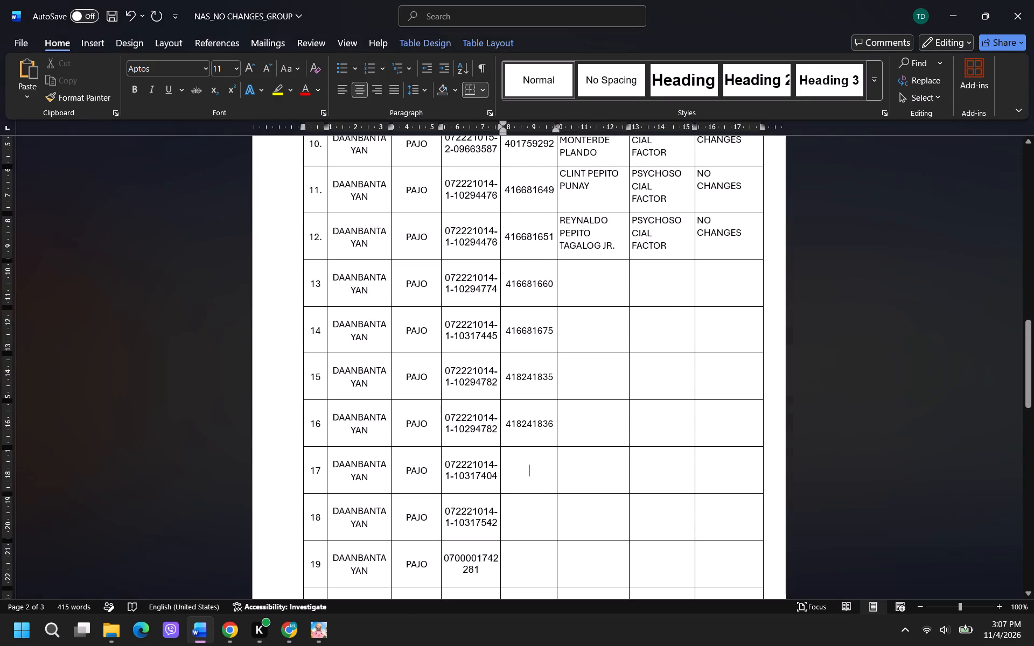
{"action": "key", "text": "ctrl+v"}
Copy the ENTRY_ID from row 14526 of the DQA sheet into row 18's Member ID No. cell in the report.
{"action": "key", "text": "alt+Tab"}
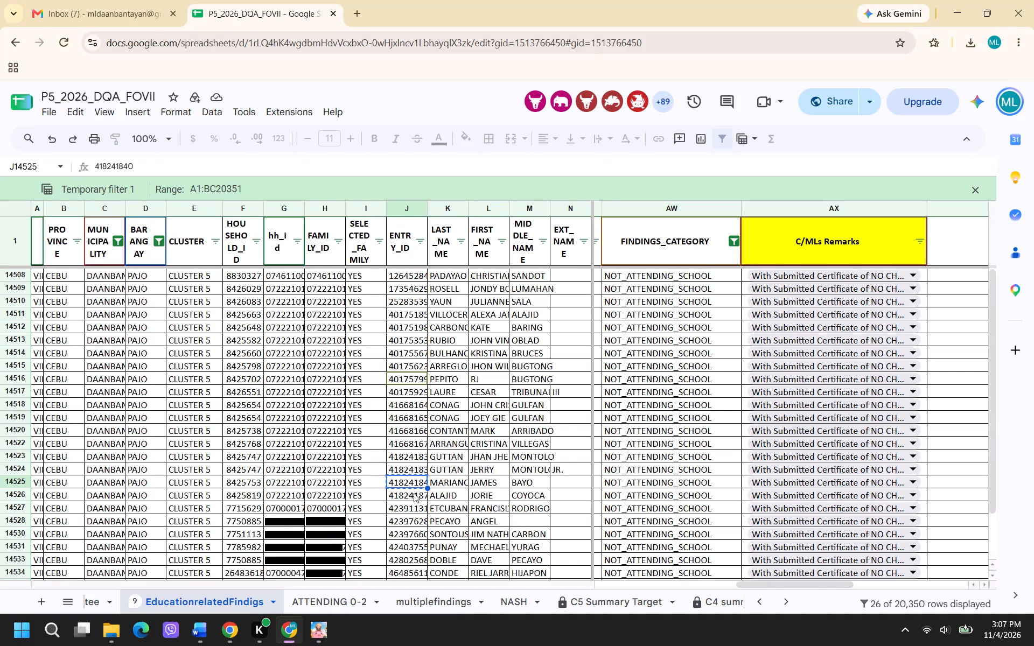
{"action": "left_click", "coordinate": [414, 493]}
{"action": "key", "text": "ctrl+c"}
{"action": "key", "text": "alt+Tab"}
{"action": "left_click", "coordinate": [530, 515]}
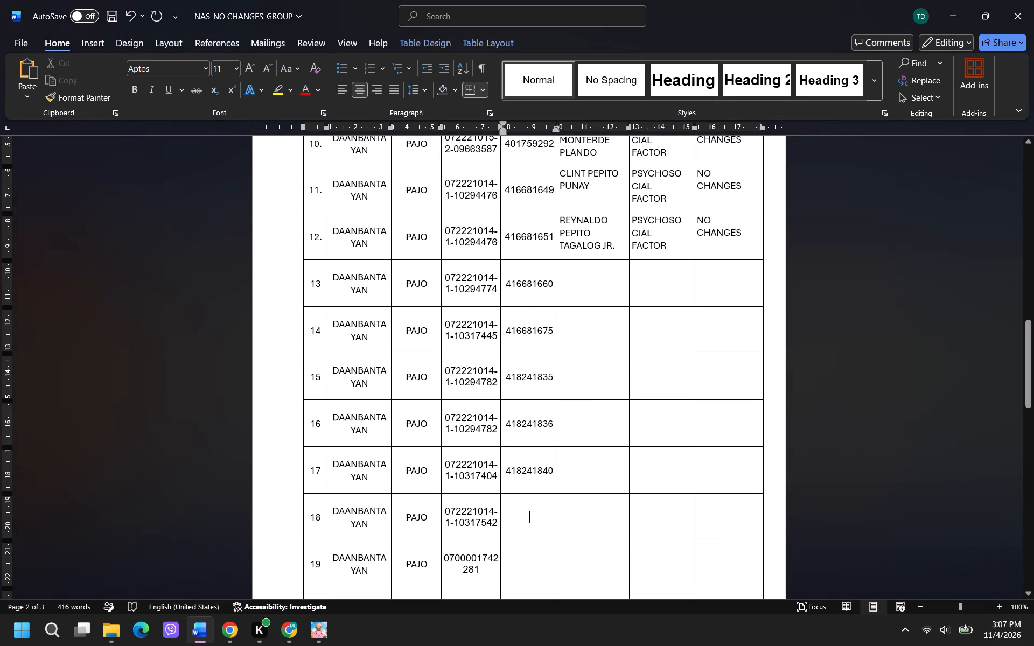
{"action": "key", "text": "ctrl+v"}
Copy the ENTRY_ID from row 14527 of the DQA sheet into row 19's Member ID No. cell in the report.
{"action": "key", "text": "alt+Tab"}
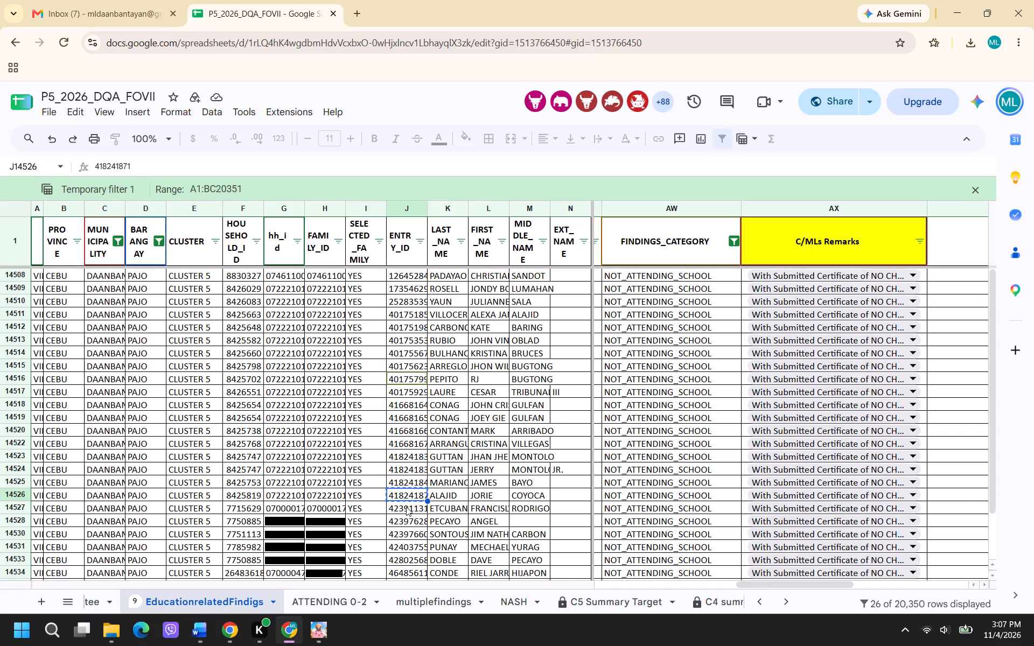
{"action": "left_click", "coordinate": [406, 507]}
{"action": "key", "text": "ctrl+c"}
{"action": "key", "text": "alt+Tab"}
{"action": "scroll", "coordinate": [552, 493], "scroll_direction": "down", "scroll_amount": 2}
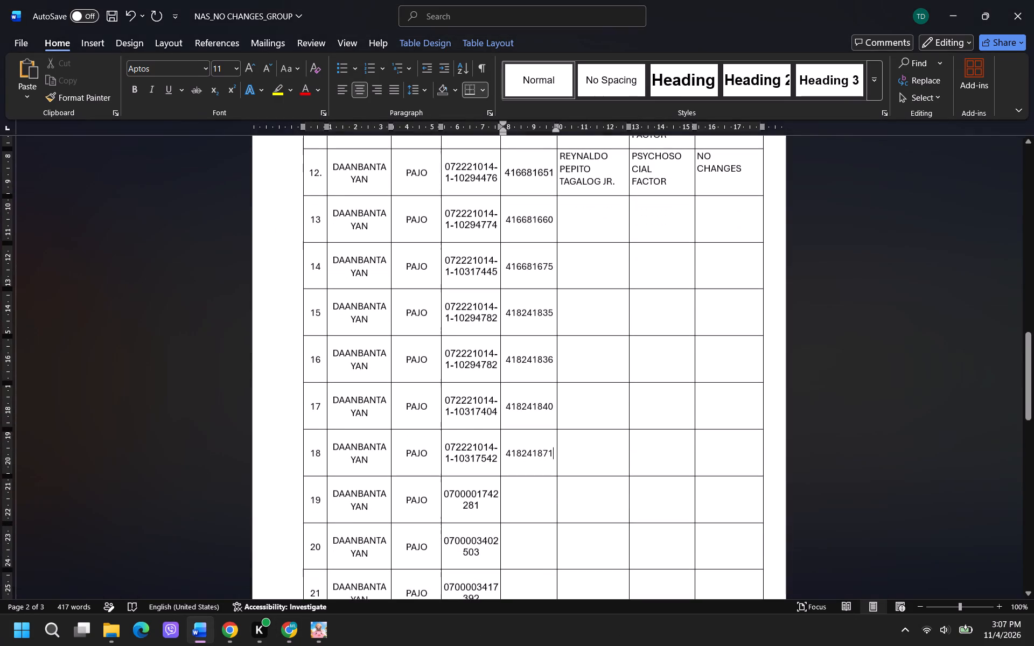
{"action": "left_click", "coordinate": [530, 505]}
{"action": "key", "text": "ctrl+v"}
Copy the ENTRY_ID from row 14528 of the DQA sheet into row 20's Member ID No. cell in the report.
{"action": "key", "text": "alt+Tab"}
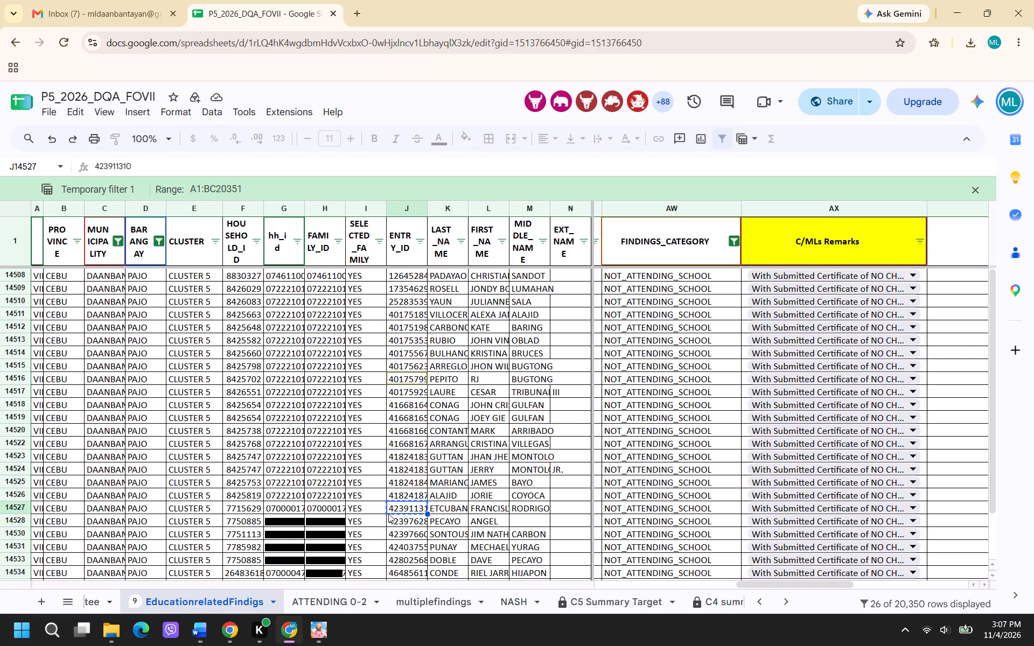
{"action": "left_click", "coordinate": [409, 519]}
{"action": "key", "text": "ctrl+c"}
{"action": "key", "text": "alt+Tab"}
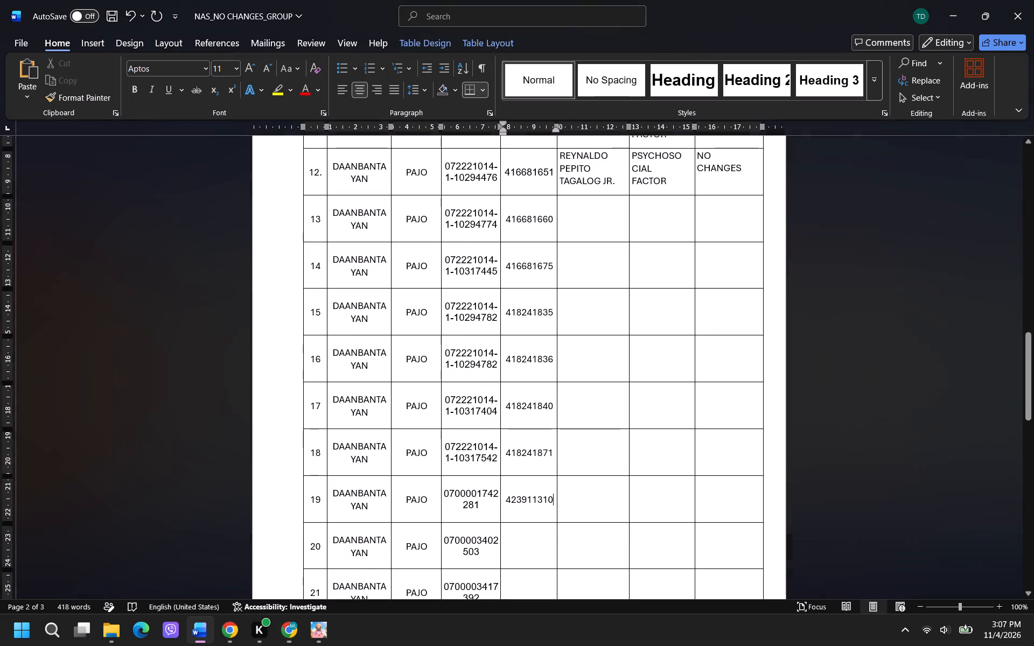
{"action": "scroll", "coordinate": [529, 506], "scroll_direction": "down", "scroll_amount": 1}
{"action": "left_click", "coordinate": [533, 506]}
{"action": "key", "text": "ctrl+v"}
Copy the ENTRY_ID from row 14530 of the DQA sheet into row 21's Member ID No. cell in the report.
{"action": "key", "text": "alt+Tab"}
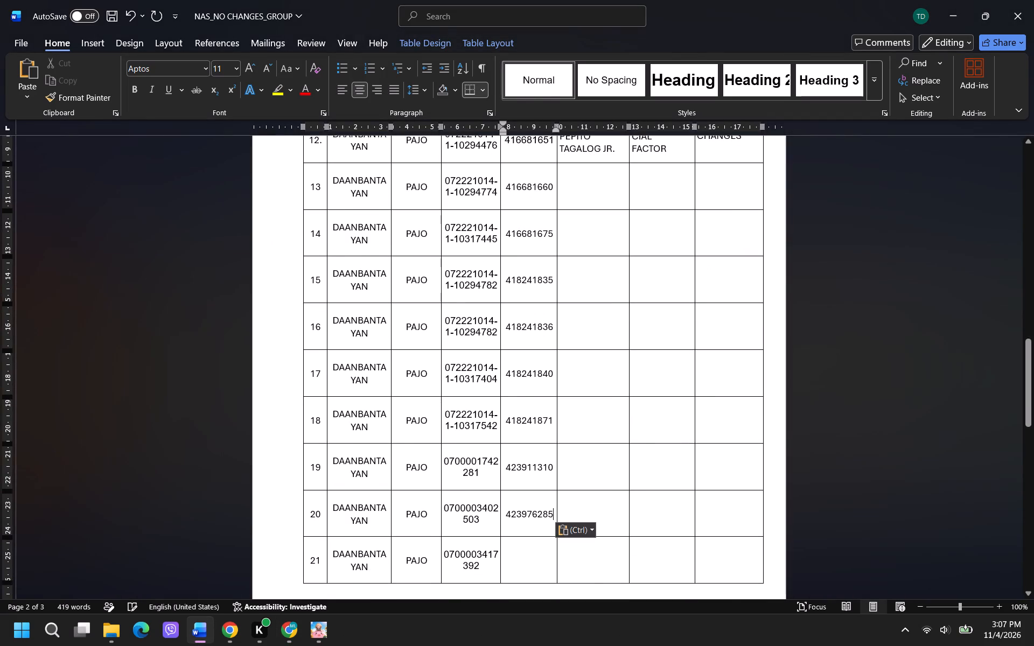
{"action": "scroll", "coordinate": [387, 498], "scroll_direction": "down", "scroll_amount": 2}
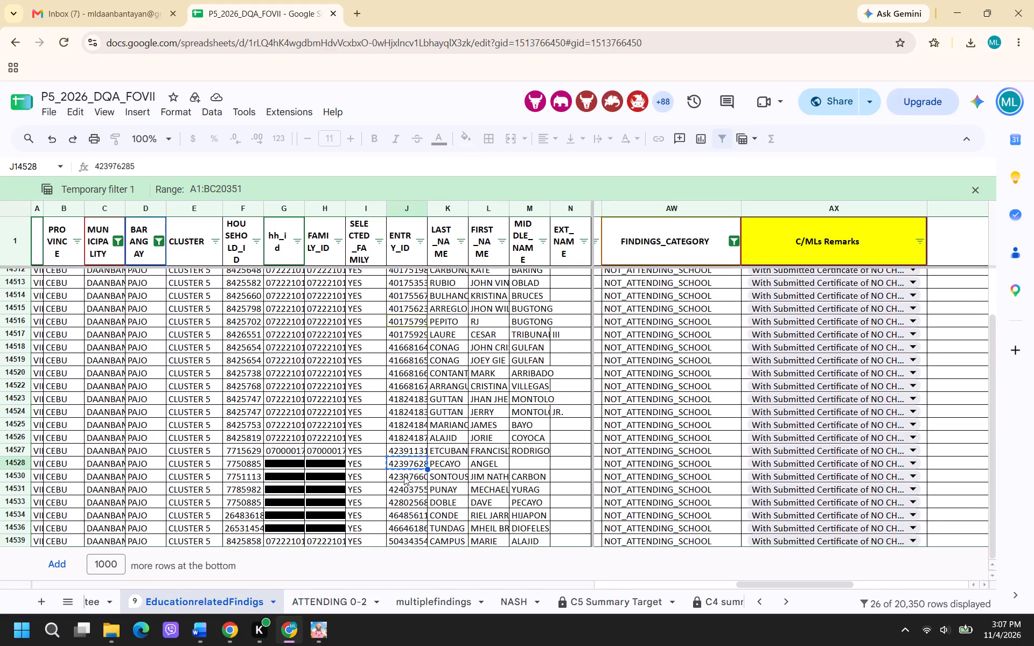
{"action": "left_click", "coordinate": [404, 476]}
{"action": "key", "text": "ctrl+c"}
{"action": "key", "text": "alt+Tab"}
{"action": "left_click", "coordinate": [535, 551]}
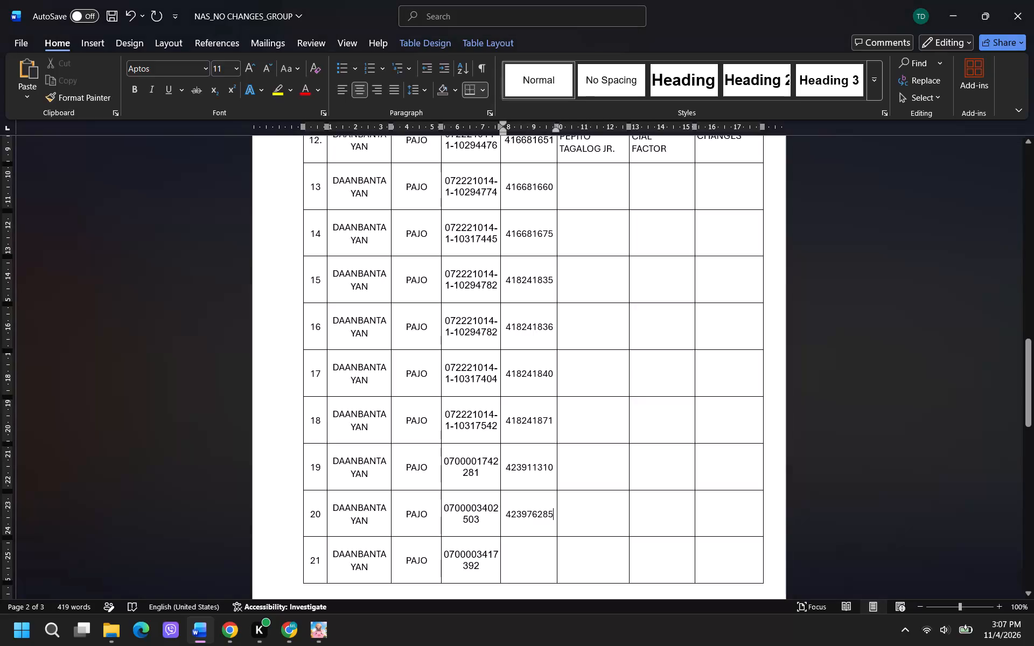
{"action": "key", "text": "ctrl+v"}
Copy the ENTRY_ID from row 14531 of the DQA sheet into row 22's Member ID No. cell in the report.
{"action": "key", "text": "alt+Tab"}
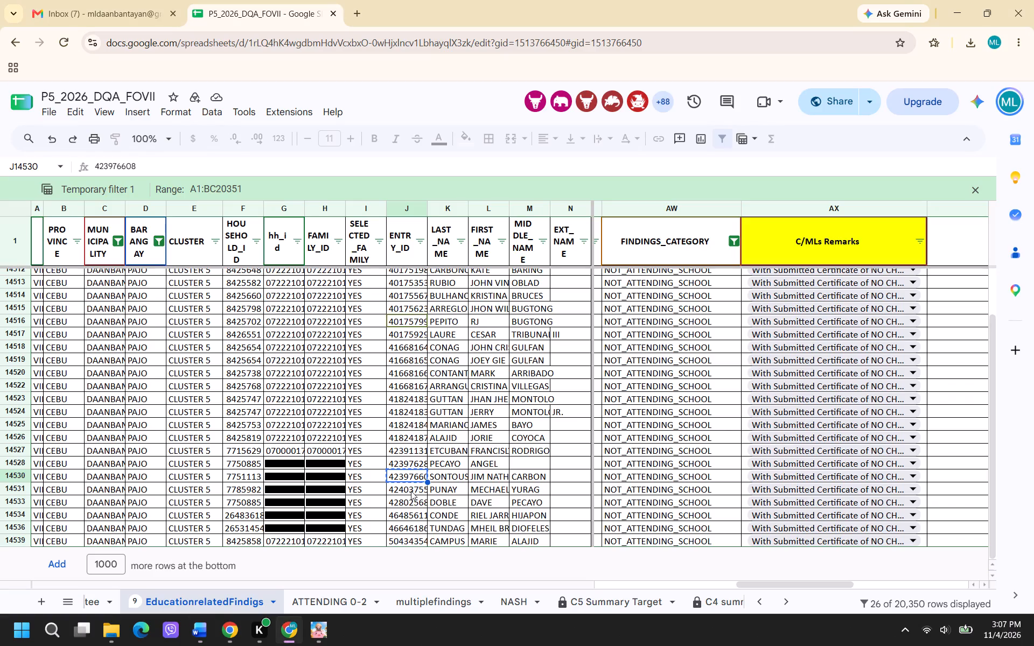
{"action": "left_click", "coordinate": [411, 490]}
{"action": "key", "text": "ctrl+c"}
{"action": "key", "text": "alt+Tab"}
{"action": "scroll", "coordinate": [534, 492], "scroll_direction": "down", "scroll_amount": 3}
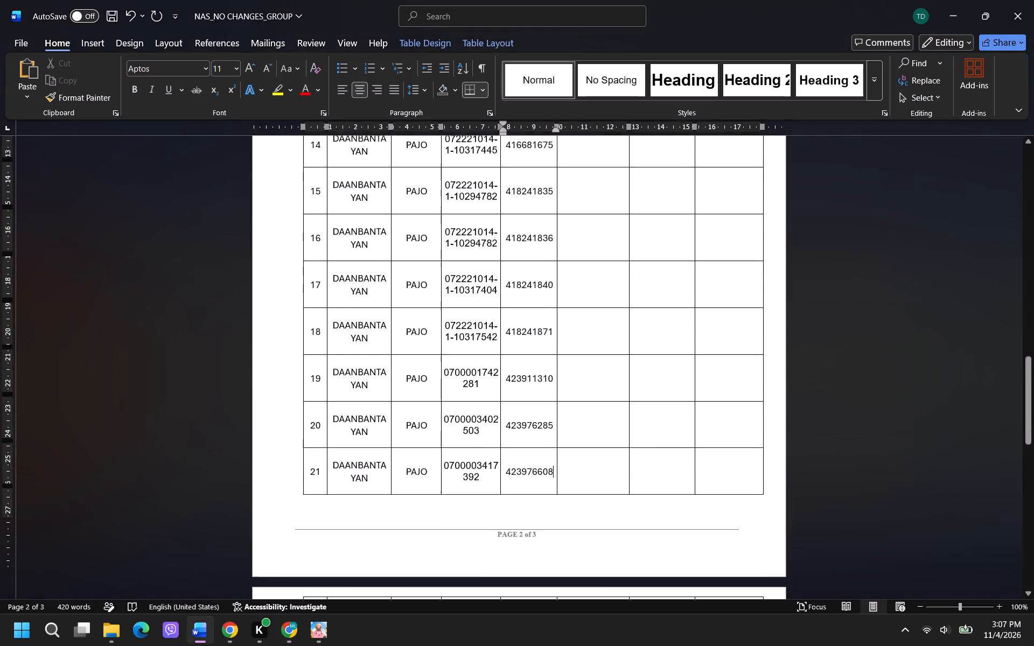
{"action": "scroll", "coordinate": [525, 498], "scroll_direction": "down", "scroll_amount": 7}
{"action": "left_click", "coordinate": [527, 388]}
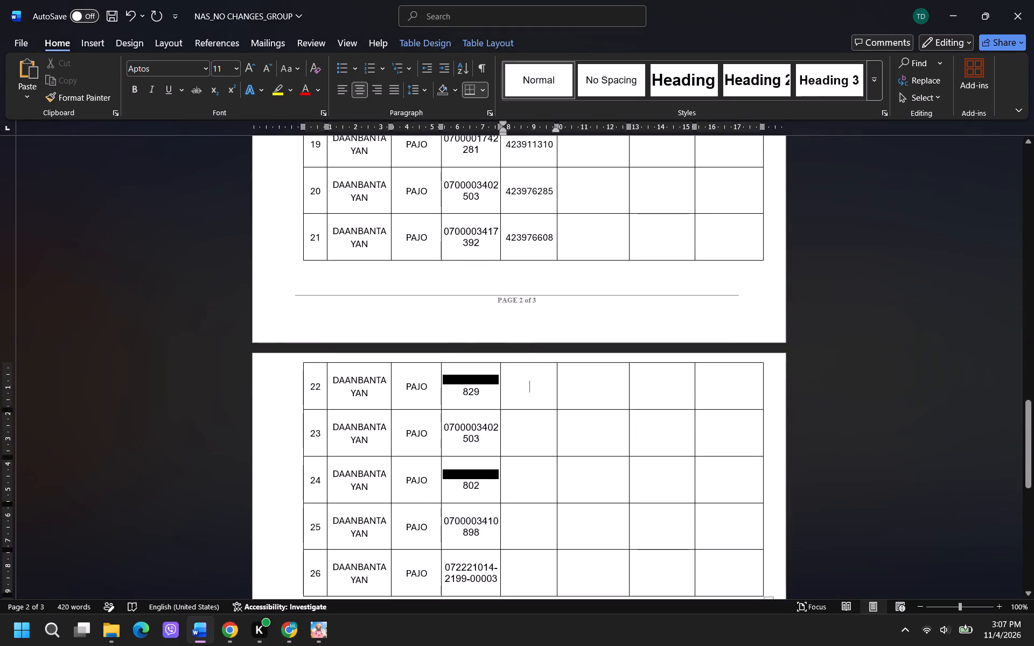
{"action": "key", "text": "ctrl+v"}
Copy the ENTRY_ID from row 14533 of the DQA sheet into row 23's Member ID No. cell in the report.
{"action": "key", "text": "alt+Tab"}
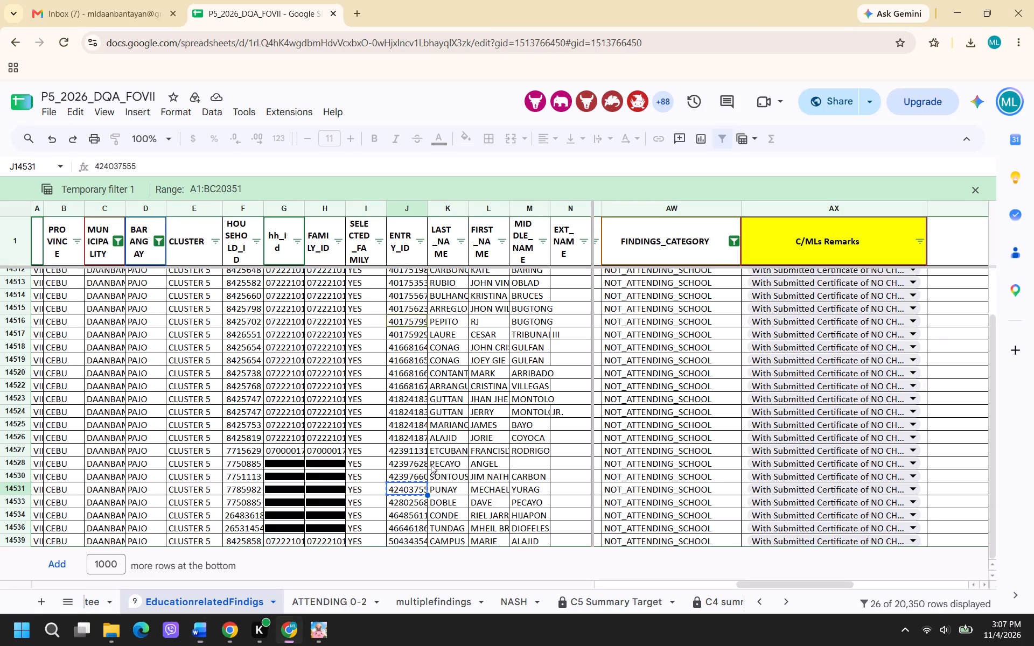
{"action": "left_click", "coordinate": [414, 502]}
{"action": "key", "text": "ctrl+c"}
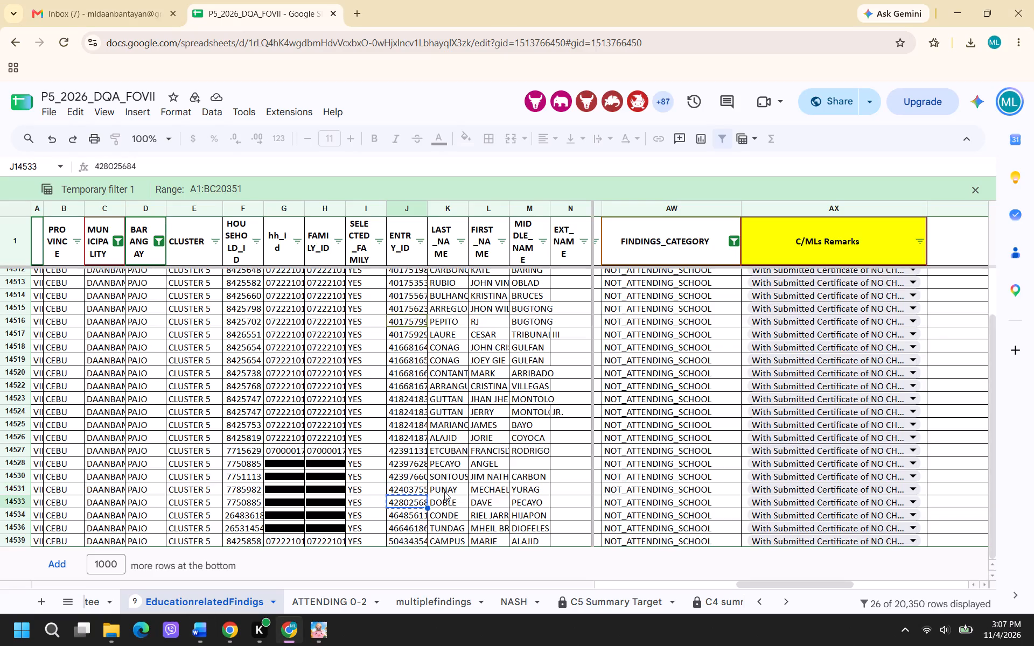
{"action": "key", "text": "alt+Tab"}
{"action": "left_click", "coordinate": [536, 425]}
{"action": "key", "text": "ctrl+v"}
Copy the ENTRY_ID from row 14534 of the DQA sheet into row 24's Member ID No. cell in the report.
{"action": "key", "text": "alt+Tab"}
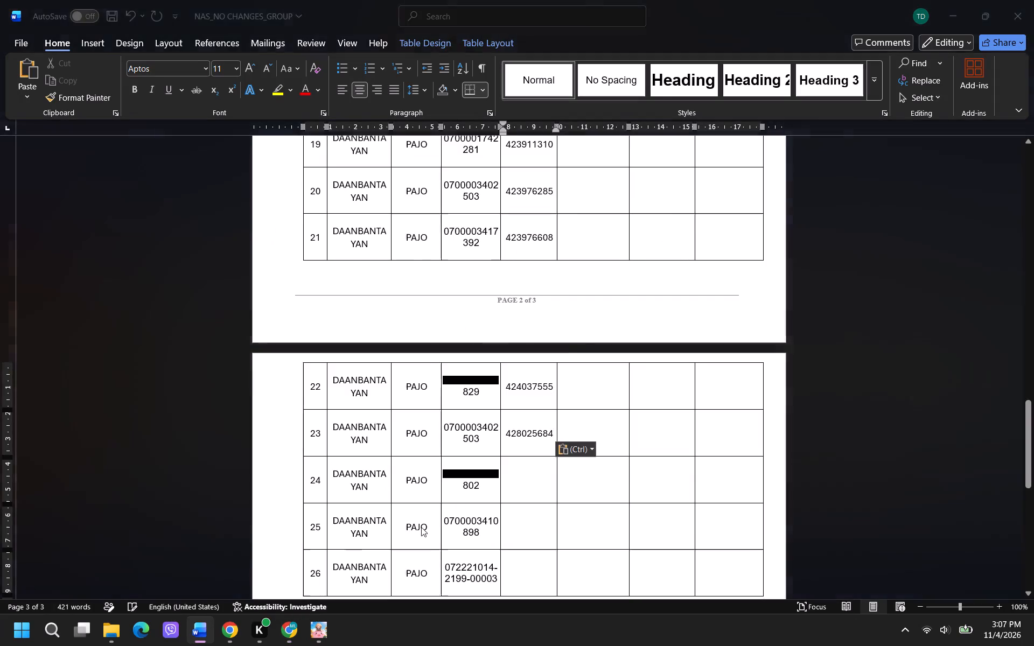
{"action": "left_click", "coordinate": [417, 515]}
{"action": "key", "text": "ctrl+c"}
{"action": "key", "text": "alt+Tab"}
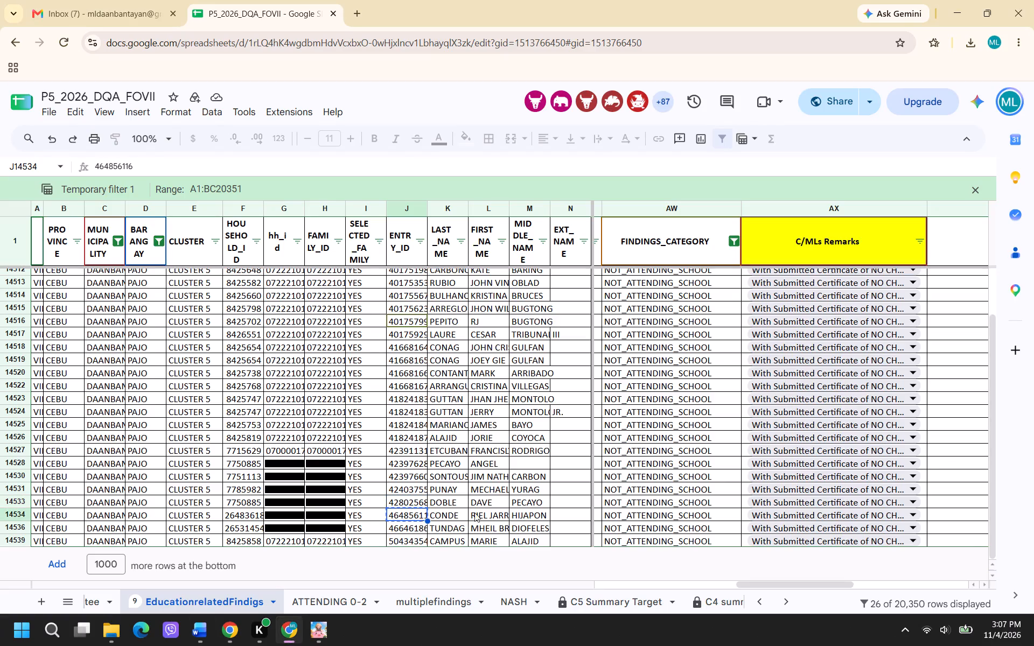
{"action": "left_click", "coordinate": [529, 469]}
{"action": "key", "text": "ctrl+v"}
Copy the ENTRY_ID from row 14536 of the DQA sheet into row 25's Member ID No. cell in the report.
{"action": "key", "text": "alt+Tab"}
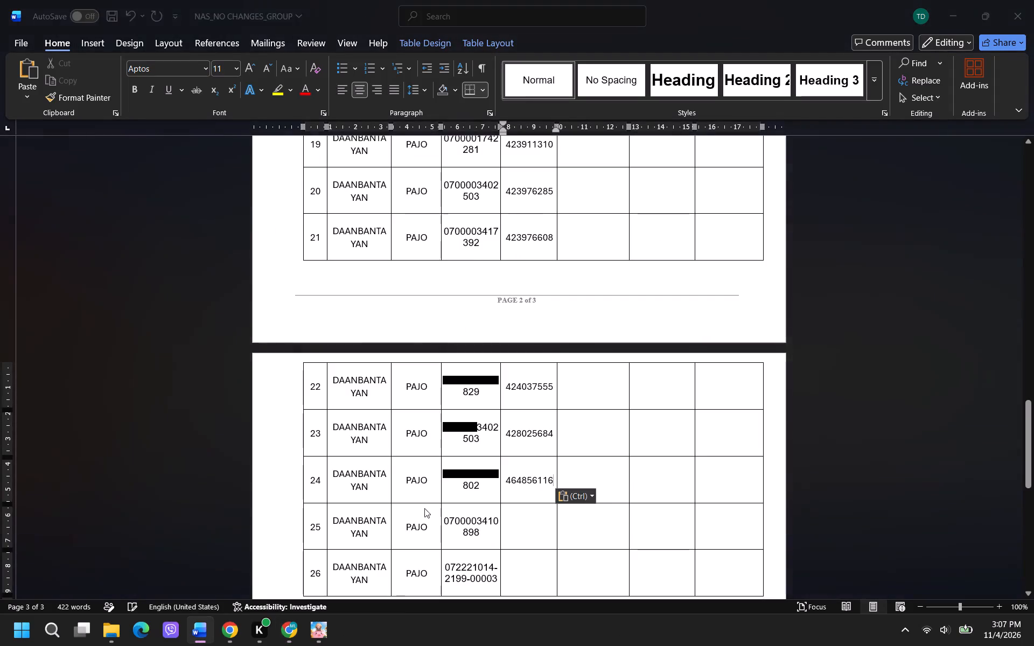
{"action": "scroll", "coordinate": [407, 513], "scroll_direction": "down", "scroll_amount": 1}
{"action": "left_click", "coordinate": [410, 525]}
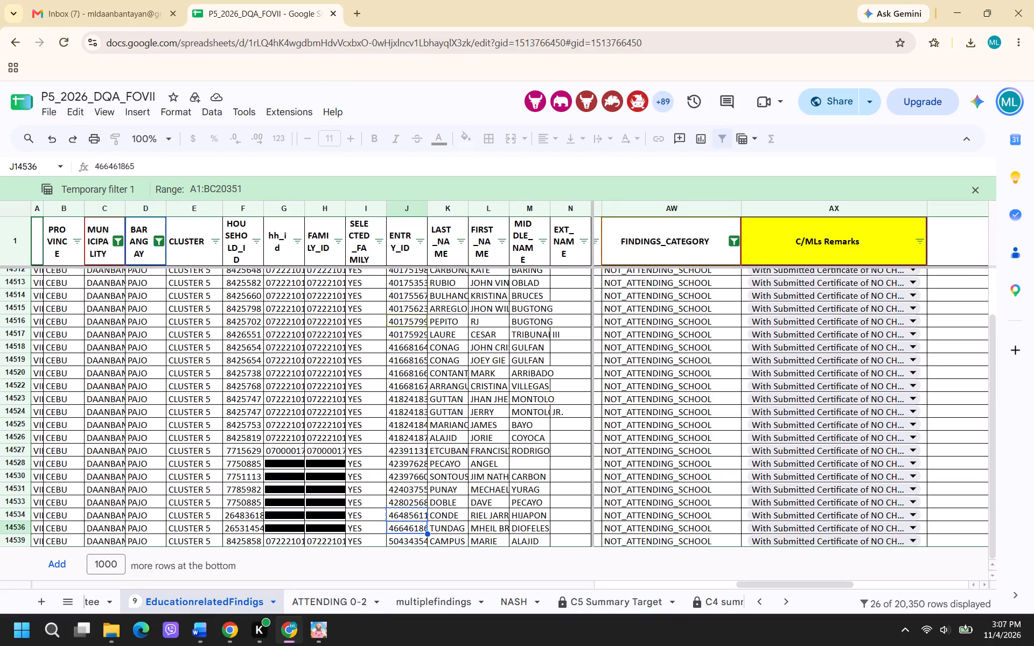
{"action": "key", "text": "ctrl+c"}
{"action": "key", "text": "alt+Tab"}
{"action": "scroll", "coordinate": [540, 484], "scroll_direction": "down", "scroll_amount": 2}
{"action": "left_click", "coordinate": [530, 462]}
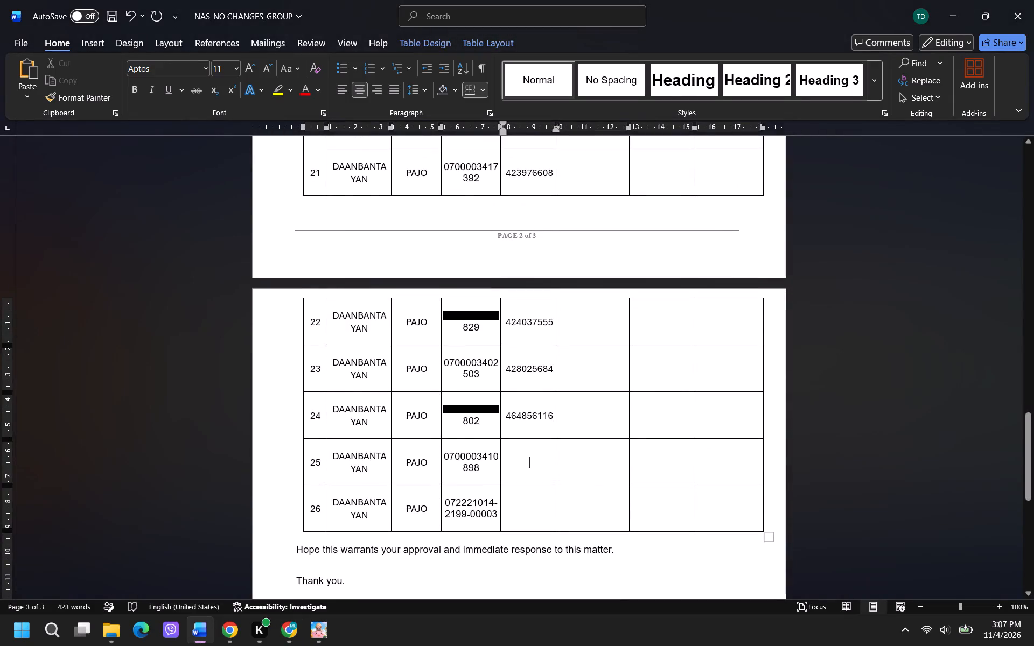
Paste the copied ENTRY_ID into row 25's Member ID No. cell in the report.
{"action": "key", "text": "ctrl+v"}
Copy the ENTRY_ID from row 14539 of the DQA sheet into row 26's Member ID No. cell in the Word report.
{"action": "key", "text": "alt+Tab"}
{"action": "left_click", "coordinate": [410, 538]}
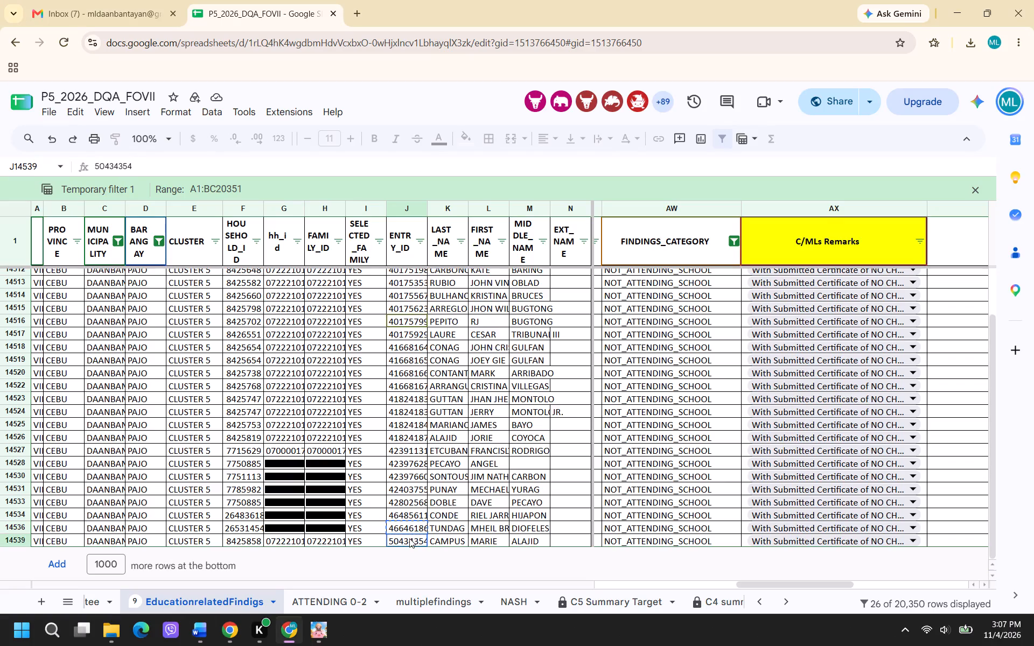
{"action": "key", "text": "ctrl+c"}
{"action": "key", "text": "alt+Tab"}
{"action": "left_click", "coordinate": [534, 508]}
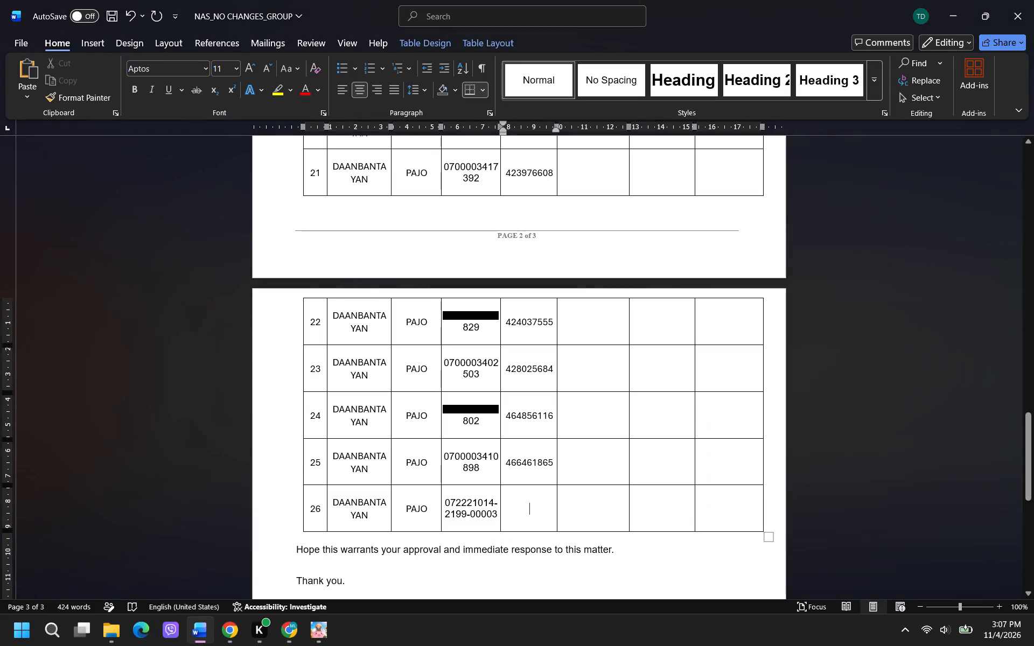
{"action": "key", "text": "ctrl+v"}
Go back to the start of page 2 of the report's table, around rows 9 to 14.
{"action": "scroll", "coordinate": [571, 465], "scroll_direction": "up", "scroll_amount": 10}
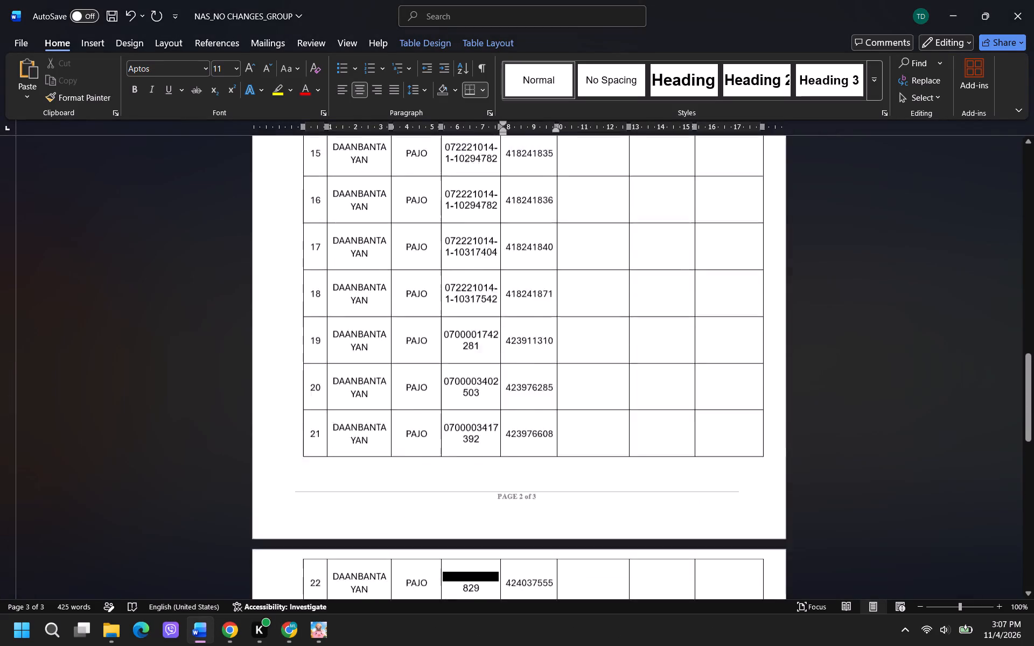
{"action": "scroll", "coordinate": [558, 445], "scroll_direction": "up", "scroll_amount": 13}
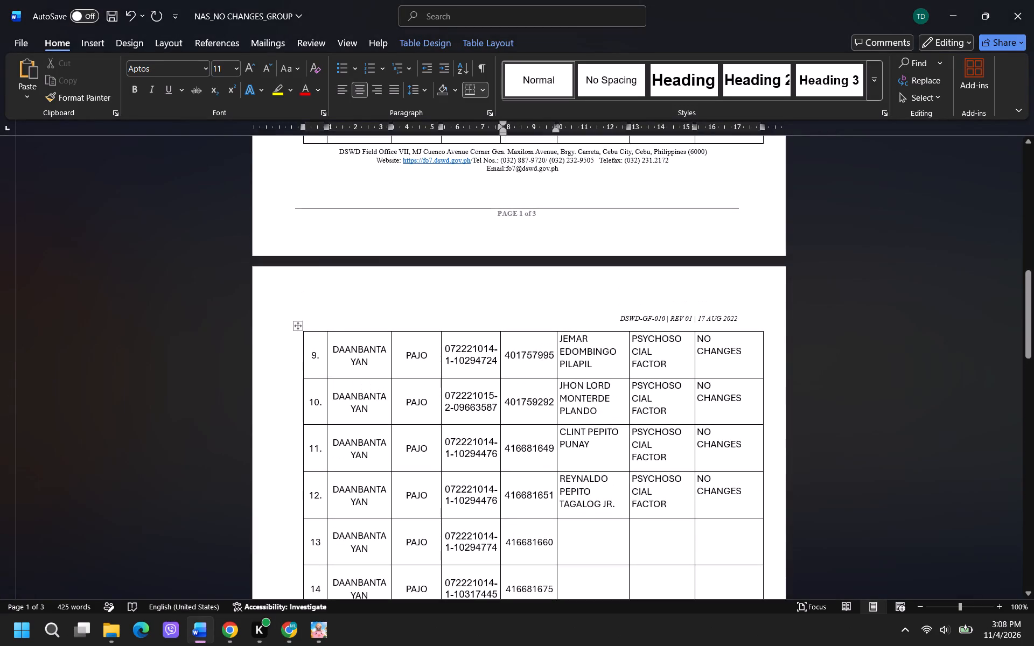
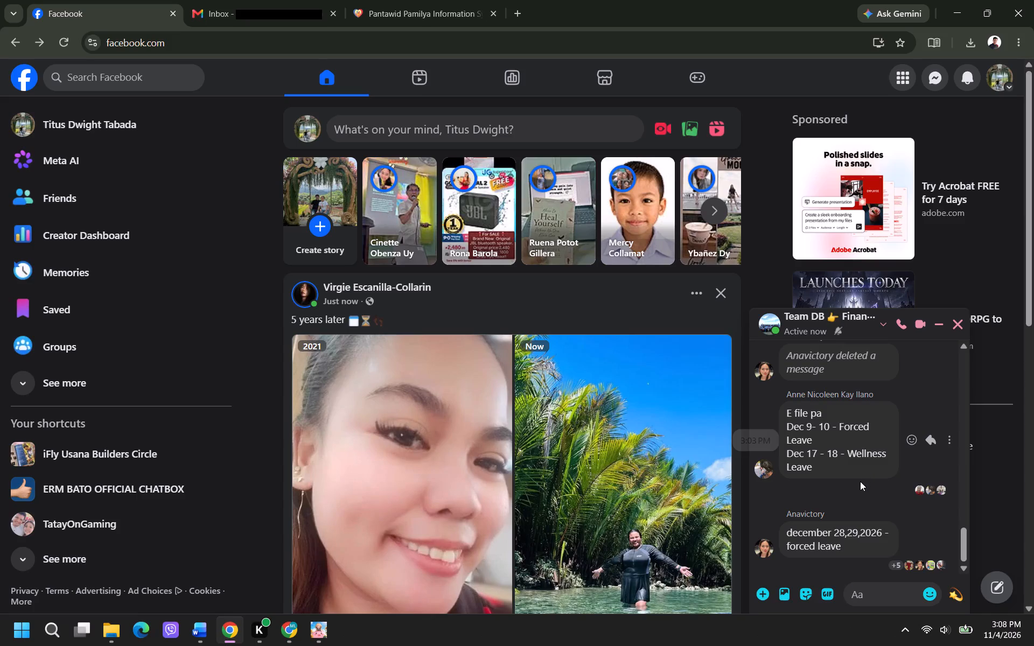
Check the December 2026 dates in the system calendar against the leave dates in the team chat.
{"action": "left_click", "coordinate": [1014, 633]}
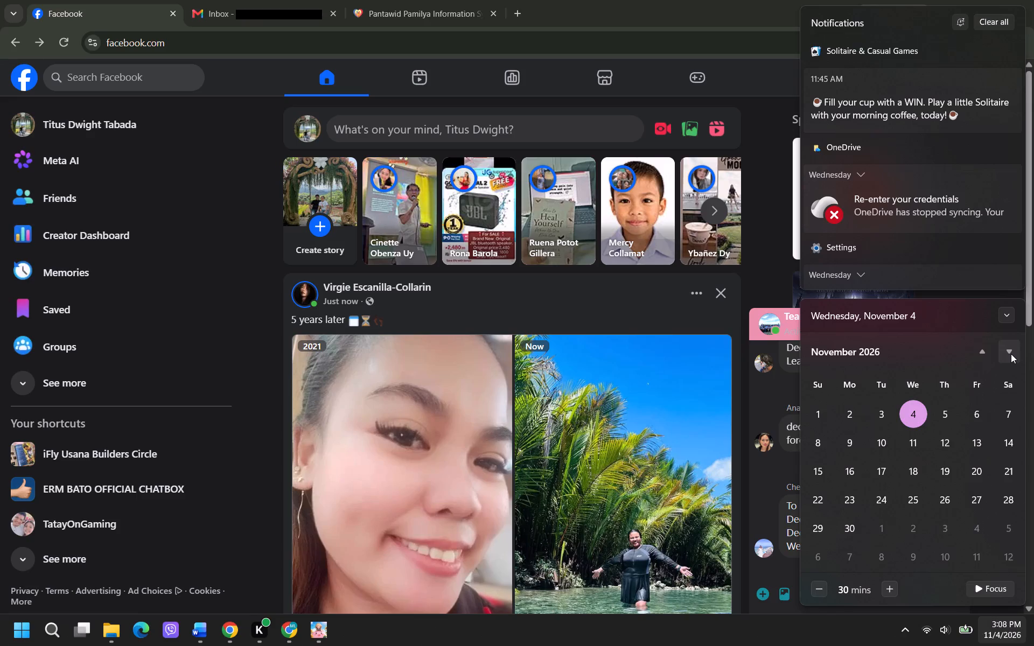
{"action": "left_click", "coordinate": [1011, 354]}
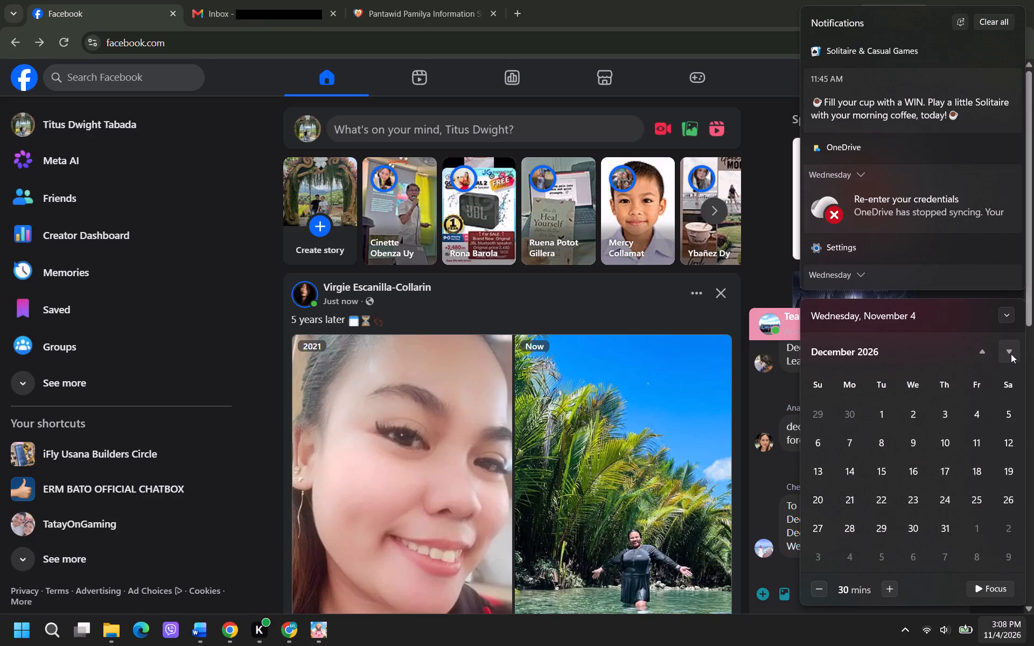
{"action": "left_click", "coordinate": [1004, 639]}
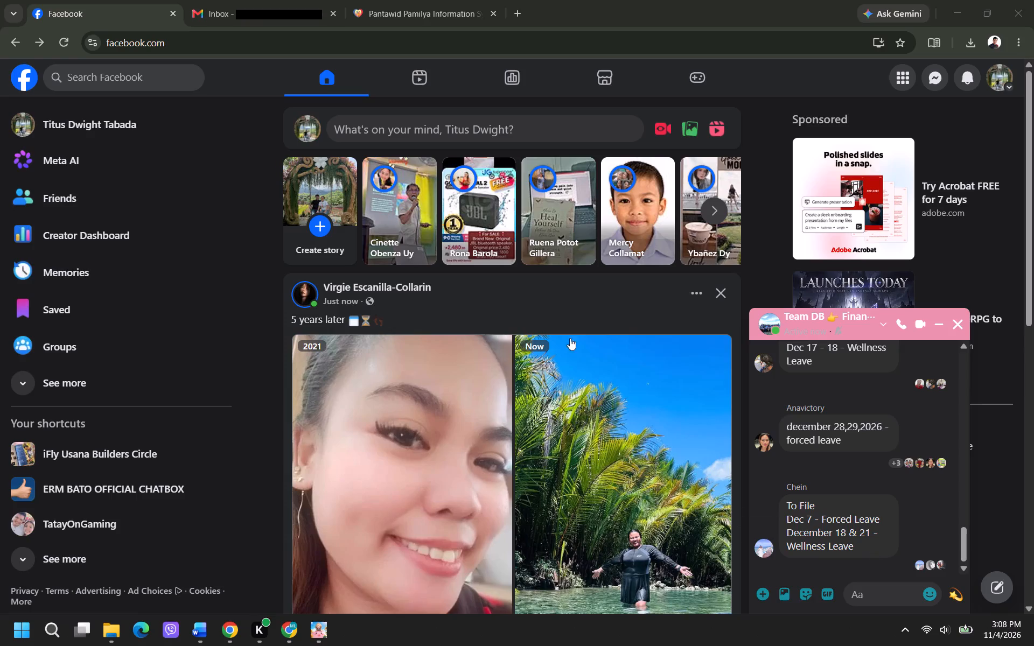
{"action": "left_click", "coordinate": [758, 213]}
Switch to the Word validation report and review its table for rows with missing member names, reasons and remarks.
{"action": "key", "text": "alt+Tab"}
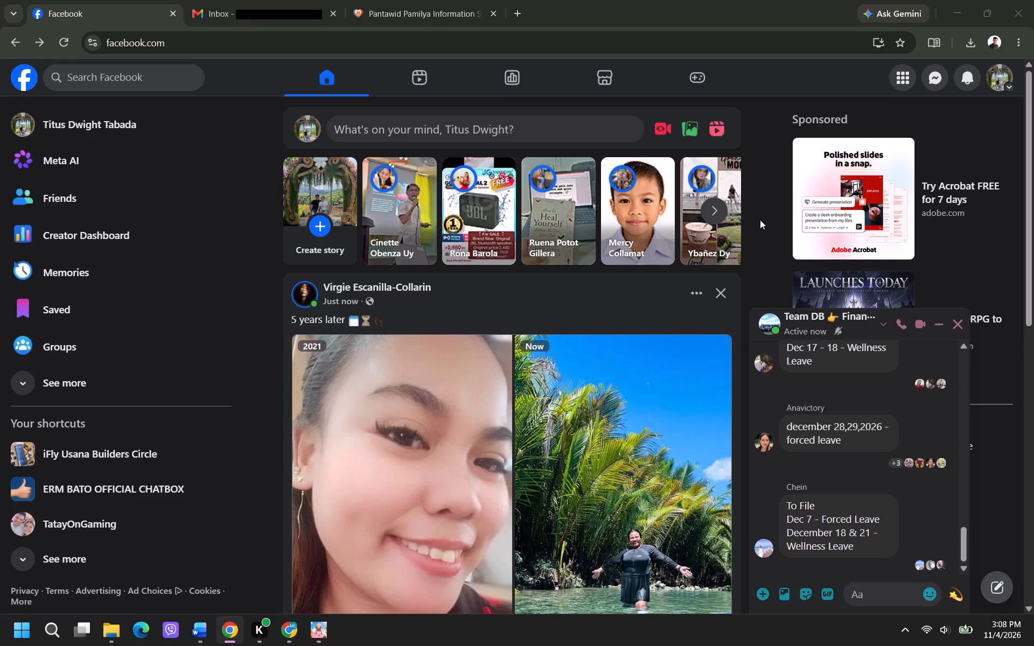
{"action": "scroll", "coordinate": [585, 384], "scroll_direction": "down", "scroll_amount": 11}
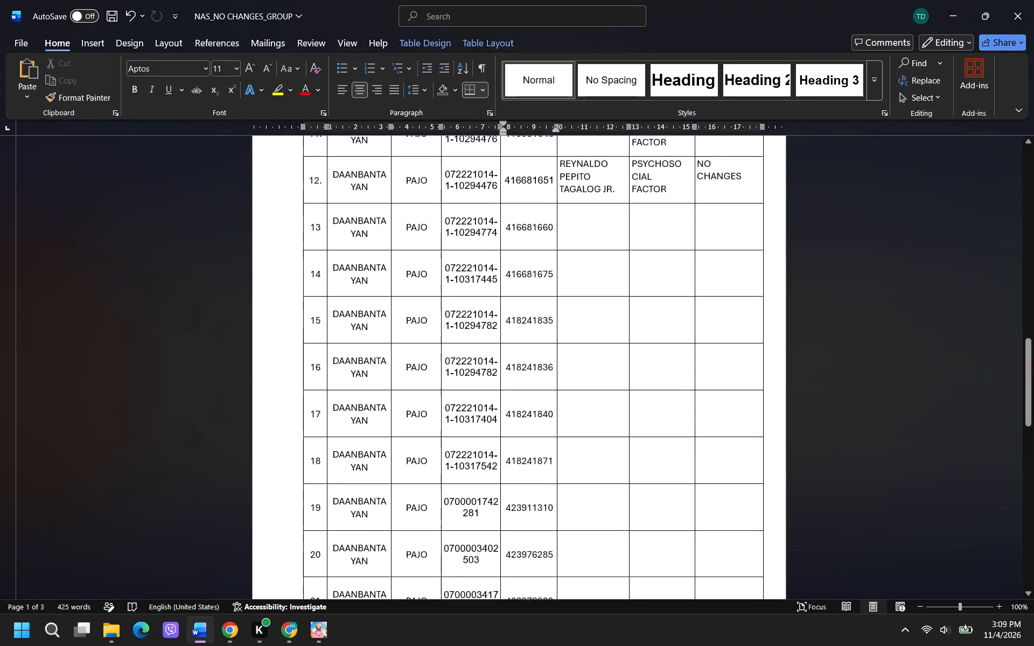
{"action": "scroll", "coordinate": [591, 401], "scroll_direction": "down", "scroll_amount": 5}
{"action": "scroll", "coordinate": [610, 398], "scroll_direction": "up", "scroll_amount": 20}
{"action": "scroll", "coordinate": [610, 398], "scroll_direction": "up", "scroll_amount": 3}
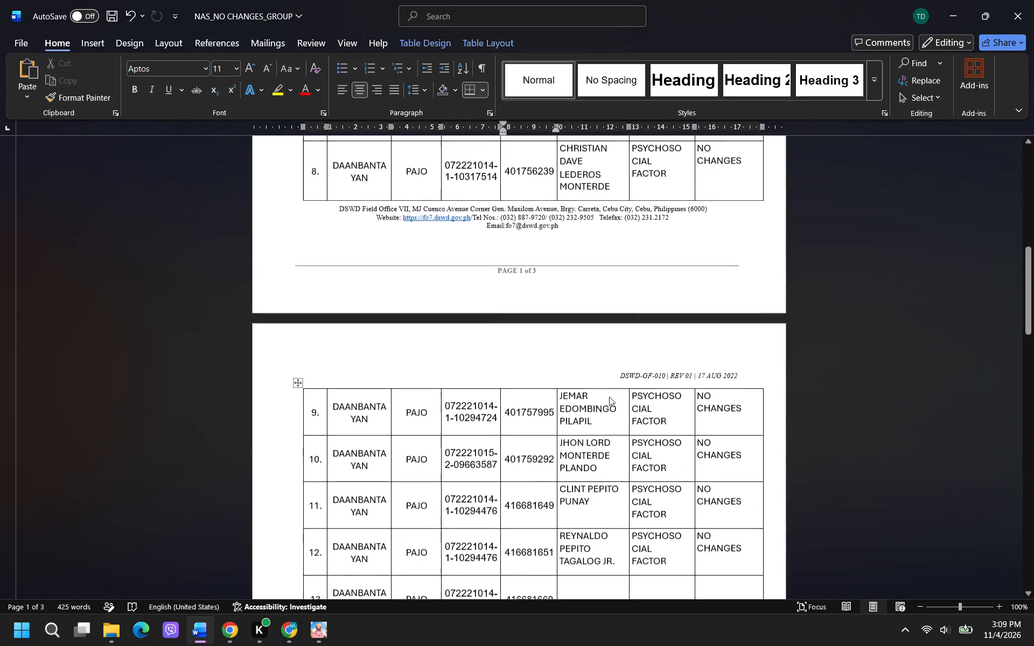
{"action": "scroll", "coordinate": [609, 397], "scroll_direction": "up", "scroll_amount": 17}
{"action": "scroll", "coordinate": [604, 395], "scroll_direction": "down", "scroll_amount": 2}
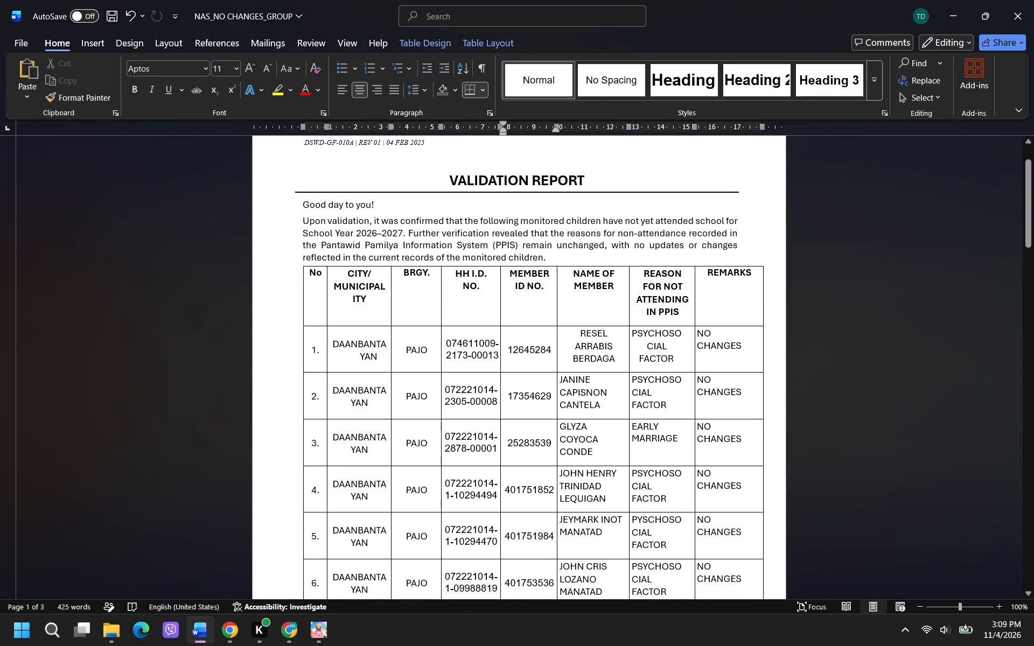
Switch to the P5_2026_DQA_FOVII spreadsheet showing the filtered Pajo records.
{"action": "key", "text": "alt+Tab"}
{"action": "key", "text": "alt+Tab"}
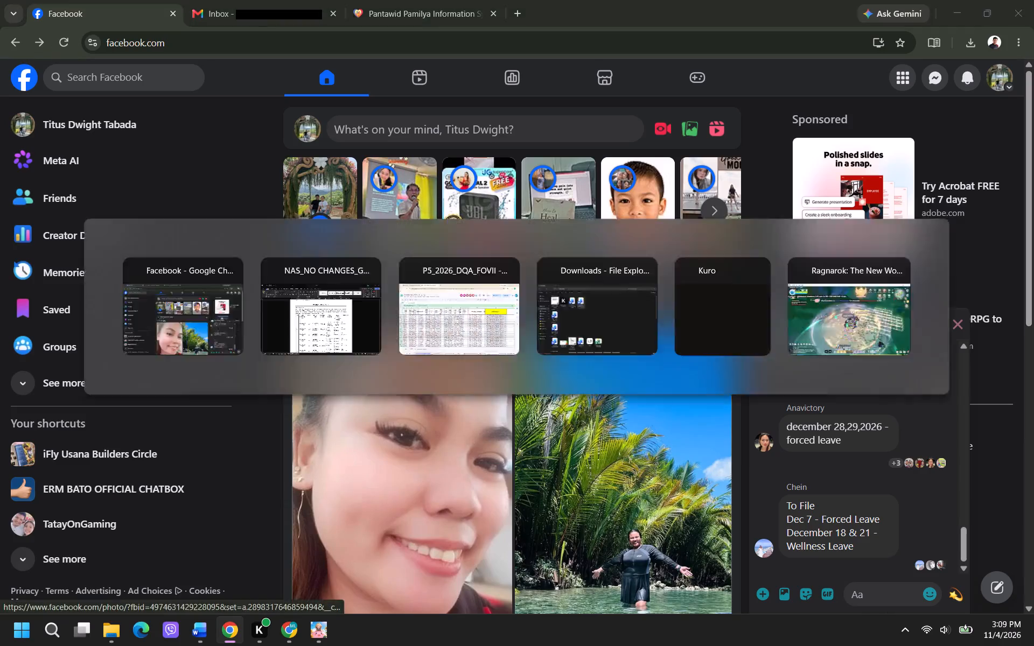
{"action": "left_click", "coordinate": [229, 635]}
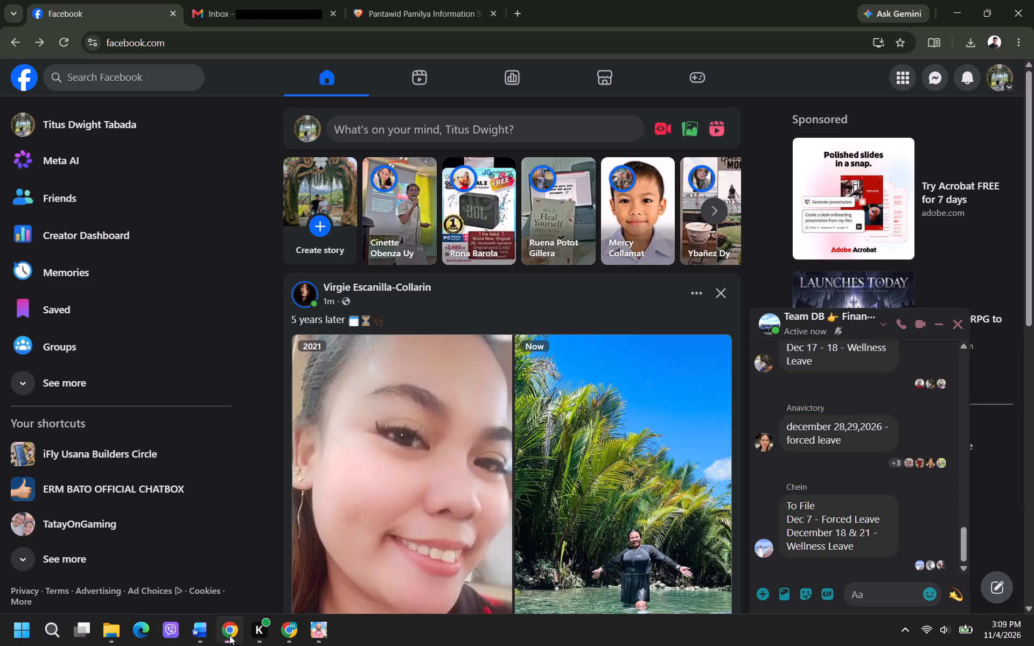
{"action": "left_click", "coordinate": [229, 635]}
{"action": "left_click", "coordinate": [282, 638]}
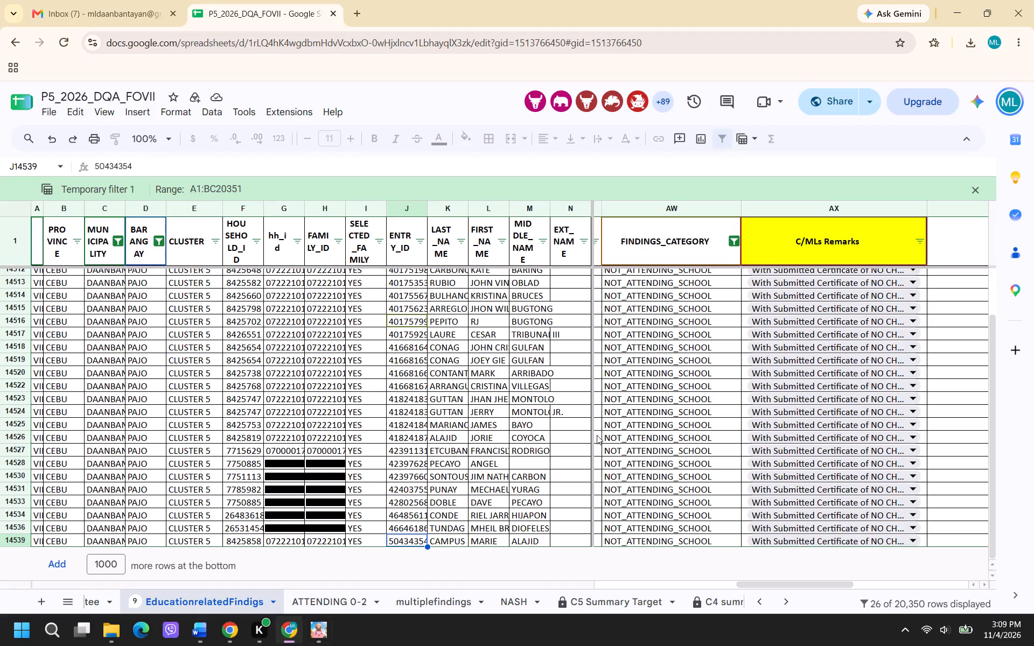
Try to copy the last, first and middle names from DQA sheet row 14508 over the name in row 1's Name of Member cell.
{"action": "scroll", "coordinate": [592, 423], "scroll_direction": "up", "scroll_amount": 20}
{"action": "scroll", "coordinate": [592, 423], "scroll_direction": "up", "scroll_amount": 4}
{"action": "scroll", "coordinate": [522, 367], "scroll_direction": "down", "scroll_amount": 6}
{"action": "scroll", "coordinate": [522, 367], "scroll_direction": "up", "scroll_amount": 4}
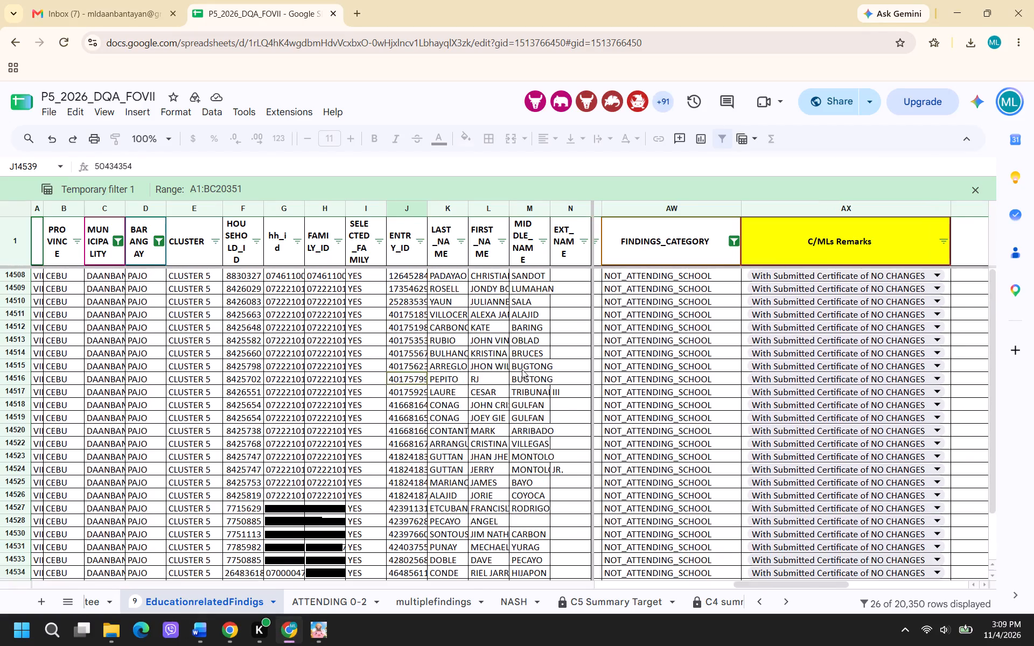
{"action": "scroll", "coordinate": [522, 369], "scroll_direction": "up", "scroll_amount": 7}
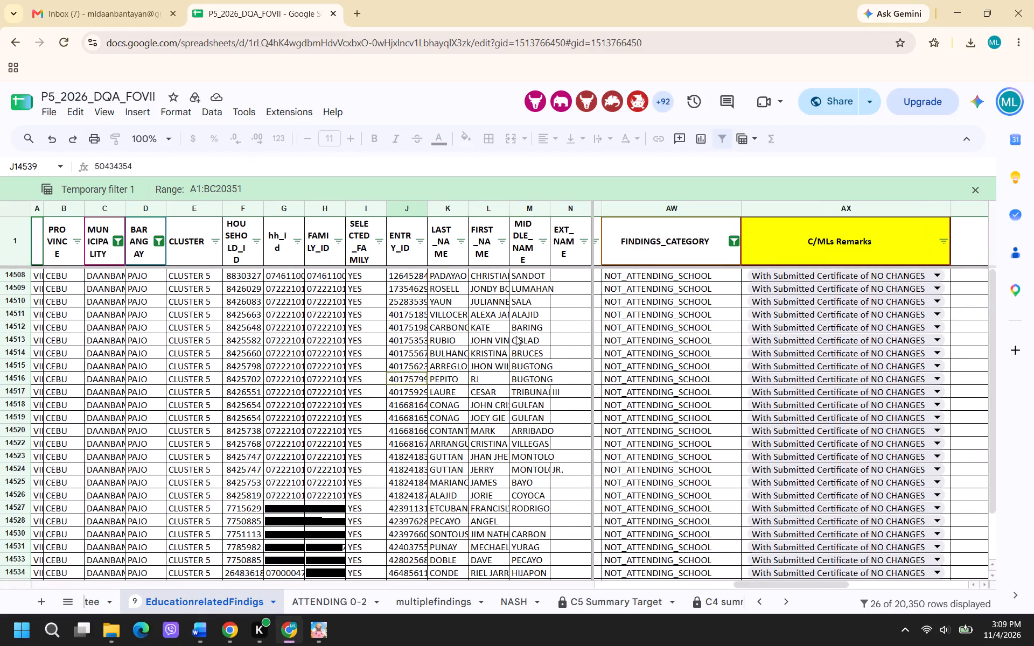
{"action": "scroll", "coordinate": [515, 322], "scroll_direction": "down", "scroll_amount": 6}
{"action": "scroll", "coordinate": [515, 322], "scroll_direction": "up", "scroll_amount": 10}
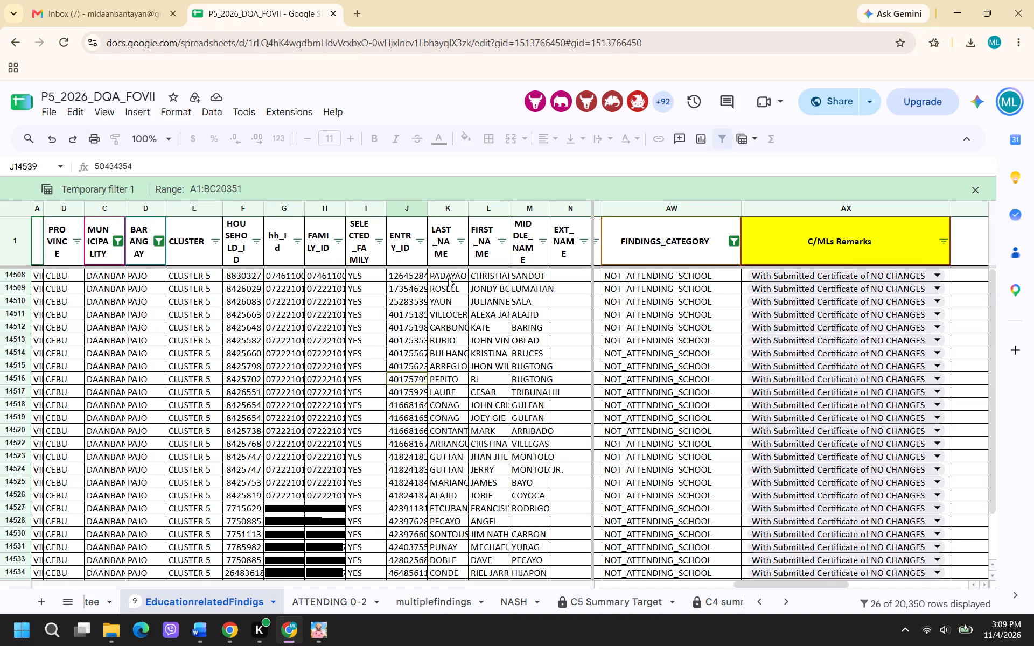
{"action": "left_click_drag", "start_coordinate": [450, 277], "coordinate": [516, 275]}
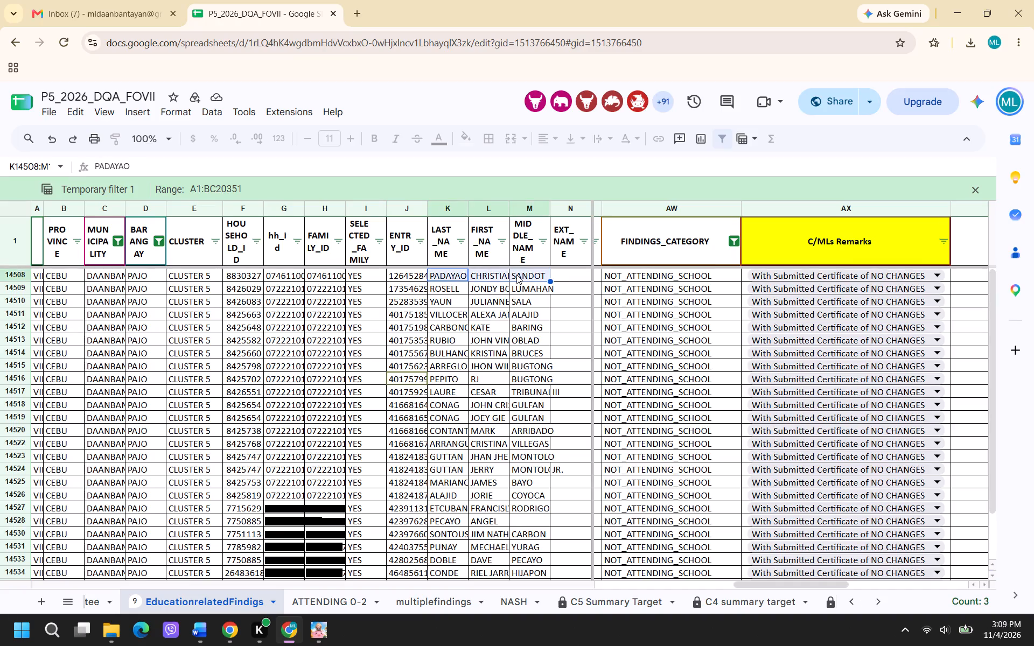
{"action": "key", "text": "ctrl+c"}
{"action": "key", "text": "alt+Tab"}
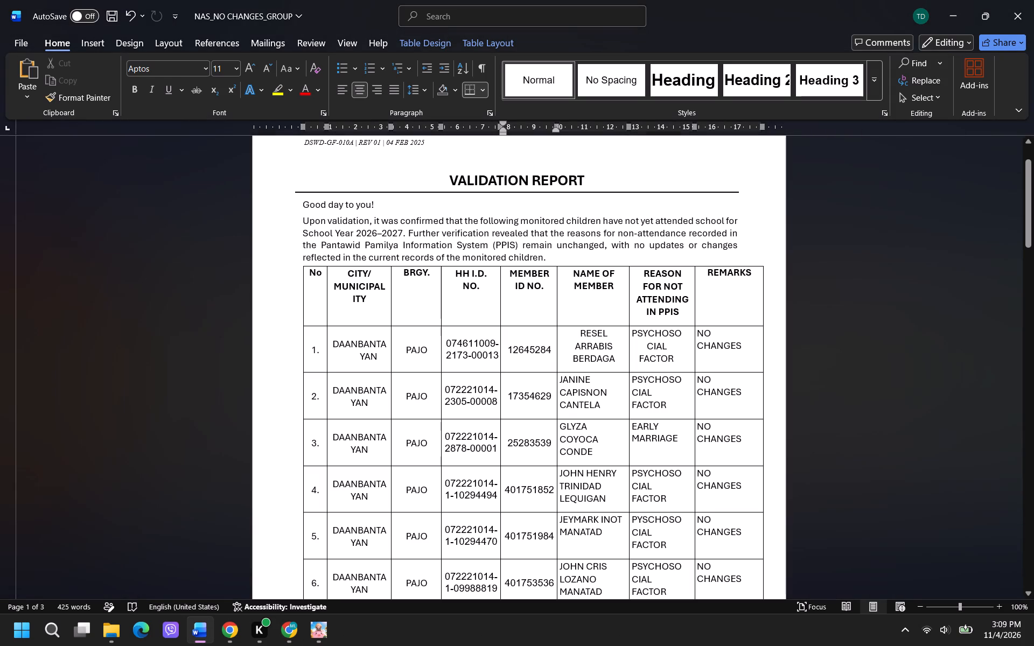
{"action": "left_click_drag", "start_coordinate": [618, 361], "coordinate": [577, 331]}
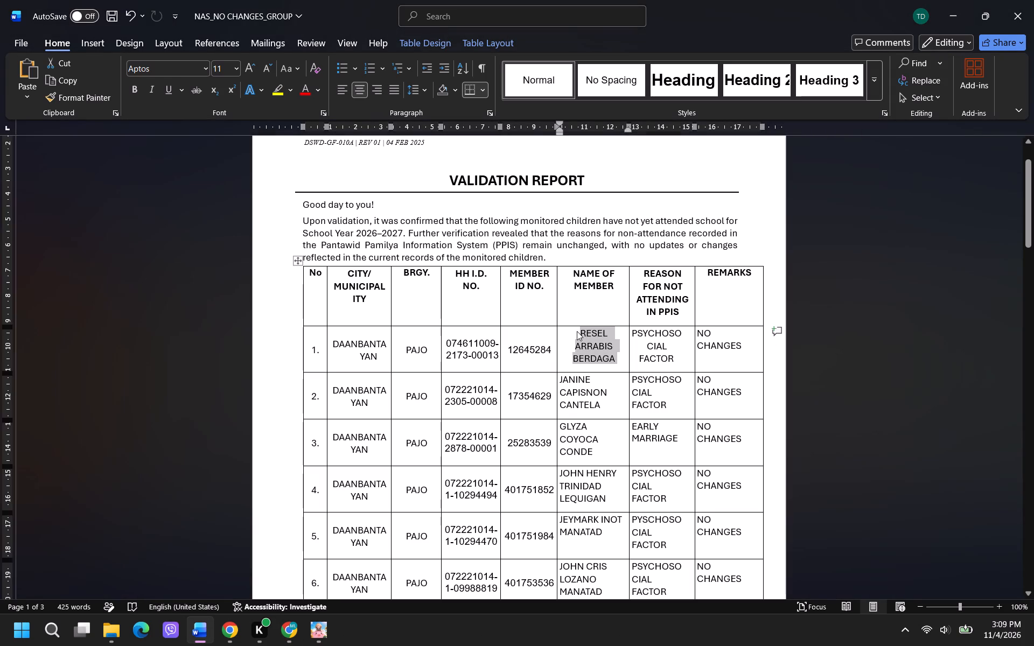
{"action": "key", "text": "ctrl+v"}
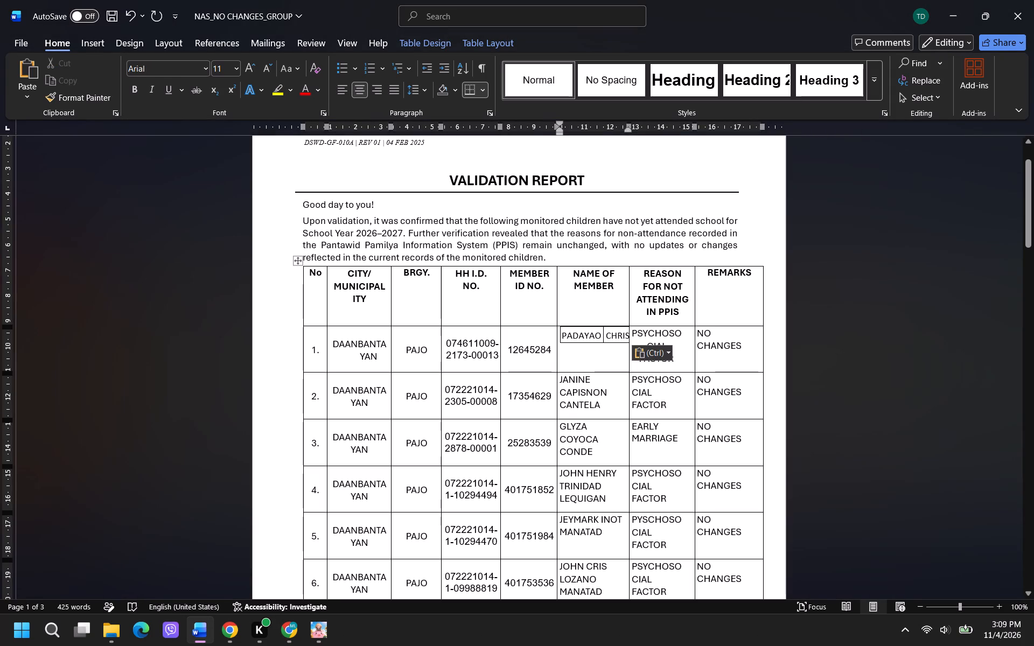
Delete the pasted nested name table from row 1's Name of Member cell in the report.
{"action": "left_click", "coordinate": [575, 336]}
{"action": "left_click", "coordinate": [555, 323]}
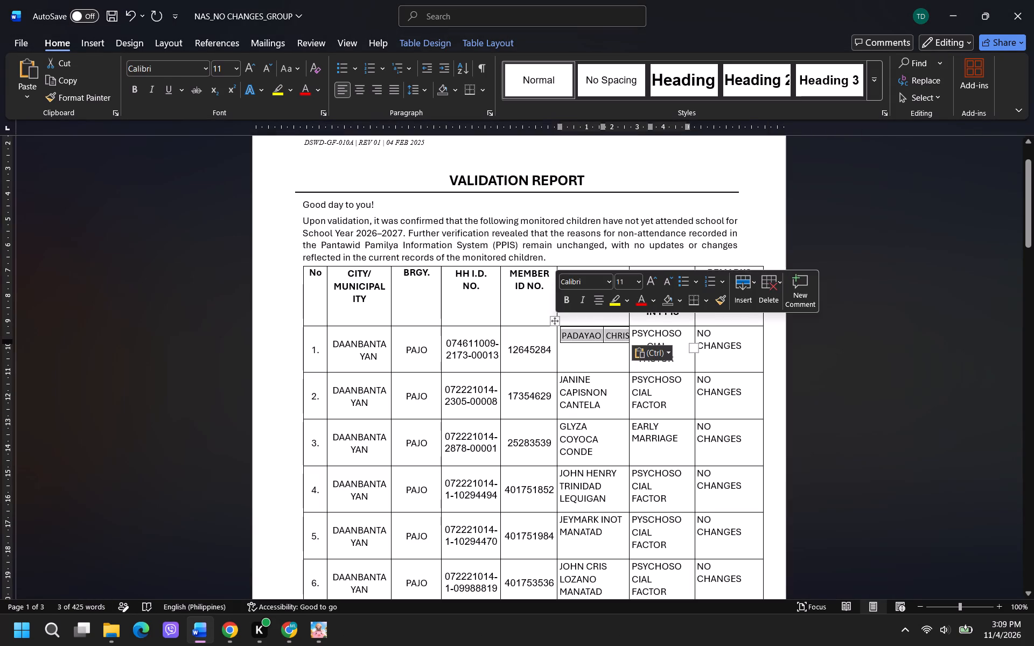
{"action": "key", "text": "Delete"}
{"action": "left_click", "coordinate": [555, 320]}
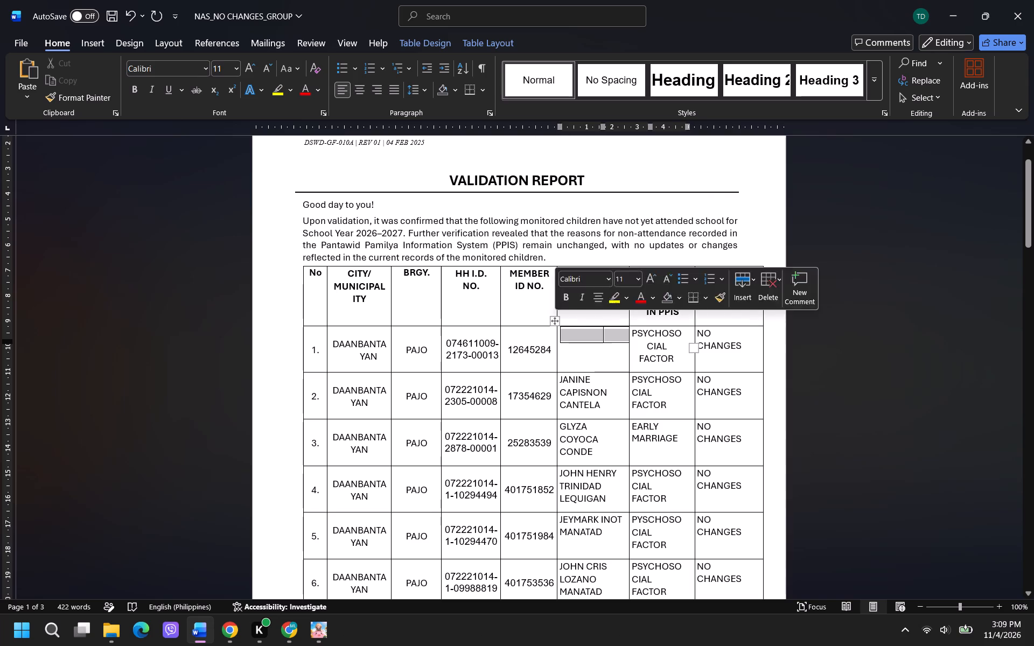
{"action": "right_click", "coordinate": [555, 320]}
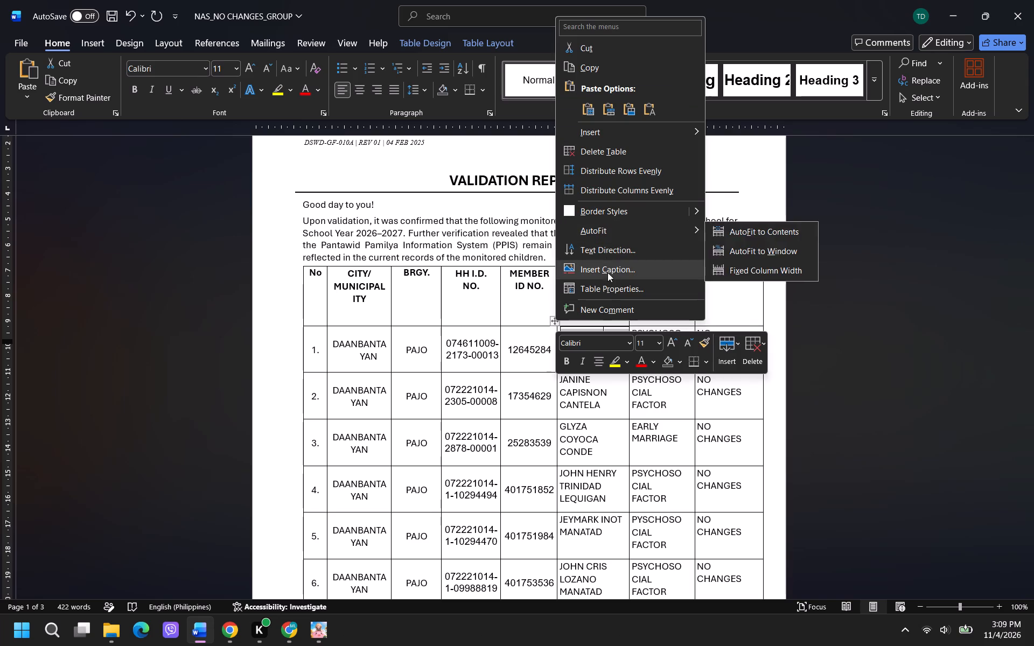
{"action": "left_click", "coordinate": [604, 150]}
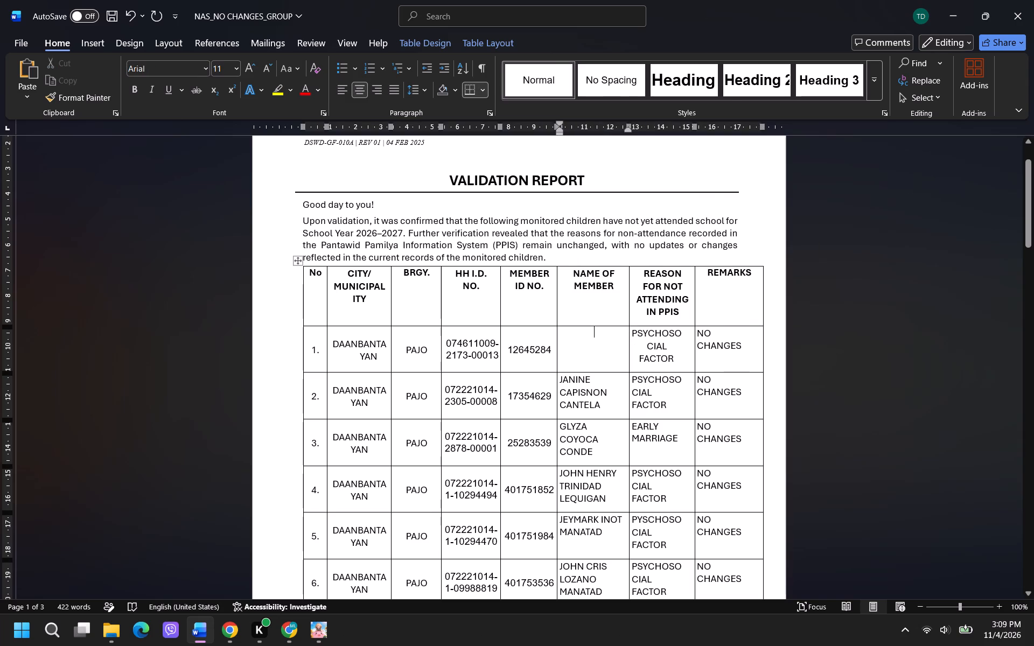
Align the Name of Member cells in rows 1 to 8 centre left, after trying full centring.
{"action": "left_click_drag", "start_coordinate": [571, 349], "coordinate": [599, 428]}
{"action": "scroll", "coordinate": [599, 428], "scroll_direction": "down", "scroll_amount": 3}
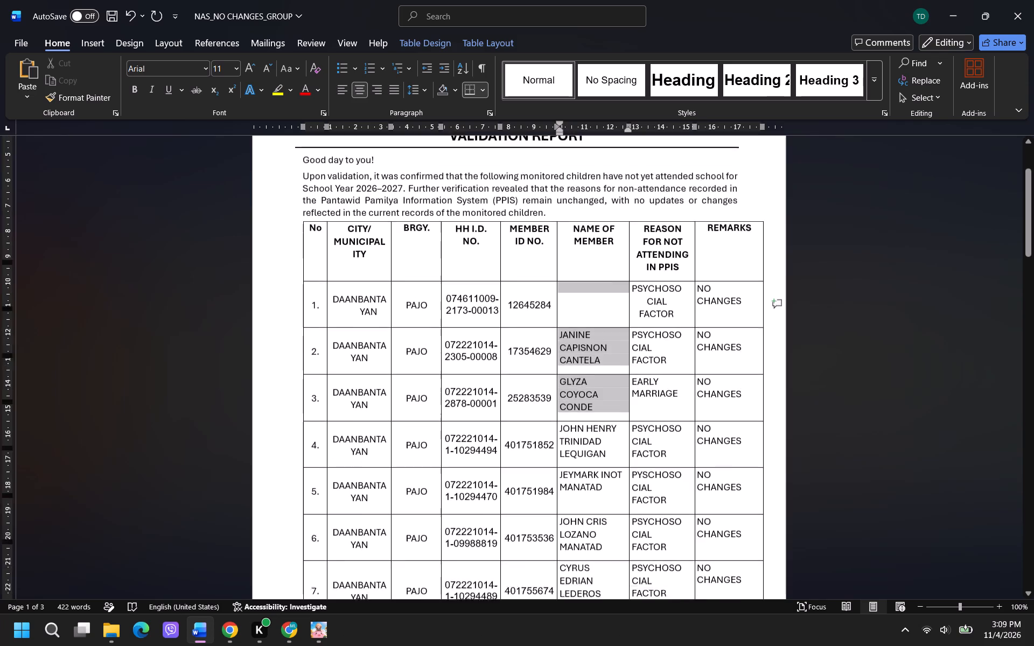
{"action": "scroll", "coordinate": [599, 428], "scroll_direction": "down", "scroll_amount": 6}
{"action": "left_click_drag", "start_coordinate": [599, 428], "coordinate": [610, 316]}
{"action": "scroll", "coordinate": [599, 432], "scroll_direction": "down", "scroll_amount": 3}
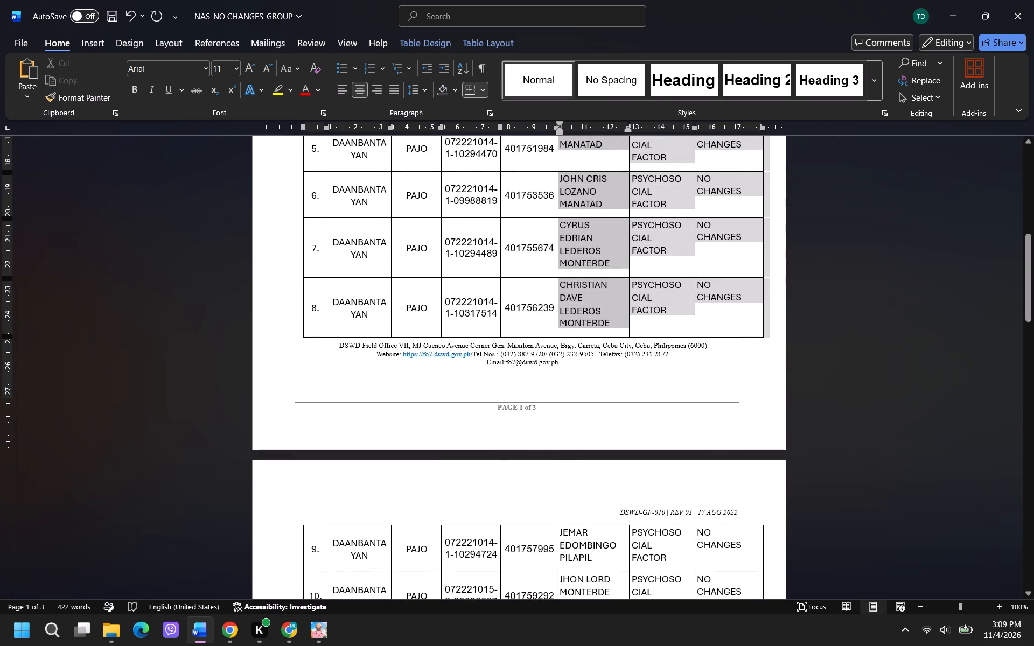
{"action": "left_click_drag", "start_coordinate": [610, 316], "coordinate": [611, 316]}
{"action": "left_click", "coordinate": [492, 46]}
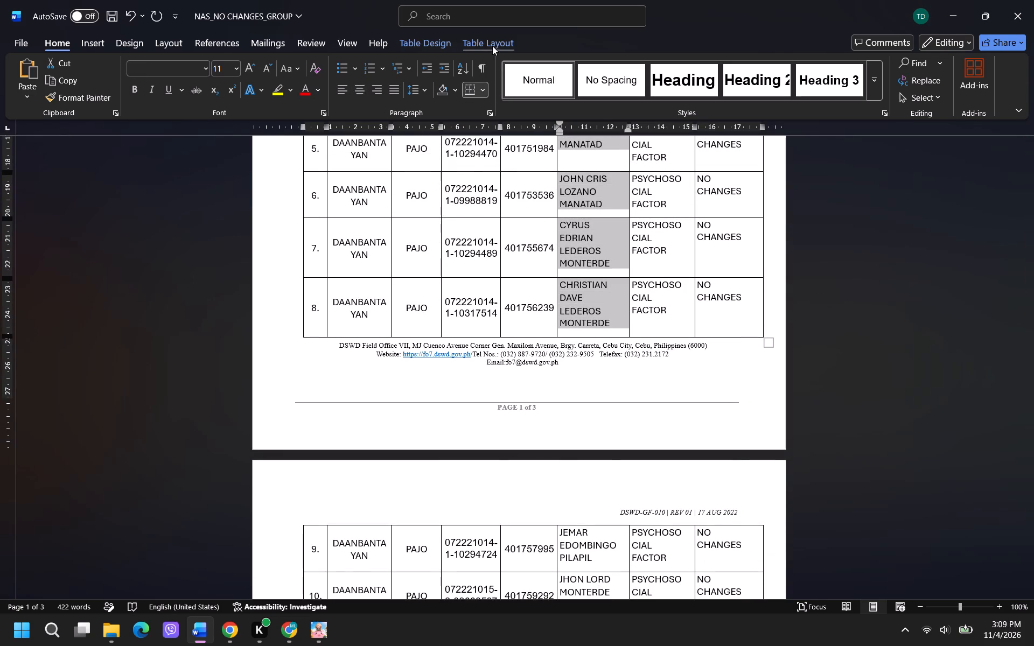
{"action": "left_click", "coordinate": [752, 82]}
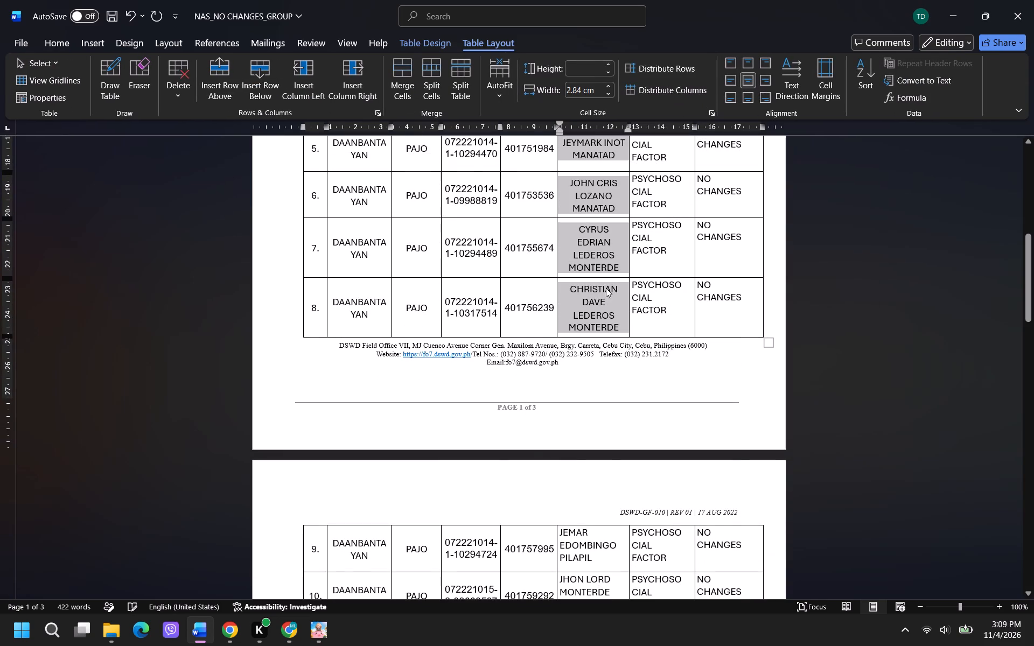
{"action": "left_click", "coordinate": [731, 79]}
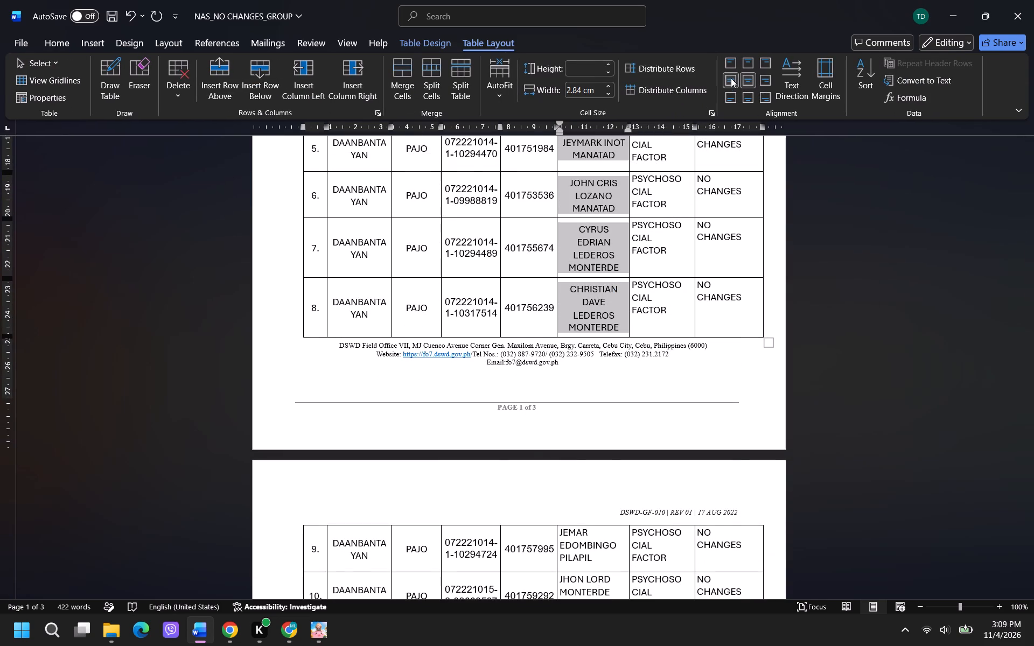
Clear the existing names from the Name of Member cells in rows 1 to 12.
{"action": "scroll", "coordinate": [606, 295], "scroll_direction": "down", "scroll_amount": 9}
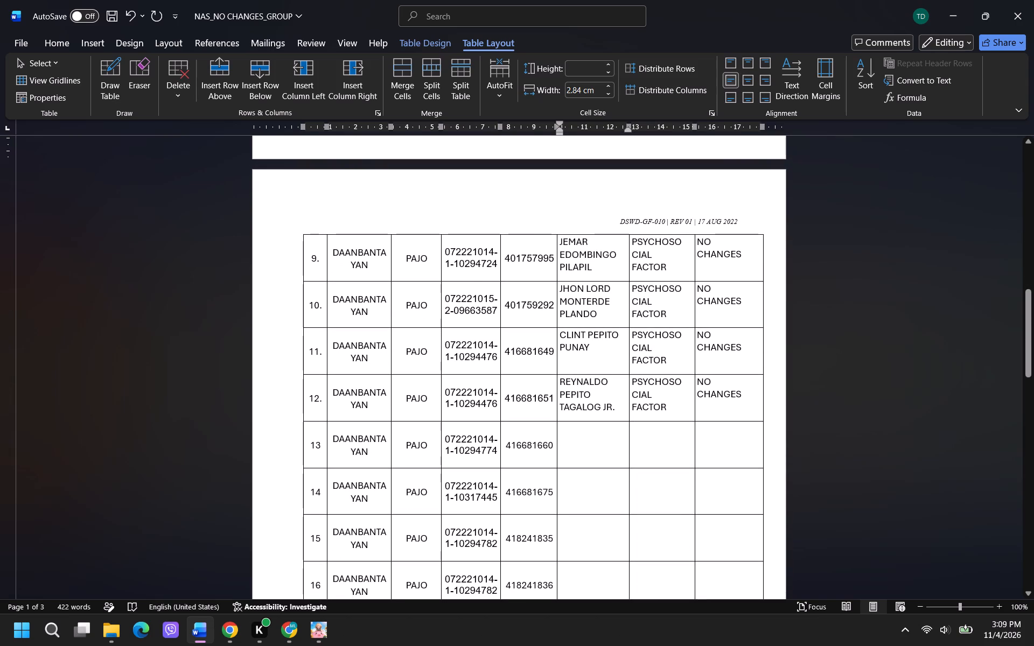
{"action": "key", "text": "Delete"}
{"action": "scroll", "coordinate": [591, 278], "scroll_direction": "up", "scroll_amount": 18}
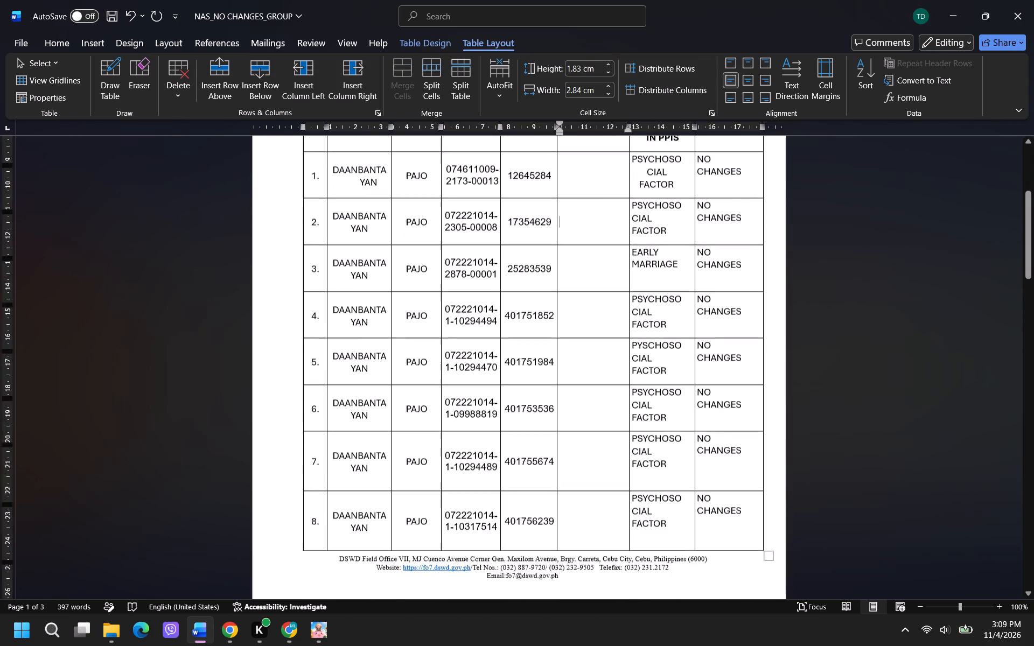
{"action": "scroll", "coordinate": [599, 311], "scroll_direction": "up", "scroll_amount": 3}
{"action": "scroll", "coordinate": [599, 311], "scroll_direction": "down", "scroll_amount": 20}
{"action": "scroll", "coordinate": [599, 311], "scroll_direction": "down", "scroll_amount": 3}
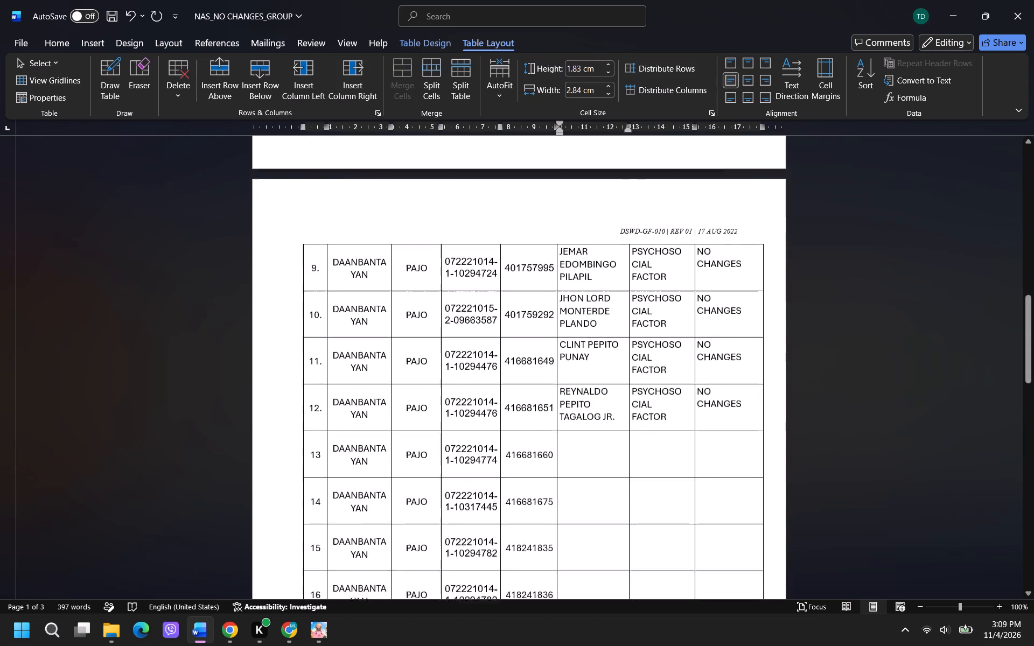
{"action": "left_click_drag", "start_coordinate": [575, 232], "coordinate": [600, 370]}
{"action": "key", "text": "Delete"}
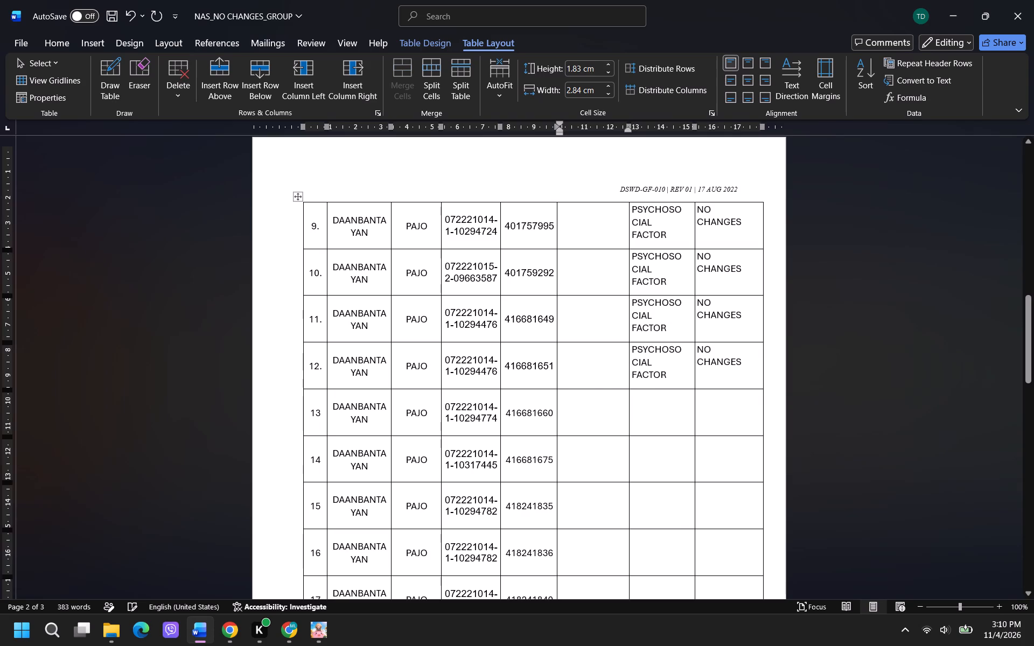
Align the empty Name of Member cells in rows 9 to 21 centre left.
{"action": "left_click", "coordinate": [731, 81]}
{"action": "left_click", "coordinate": [581, 275]}
{"action": "scroll", "coordinate": [586, 266], "scroll_direction": "up", "scroll_amount": 3}
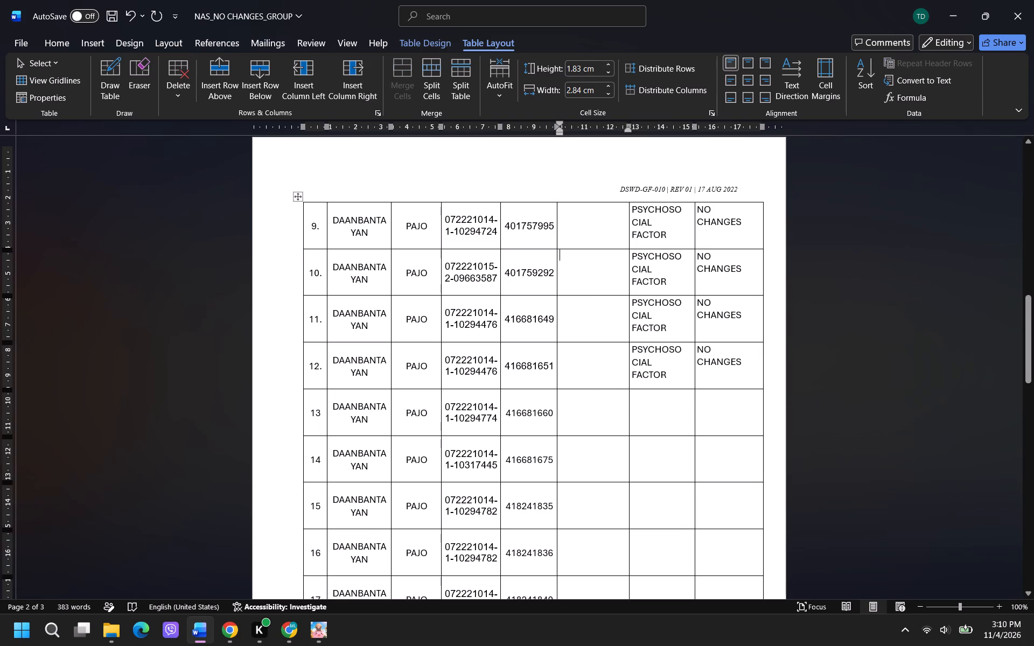
{"action": "scroll", "coordinate": [587, 268], "scroll_direction": "up", "scroll_amount": 12}
{"action": "left_click", "coordinate": [595, 296]}
{"action": "scroll", "coordinate": [590, 305], "scroll_direction": "down", "scroll_amount": 6}
{"action": "left_click", "coordinate": [585, 315]}
{"action": "left_click", "coordinate": [585, 278]}
{"action": "scroll", "coordinate": [585, 277], "scroll_direction": "down", "scroll_amount": 6}
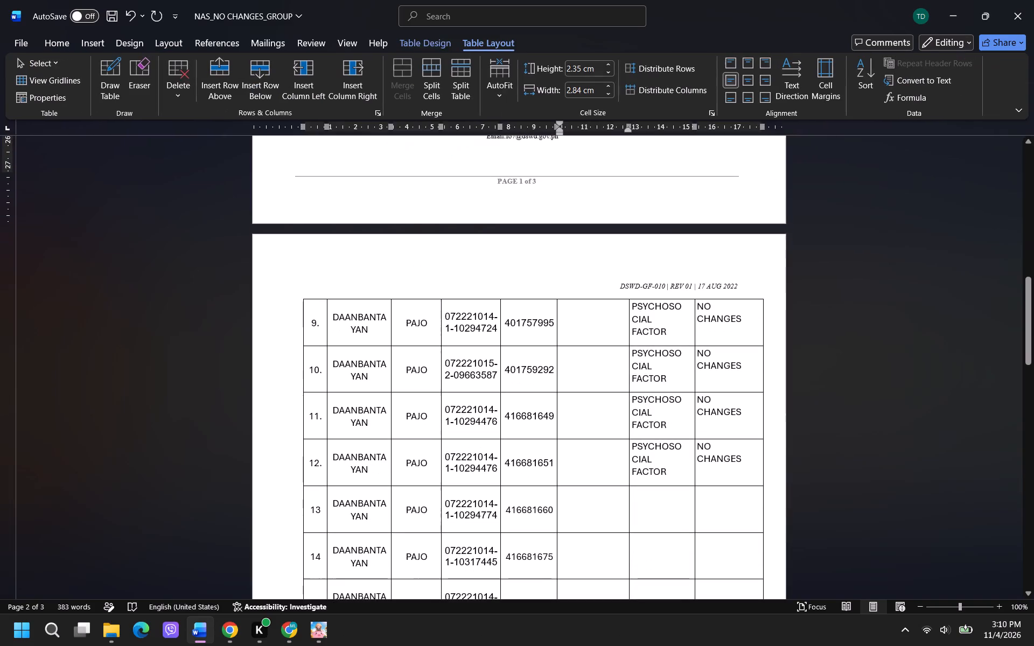
{"action": "left_click_drag", "start_coordinate": [580, 318], "coordinate": [587, 405]}
{"action": "scroll", "coordinate": [580, 400], "scroll_direction": "down", "scroll_amount": 6}
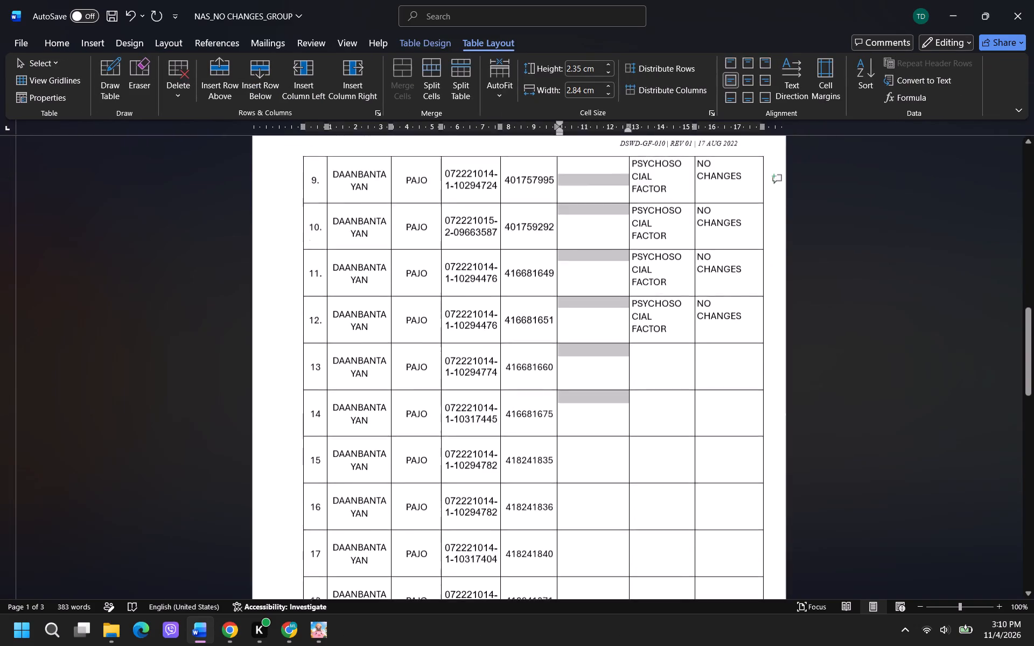
{"action": "left_click_drag", "start_coordinate": [587, 405], "coordinate": [603, 447]}
{"action": "scroll", "coordinate": [592, 409], "scroll_direction": "down", "scroll_amount": 6}
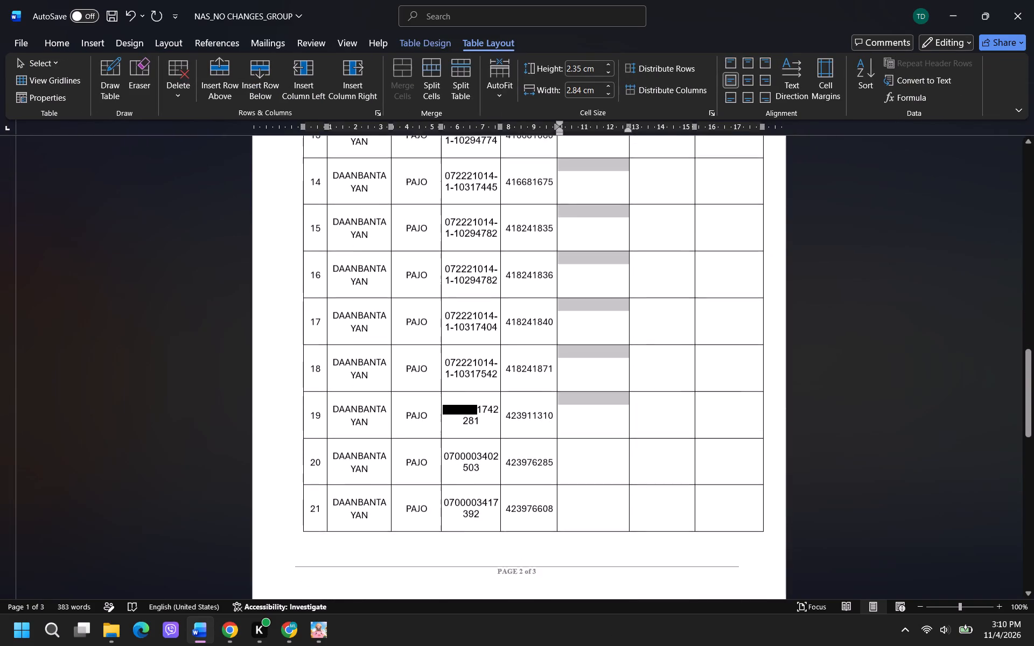
{"action": "left_click_drag", "start_coordinate": [603, 447], "coordinate": [603, 476]}
{"action": "left_click", "coordinate": [732, 82]}
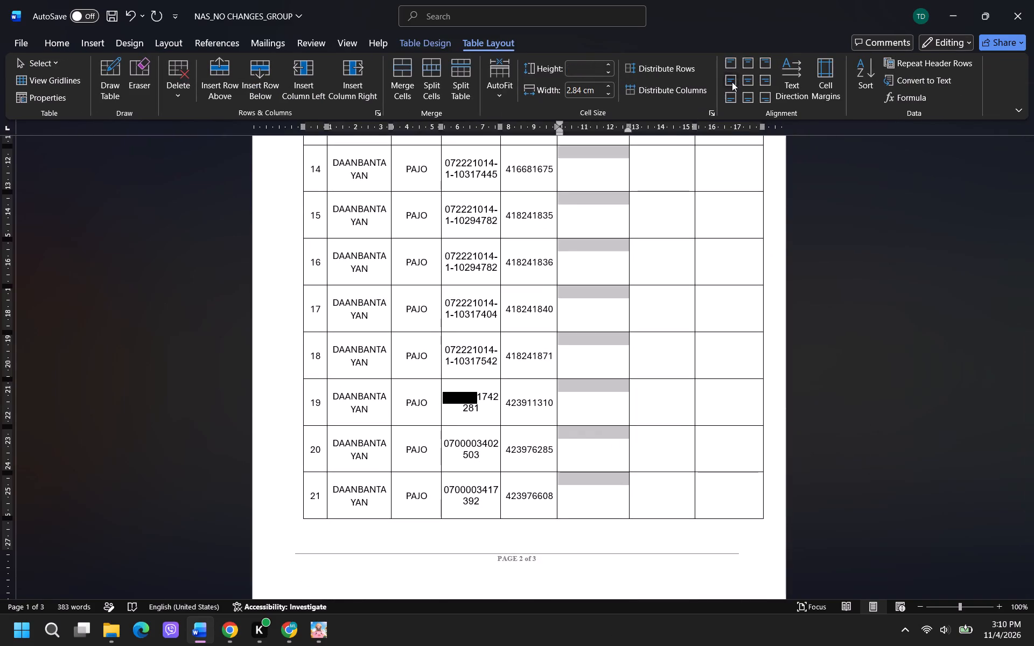
{"action": "left_click", "coordinate": [731, 80]}
Align the empty Name of Member cells in rows 22 to 26 centre left.
{"action": "scroll", "coordinate": [621, 356], "scroll_direction": "down", "scroll_amount": 6}
{"action": "scroll", "coordinate": [604, 397], "scroll_direction": "up", "scroll_amount": 2}
{"action": "scroll", "coordinate": [600, 394], "scroll_direction": "down", "scroll_amount": 2}
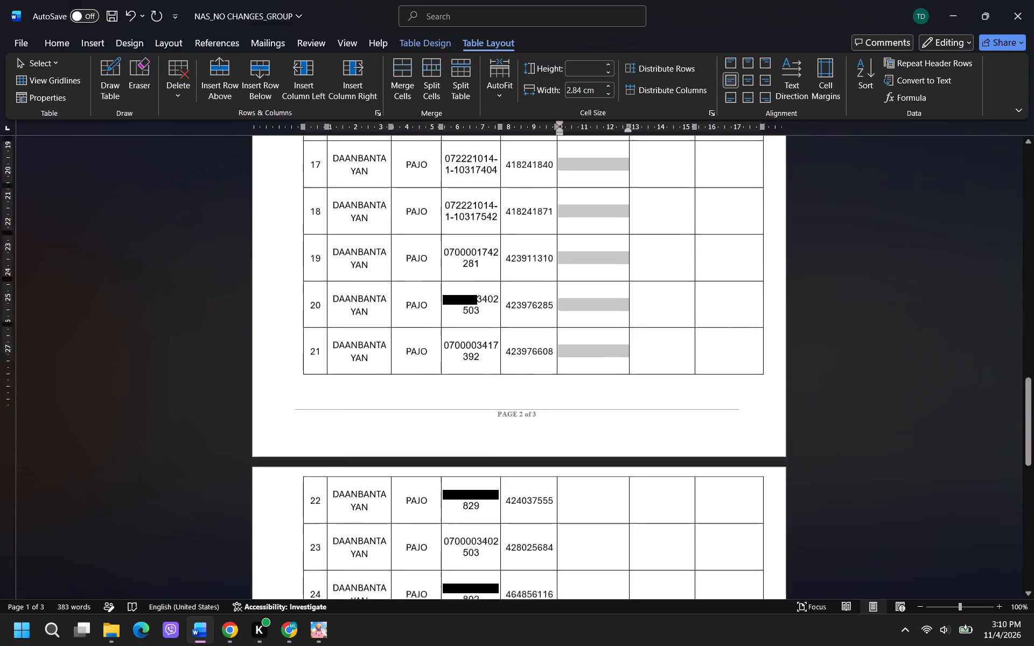
{"action": "scroll", "coordinate": [596, 401], "scroll_direction": "down", "scroll_amount": 8}
{"action": "left_click_drag", "start_coordinate": [583, 191], "coordinate": [593, 397]}
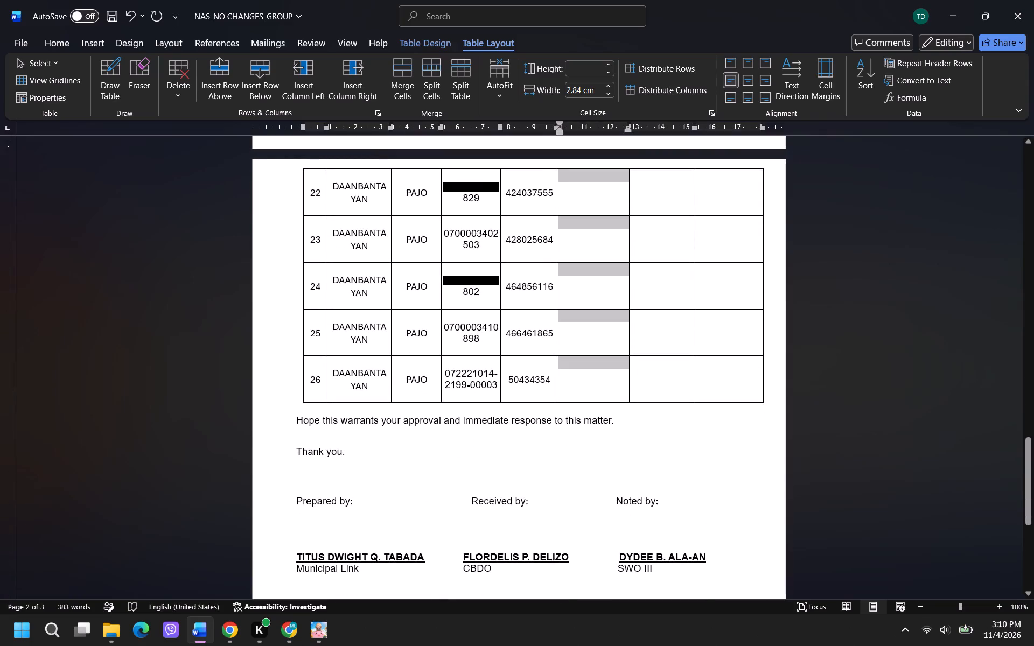
{"action": "left_click_drag", "start_coordinate": [593, 397], "coordinate": [593, 397]}
{"action": "left_click", "coordinate": [730, 75]}
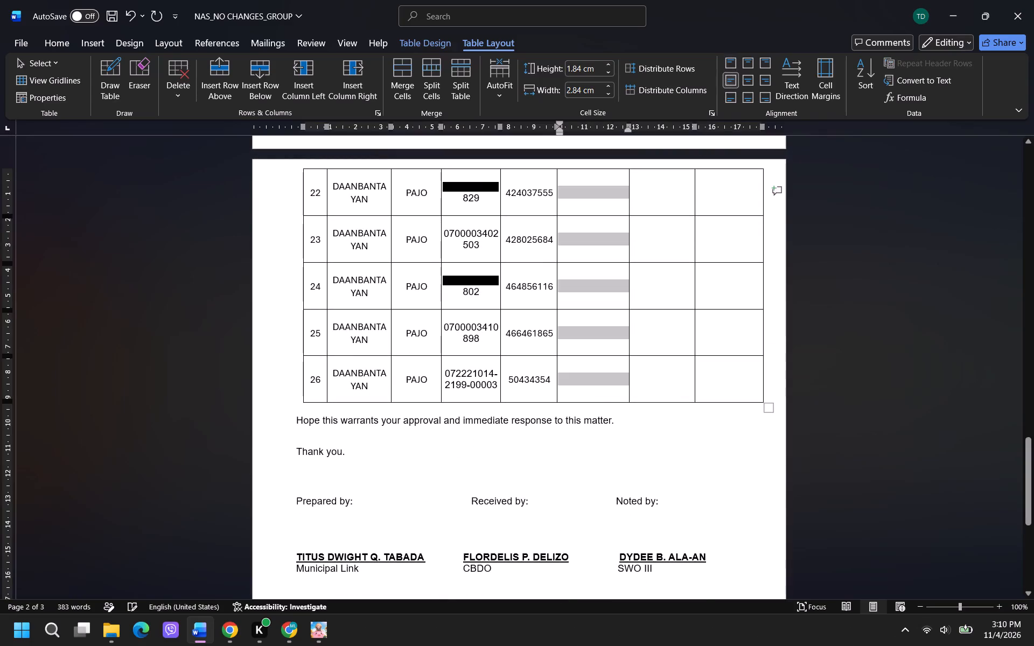
Align the Reason for Not Attending in PPIS and Remarks cells in rows 1 to 8 centre left.
{"action": "scroll", "coordinate": [671, 262], "scroll_direction": "up", "scroll_amount": 20}
{"action": "scroll", "coordinate": [671, 262], "scroll_direction": "up", "scroll_amount": 6}
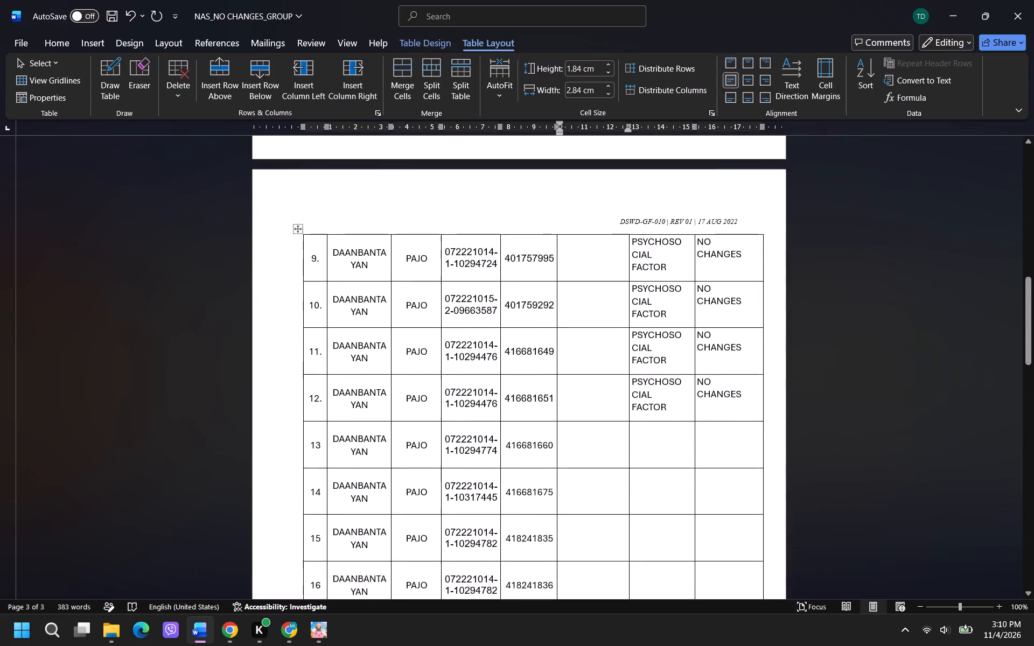
{"action": "scroll", "coordinate": [665, 322], "scroll_direction": "up", "scroll_amount": 18}
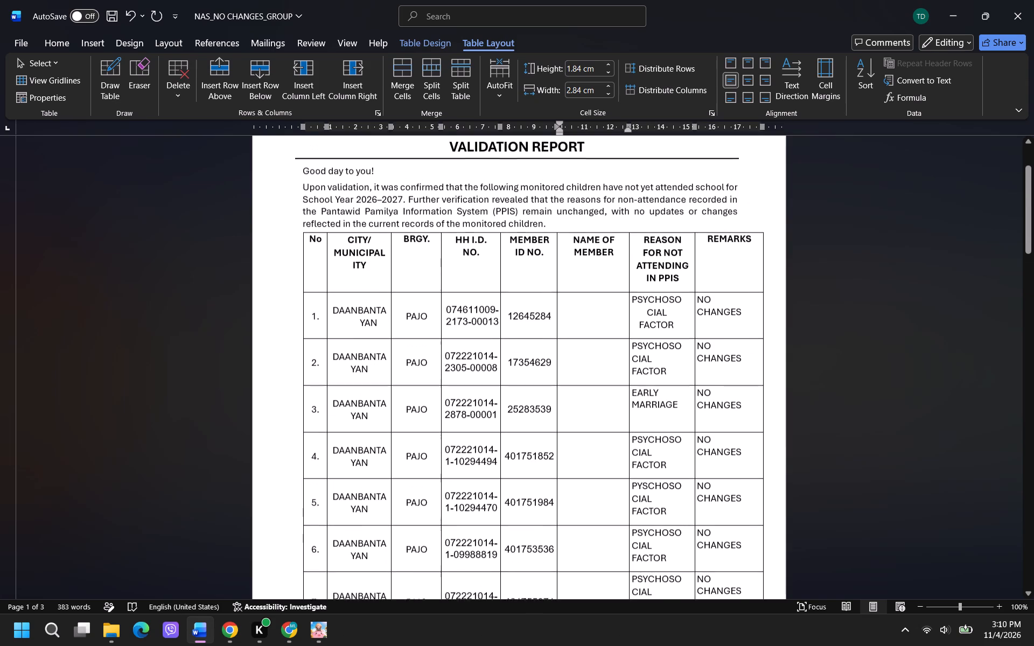
{"action": "left_click_drag", "start_coordinate": [682, 311], "coordinate": [728, 365]}
{"action": "scroll", "coordinate": [729, 362], "scroll_direction": "down", "scroll_amount": 3}
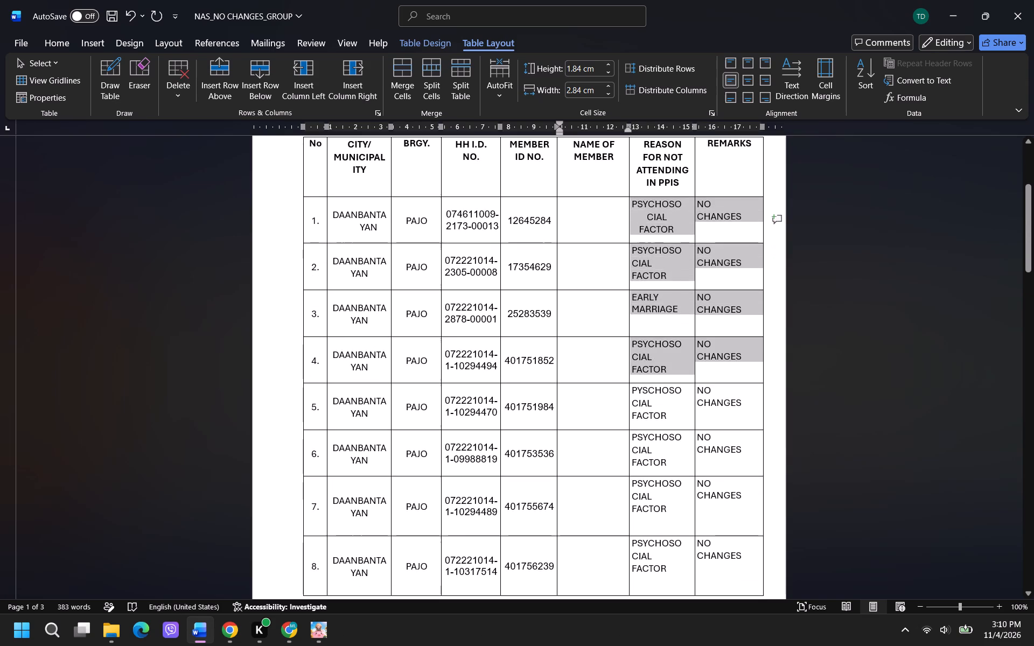
{"action": "left_click_drag", "start_coordinate": [728, 365], "coordinate": [719, 266]}
{"action": "scroll", "coordinate": [727, 367], "scroll_direction": "down", "scroll_amount": 9}
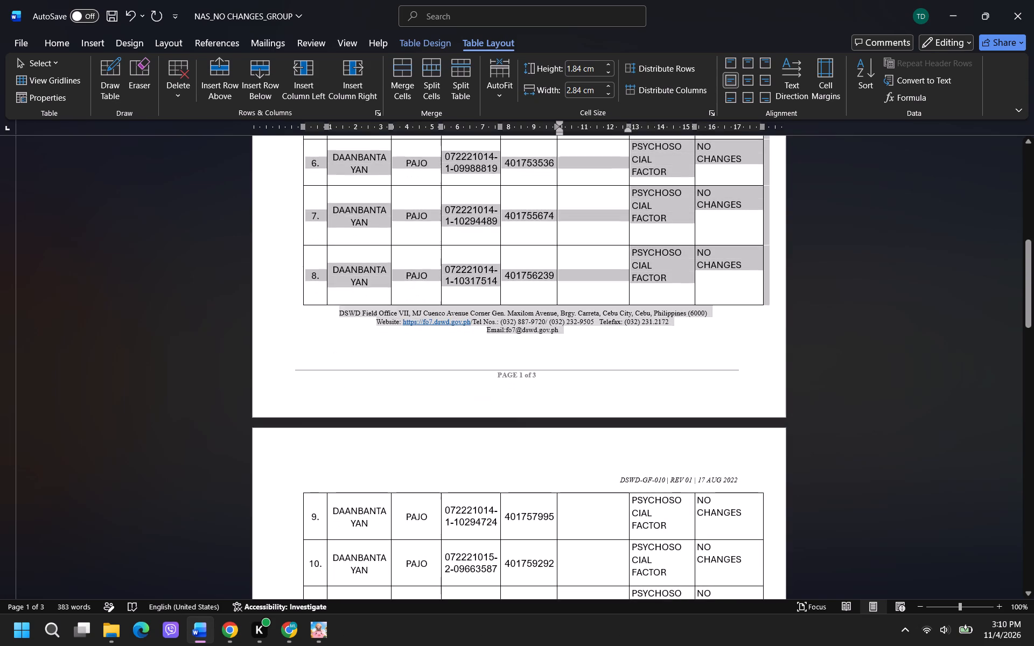
{"action": "left_click_drag", "start_coordinate": [719, 266], "coordinate": [721, 261]}
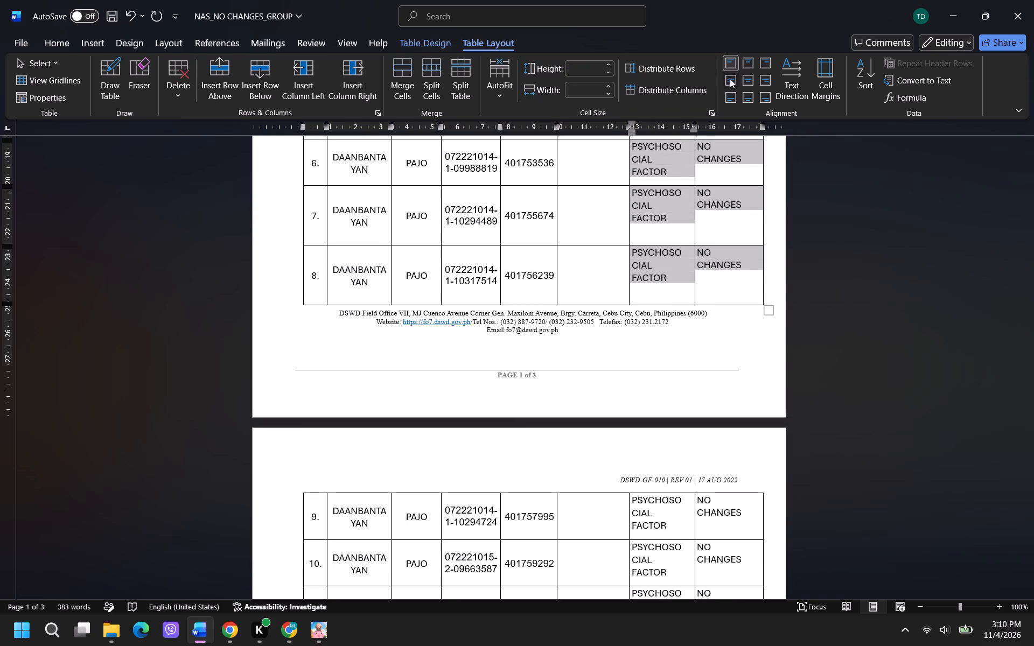
{"action": "left_click", "coordinate": [730, 79]}
Align the Reason for Not Attending in PPIS and Remarks cells in rows 9 to 21 centre left.
{"action": "scroll", "coordinate": [700, 325], "scroll_direction": "down", "scroll_amount": 6}
{"action": "left_click_drag", "start_coordinate": [682, 335], "coordinate": [709, 422]}
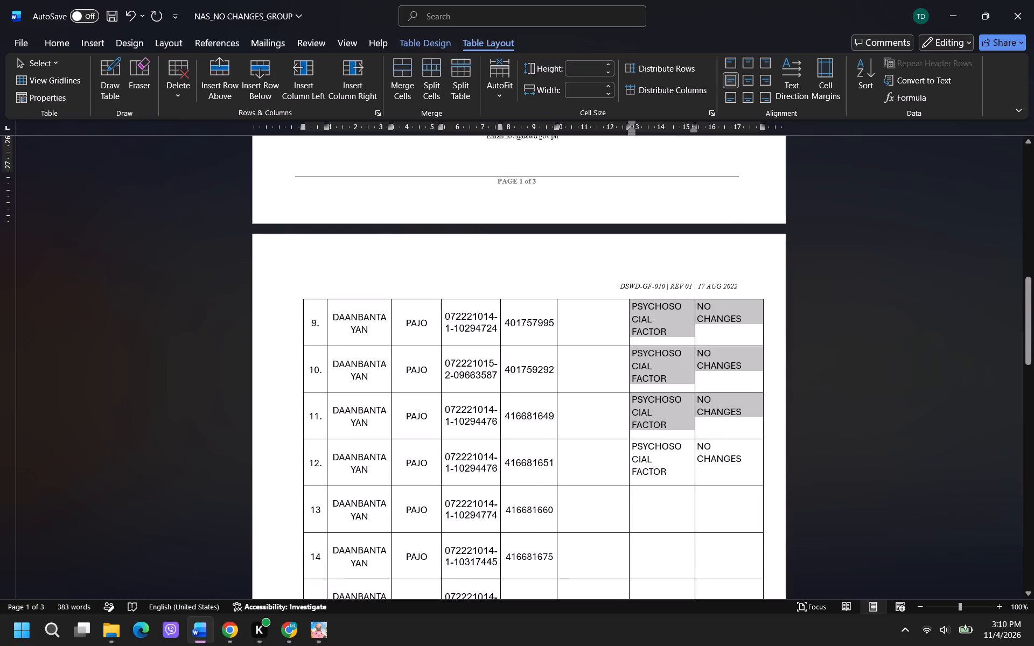
{"action": "left_click_drag", "start_coordinate": [709, 422], "coordinate": [718, 444]}
{"action": "scroll", "coordinate": [710, 427], "scroll_direction": "down", "scroll_amount": 10}
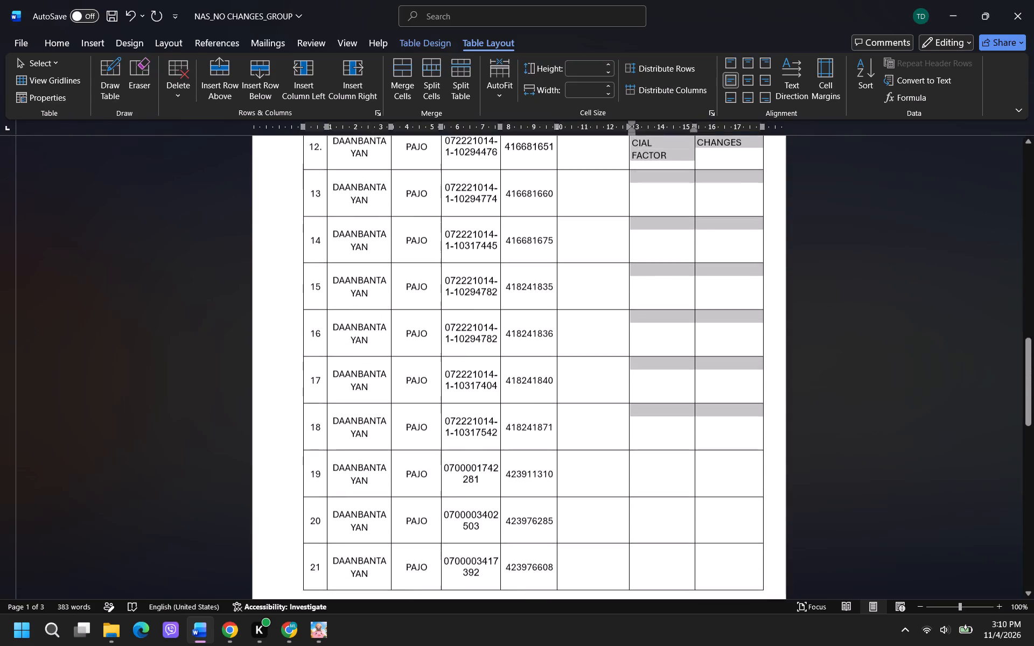
{"action": "left_click_drag", "start_coordinate": [718, 444], "coordinate": [722, 408]}
{"action": "scroll", "coordinate": [718, 444], "scroll_direction": "down", "scroll_amount": 4}
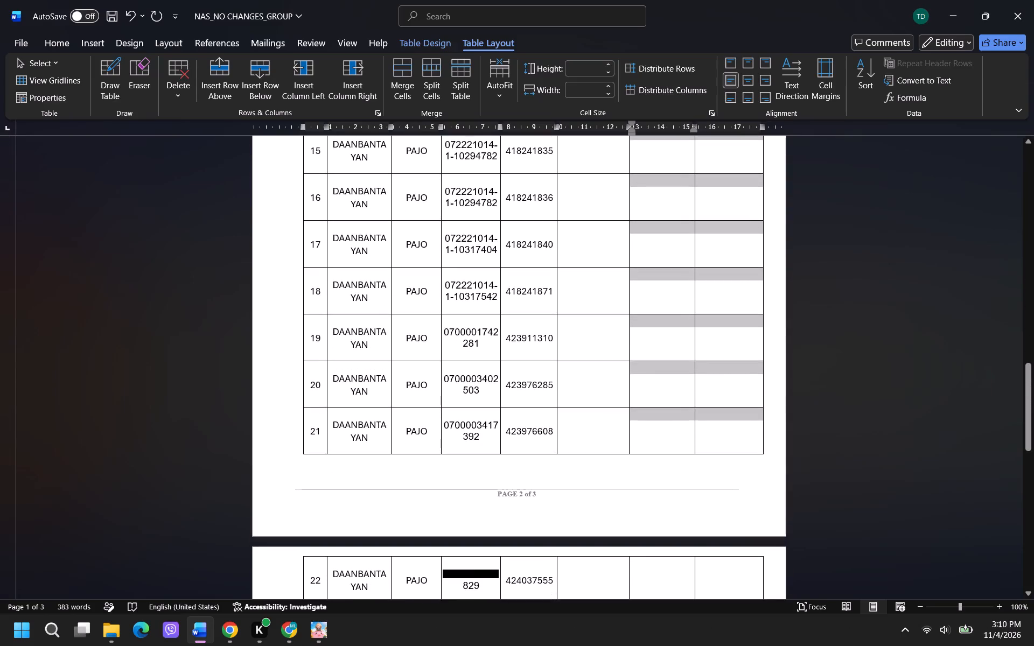
{"action": "left_click", "coordinate": [729, 79]}
Align the Reason for Not Attending in PPIS and Remarks cells in rows 22 to 26 centre left.
{"action": "scroll", "coordinate": [708, 405], "scroll_direction": "down", "scroll_amount": 9}
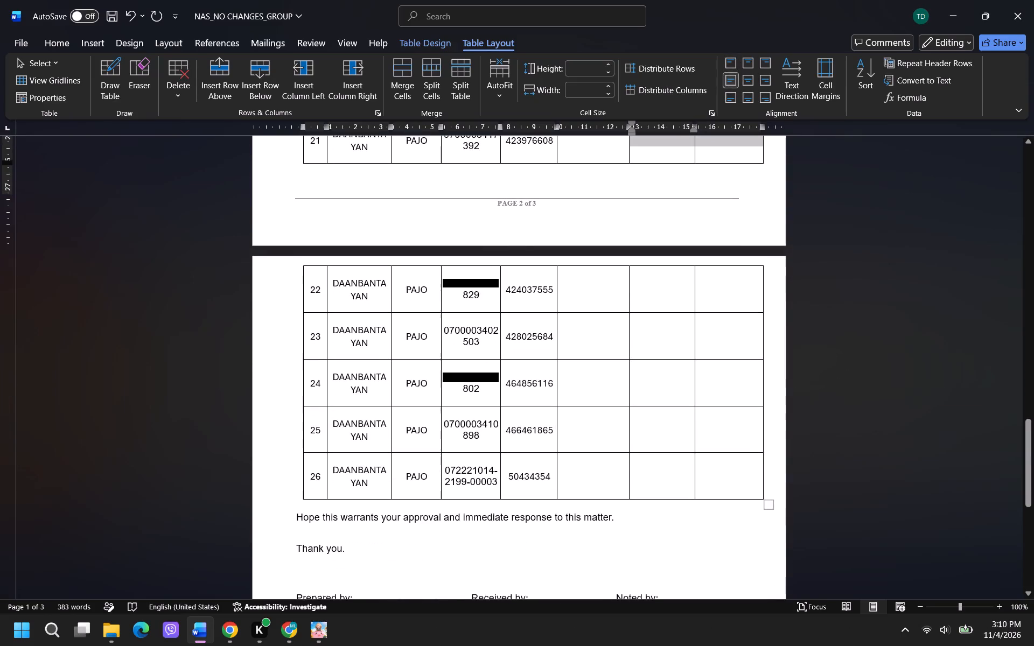
{"action": "left_click_drag", "start_coordinate": [661, 285], "coordinate": [731, 477]}
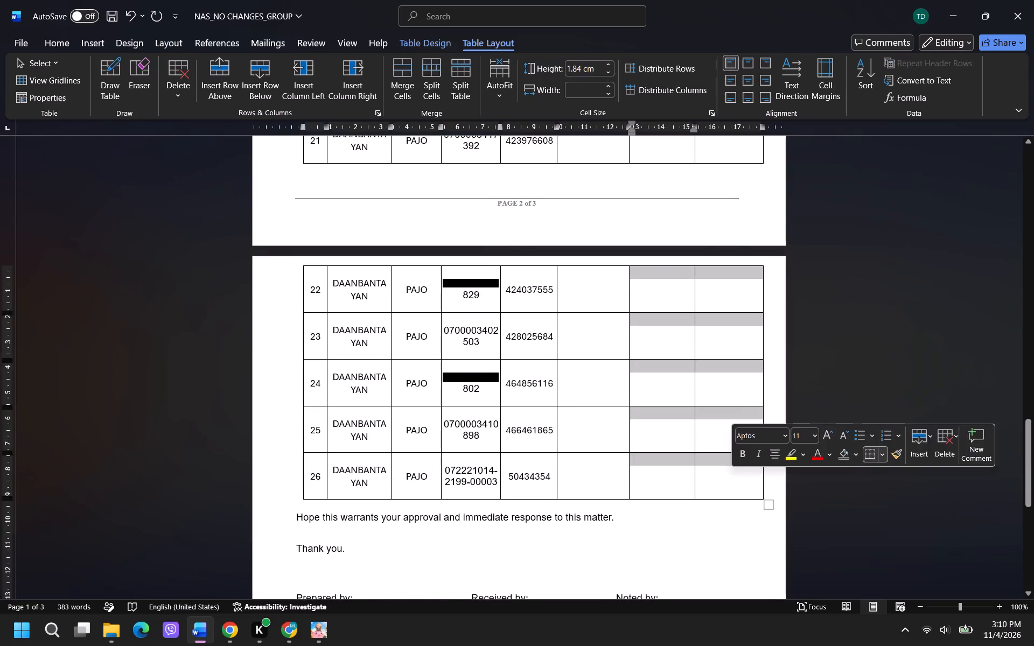
{"action": "left_click", "coordinate": [726, 81]}
{"action": "left_click", "coordinate": [583, 341]}
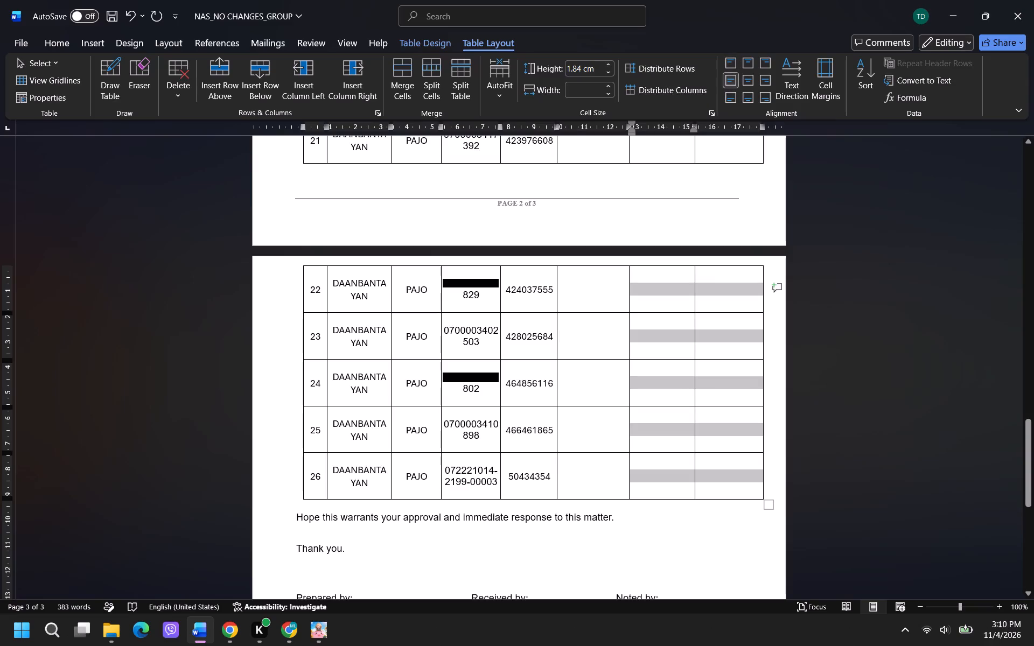
Switch to the DQA sheet in Chrome and check the first child's full name in row 14508.
{"action": "scroll", "coordinate": [580, 345], "scroll_direction": "up", "scroll_amount": 20}
{"action": "scroll", "coordinate": [580, 345], "scroll_direction": "up", "scroll_amount": 11}
{"action": "scroll", "coordinate": [609, 400], "scroll_direction": "up", "scroll_amount": 13}
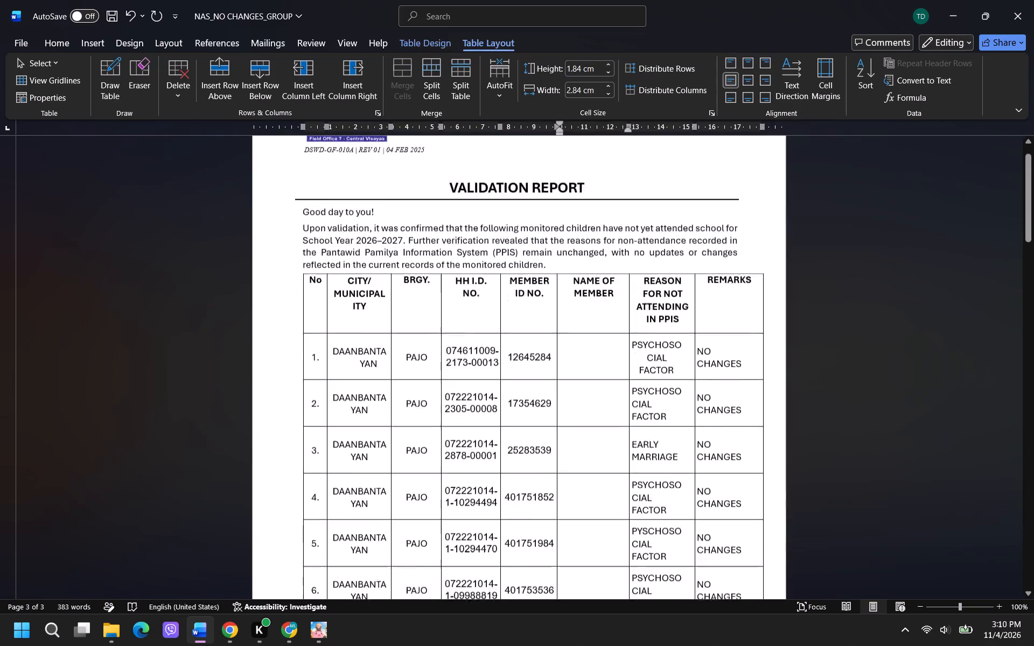
{"action": "scroll", "coordinate": [601, 383], "scroll_direction": "up", "scroll_amount": 5}
{"action": "scroll", "coordinate": [579, 410], "scroll_direction": "down", "scroll_amount": 2}
{"action": "key", "text": "alt+Tab"}
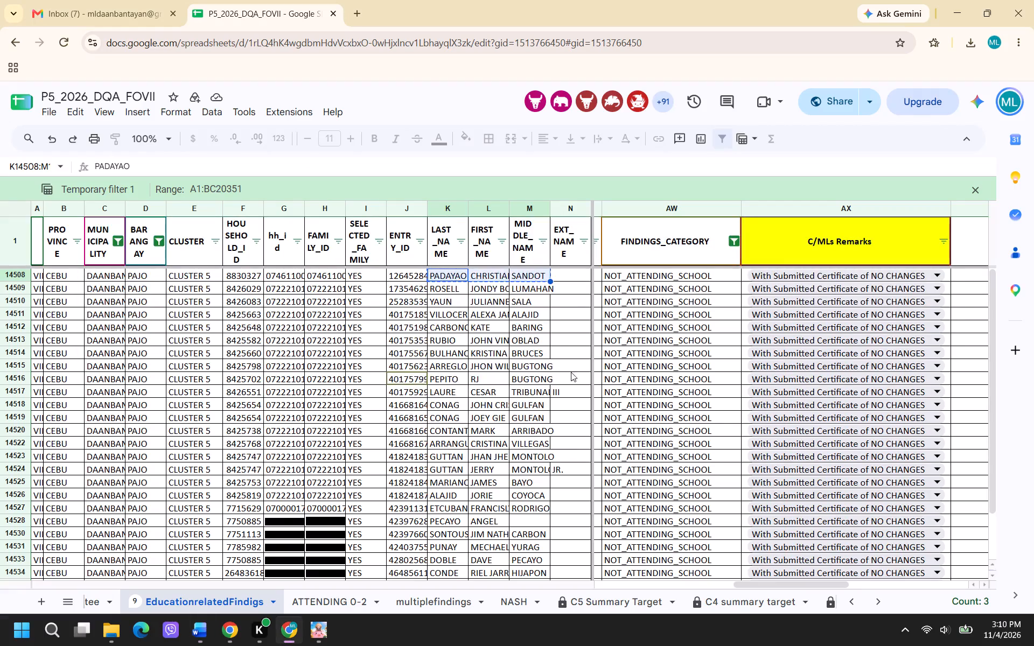
{"action": "left_click", "coordinate": [488, 272]}
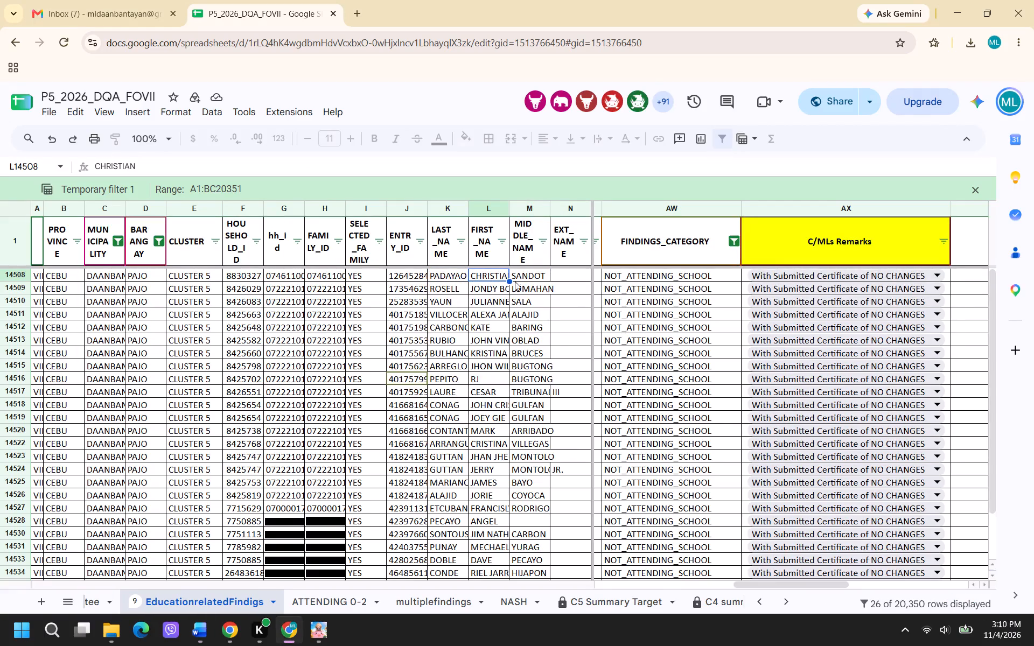
{"action": "left_click", "coordinate": [443, 273]}
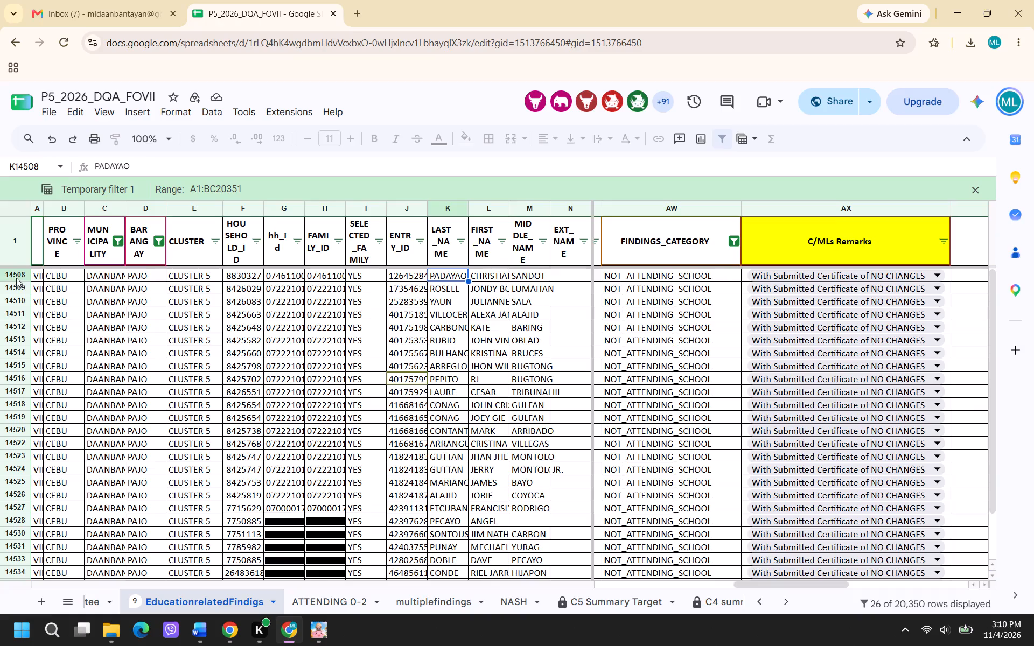
{"action": "left_click", "coordinate": [15, 276]}
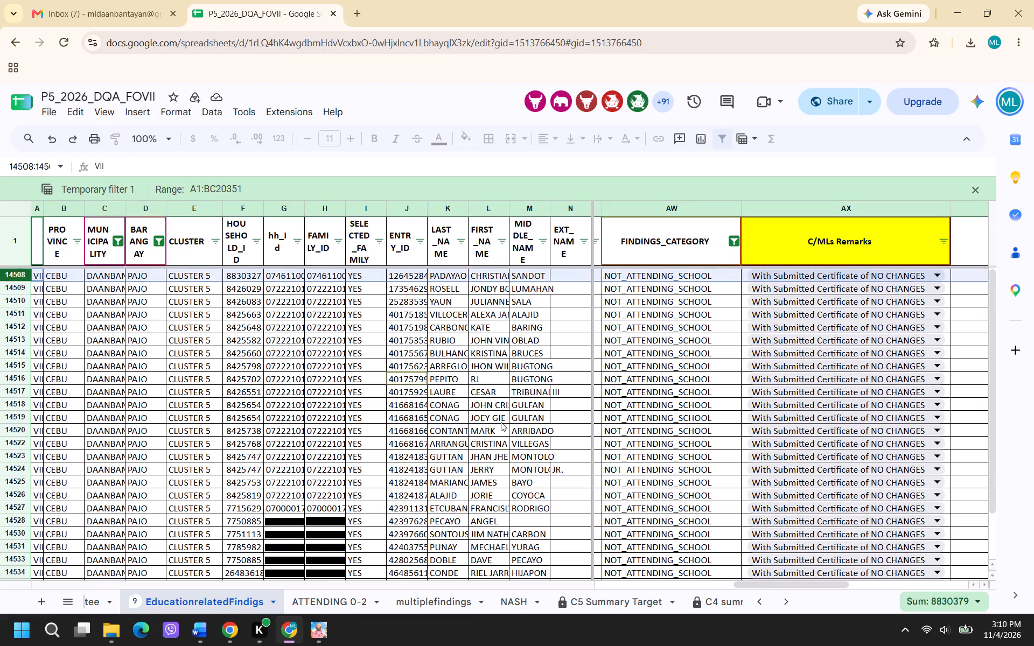
{"action": "key", "text": "alt+Tab"}
{"action": "key", "text": "alt+Tab"}
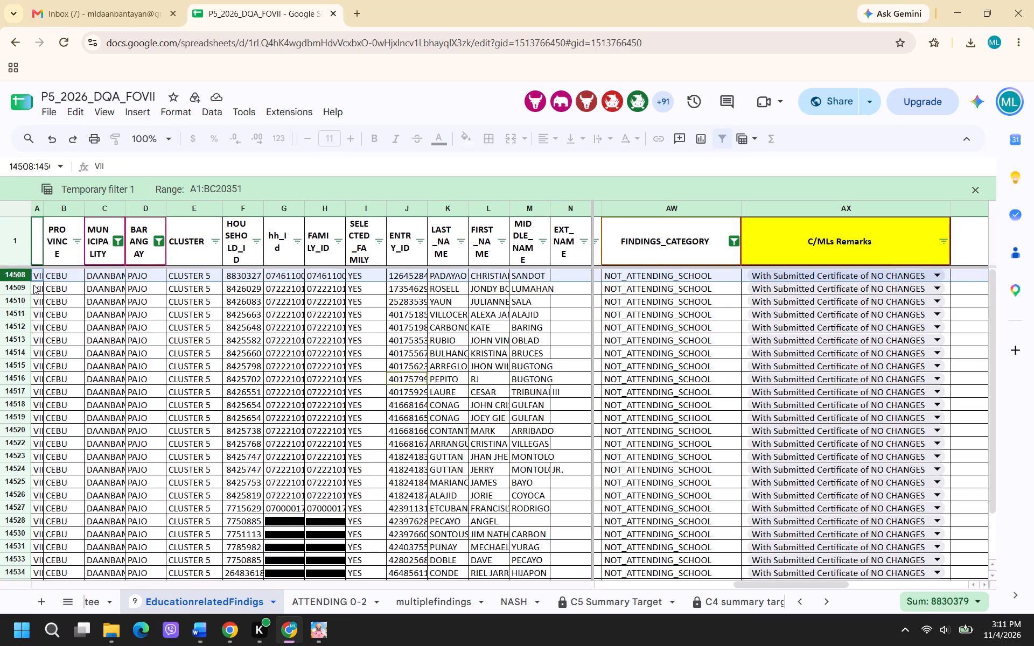
{"action": "key", "text": "alt+Tab"}
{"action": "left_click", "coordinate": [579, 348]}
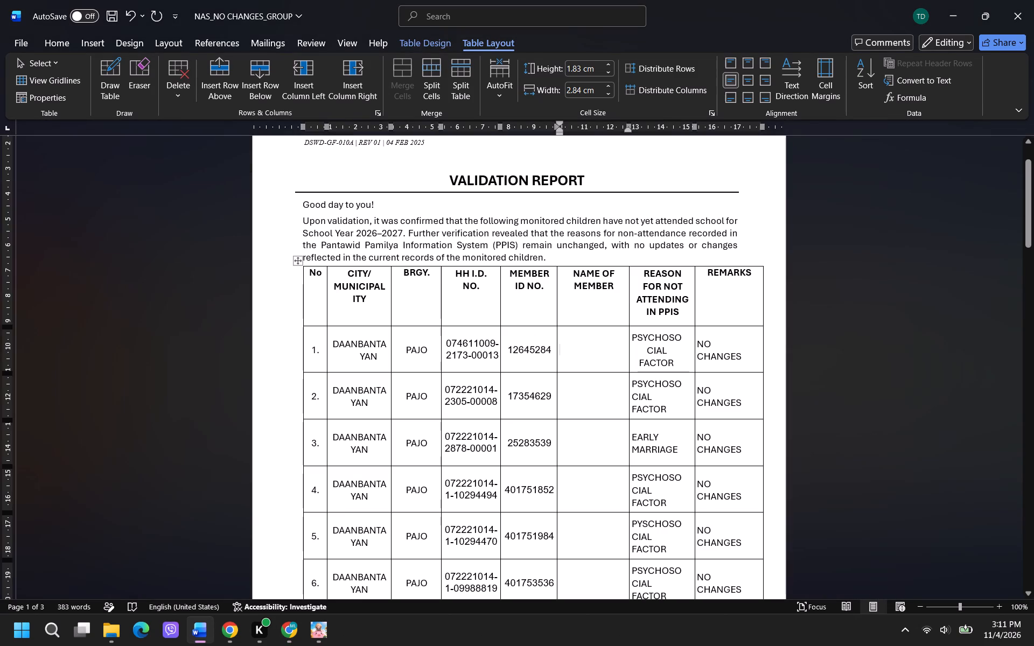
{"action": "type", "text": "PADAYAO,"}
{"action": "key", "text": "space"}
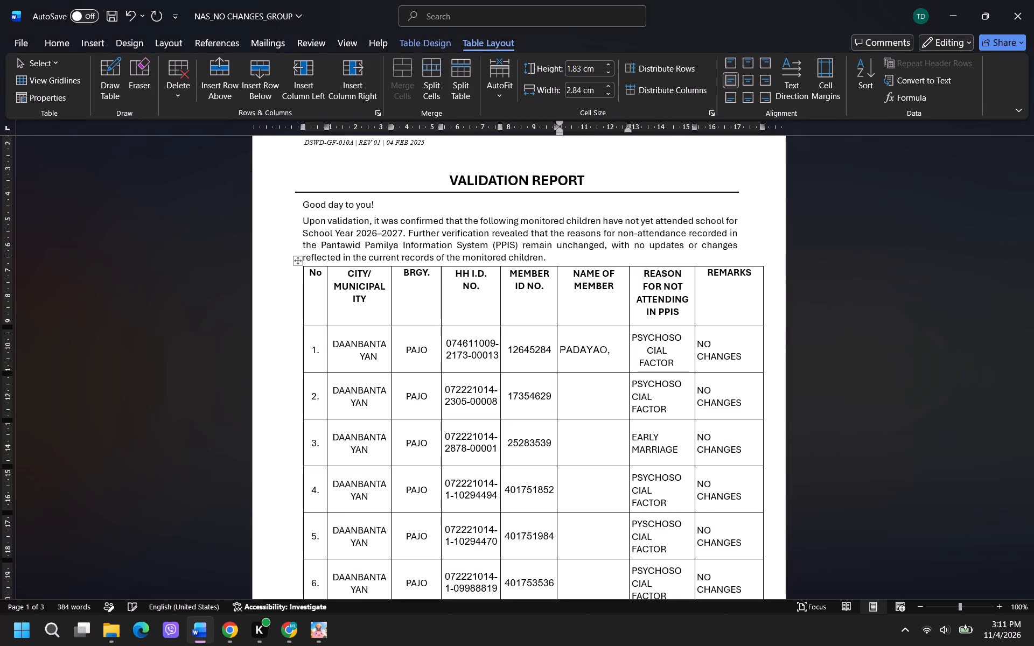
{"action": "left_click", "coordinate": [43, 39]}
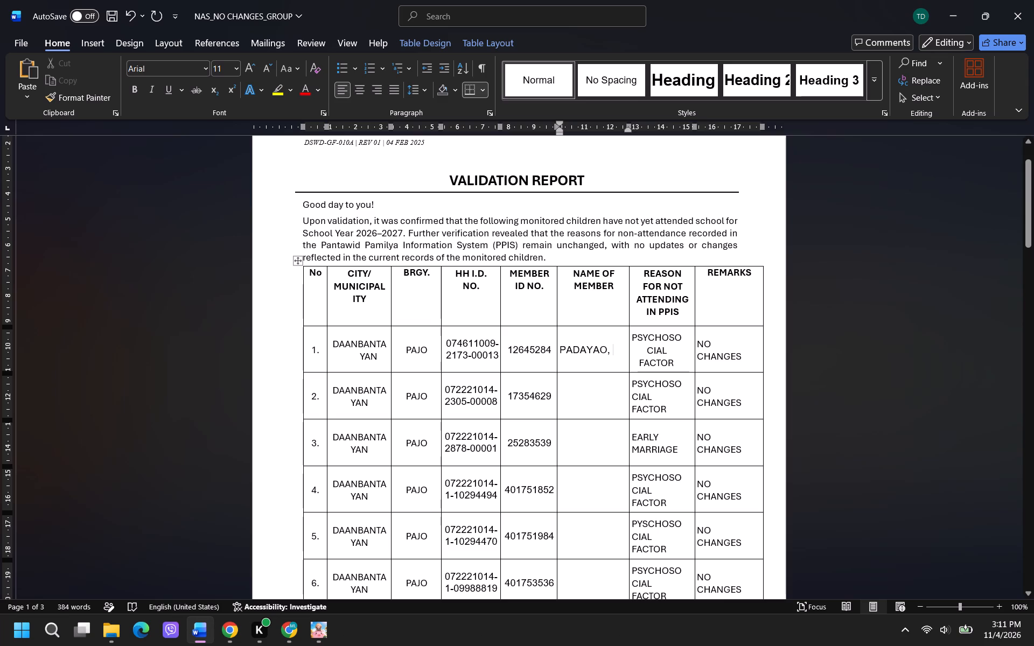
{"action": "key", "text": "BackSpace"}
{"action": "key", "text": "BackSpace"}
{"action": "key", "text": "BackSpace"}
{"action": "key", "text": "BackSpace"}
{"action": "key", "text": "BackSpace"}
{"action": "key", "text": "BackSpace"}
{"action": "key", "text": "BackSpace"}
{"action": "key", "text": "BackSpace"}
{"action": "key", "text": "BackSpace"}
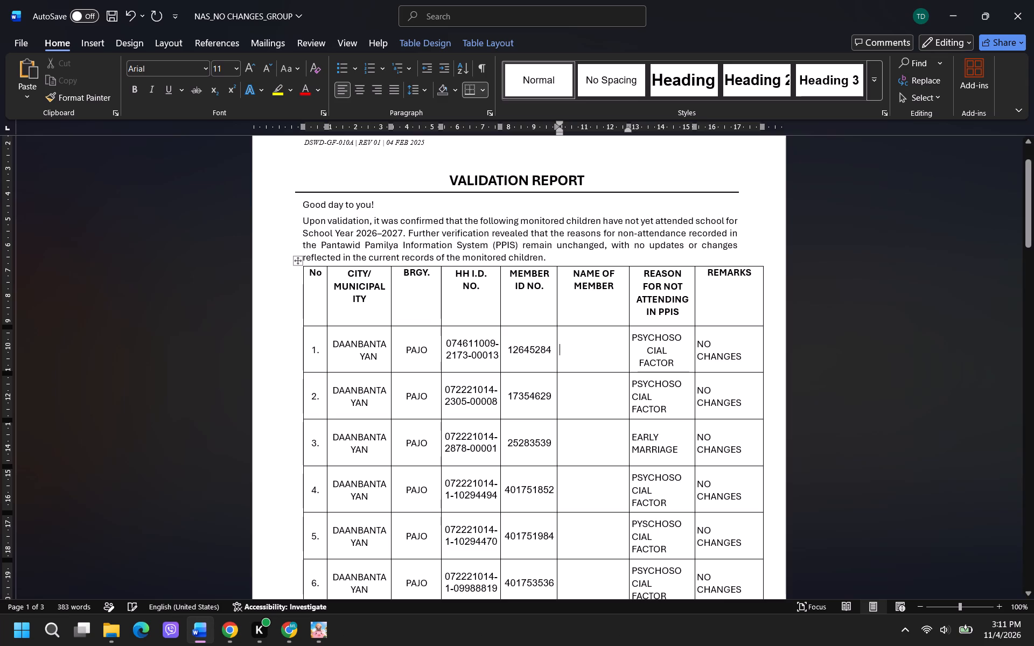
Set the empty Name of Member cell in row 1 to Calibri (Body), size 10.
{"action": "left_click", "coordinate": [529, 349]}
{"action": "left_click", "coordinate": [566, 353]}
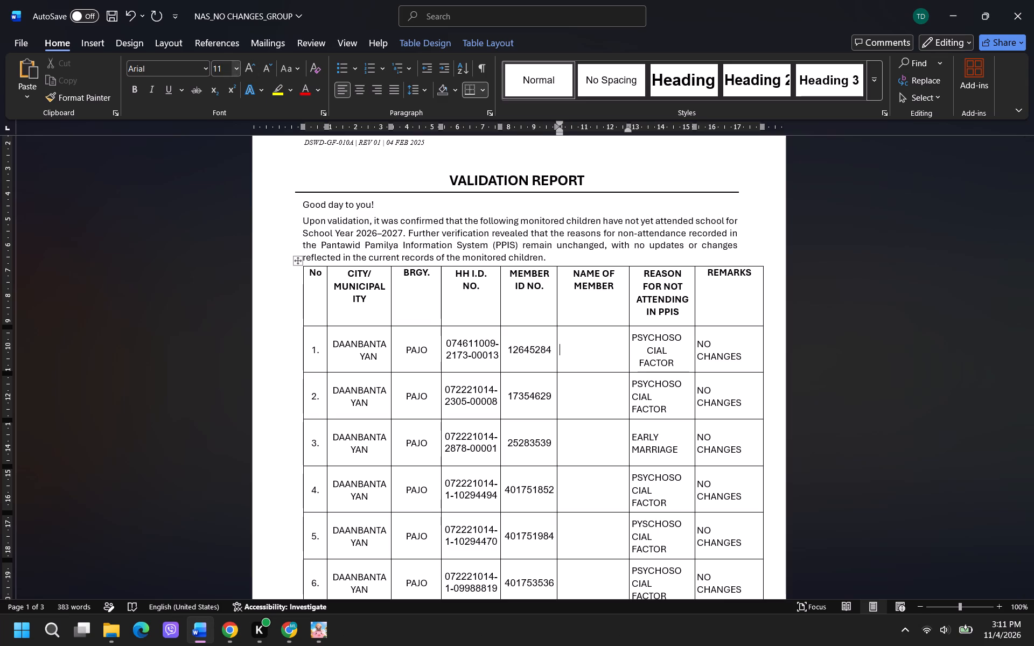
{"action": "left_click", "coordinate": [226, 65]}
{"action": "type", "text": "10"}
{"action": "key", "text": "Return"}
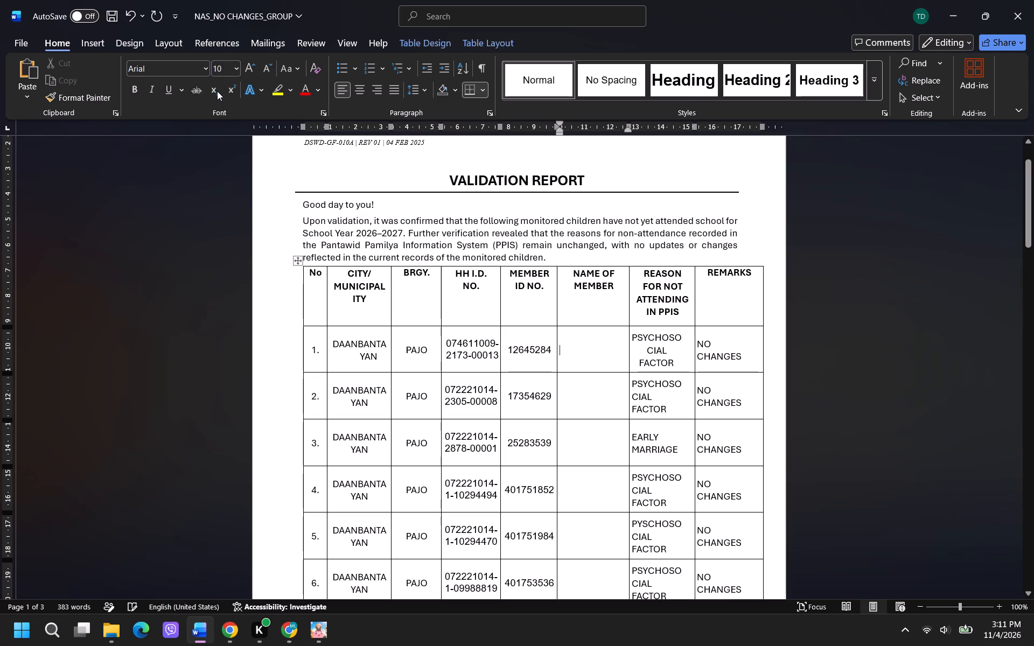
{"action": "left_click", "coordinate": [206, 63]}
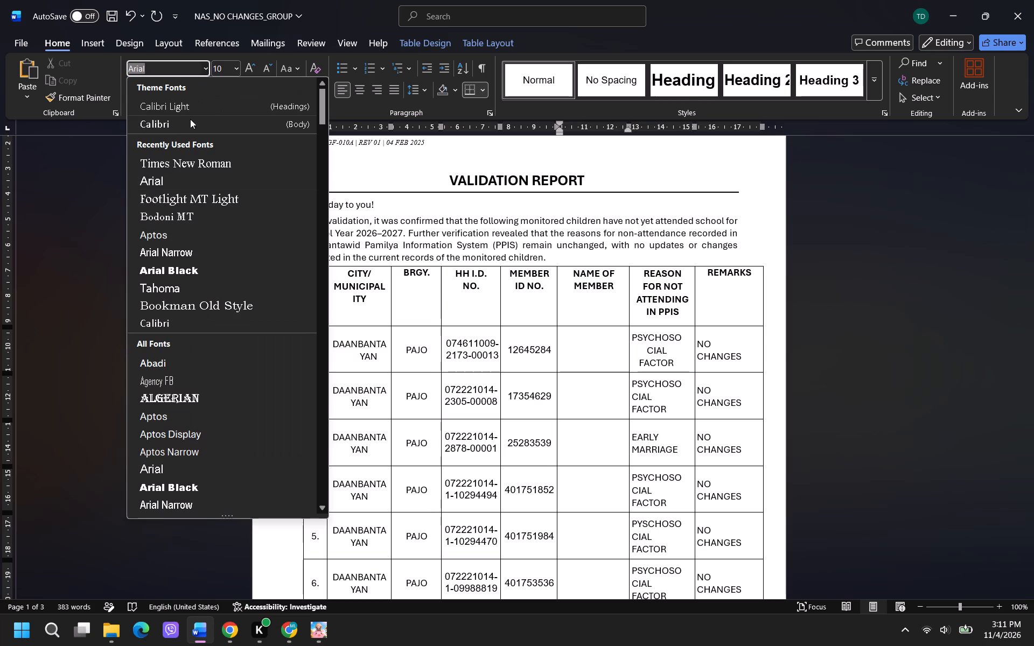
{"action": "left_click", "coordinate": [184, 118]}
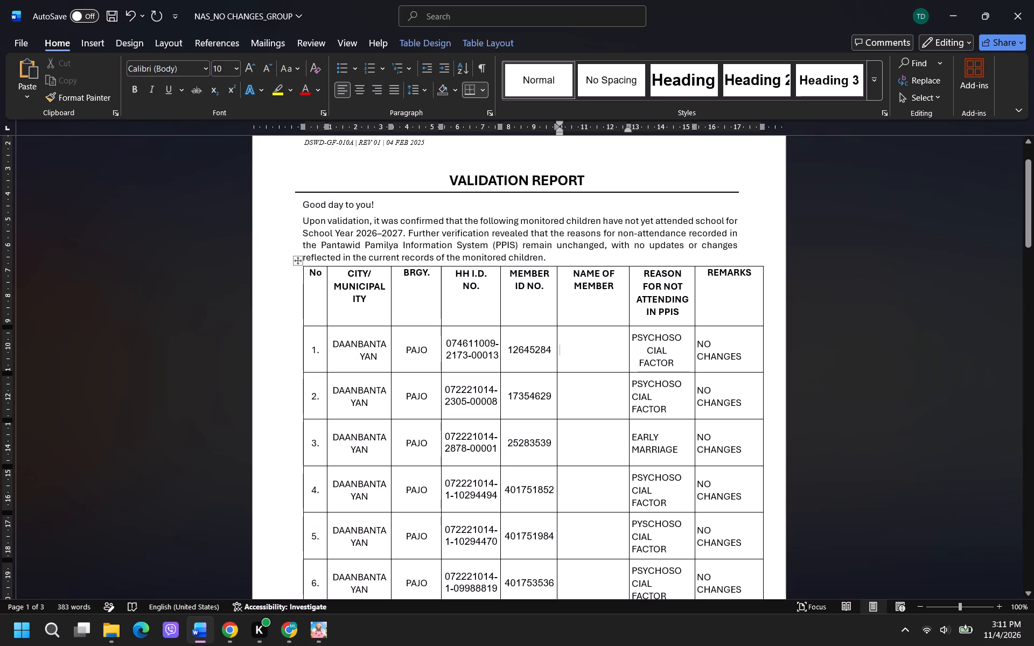
Set the empty Name of Member cells in rows 1 to 8 to Calibri (Body), size 10.
{"action": "left_click", "coordinate": [593, 406]}
{"action": "left_click_drag", "start_coordinate": [570, 351], "coordinate": [588, 405]}
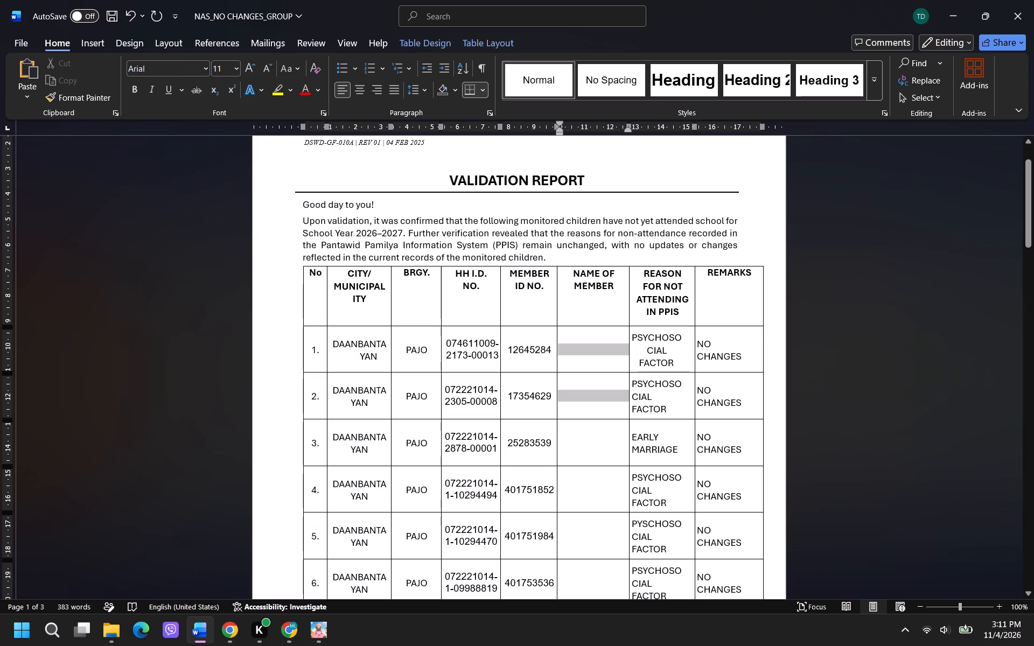
{"action": "left_click_drag", "start_coordinate": [588, 405], "coordinate": [597, 373]}
{"action": "scroll", "coordinate": [588, 405], "scroll_direction": "down", "scroll_amount": 10}
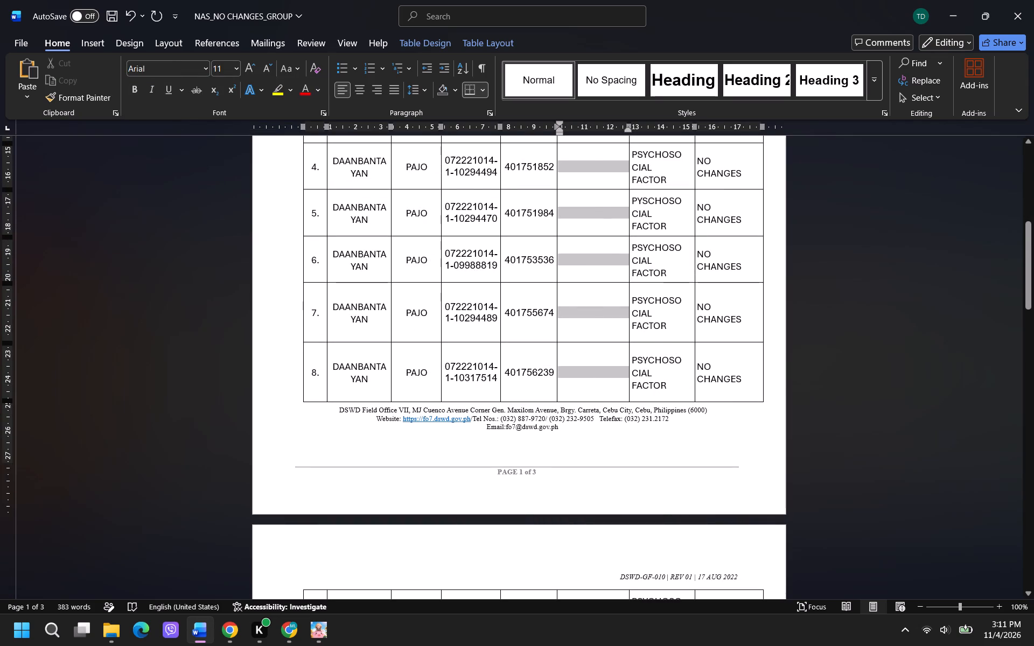
{"action": "left_click_drag", "start_coordinate": [597, 373], "coordinate": [598, 371]}
{"action": "left_click", "coordinate": [207, 68]}
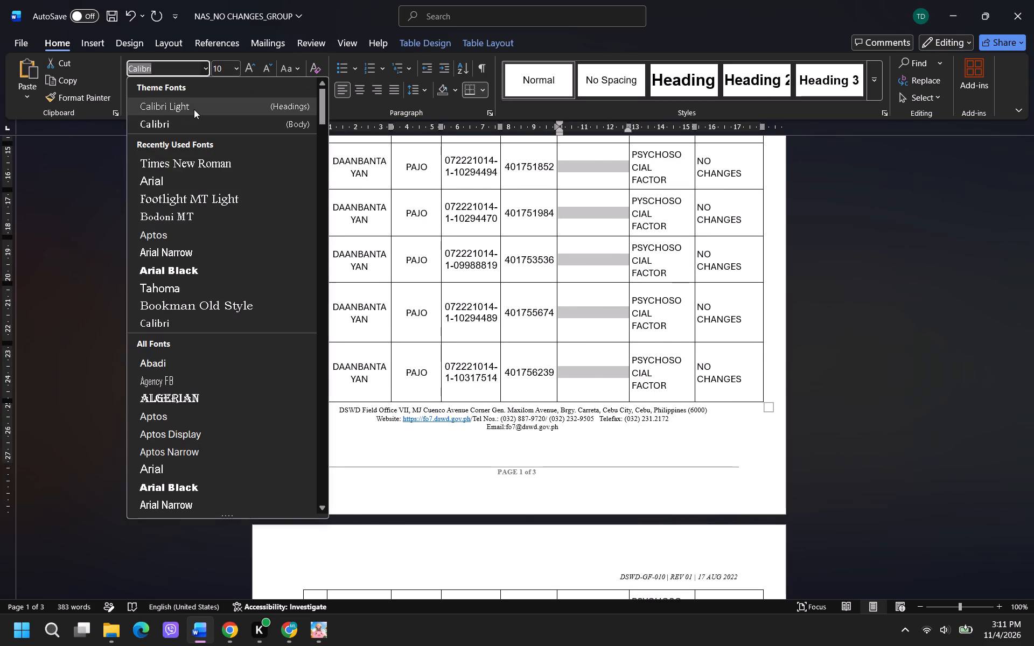
{"action": "left_click", "coordinate": [179, 124]}
{"action": "left_click", "coordinate": [222, 68]}
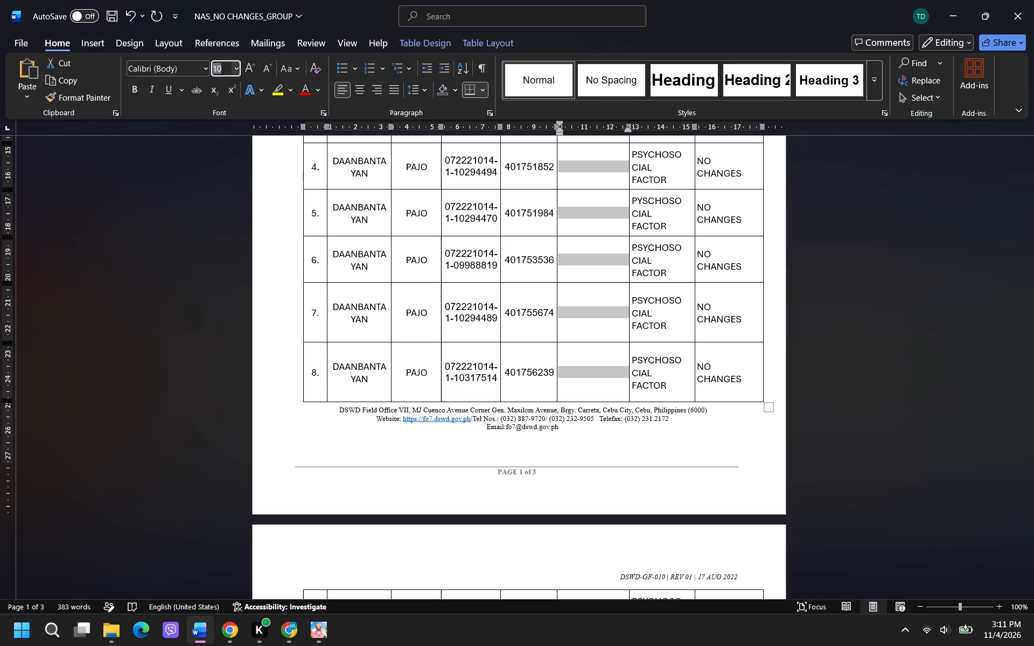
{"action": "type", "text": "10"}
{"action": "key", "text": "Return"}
Set the empty Name of Member cells in rows 9 to 21 to Calibri (Body), size 10.
{"action": "scroll", "coordinate": [486, 323], "scroll_direction": "down", "scroll_amount": 11}
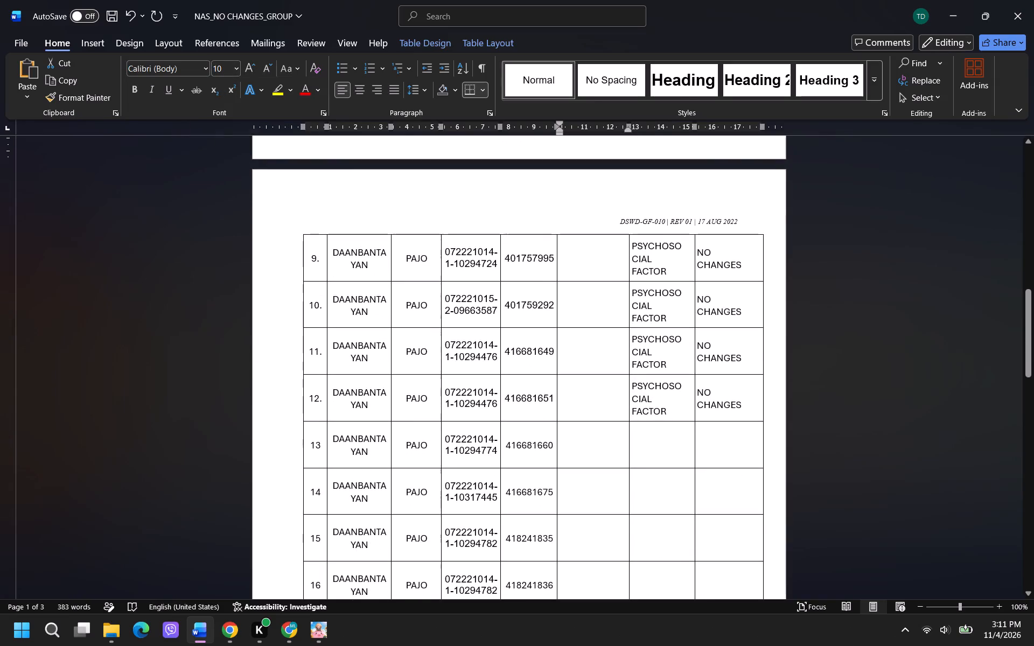
{"action": "left_click_drag", "start_coordinate": [589, 256], "coordinate": [606, 376]}
{"action": "scroll", "coordinate": [601, 326], "scroll_direction": "down", "scroll_amount": 3}
{"action": "scroll", "coordinate": [606, 374], "scroll_direction": "down", "scroll_amount": 5}
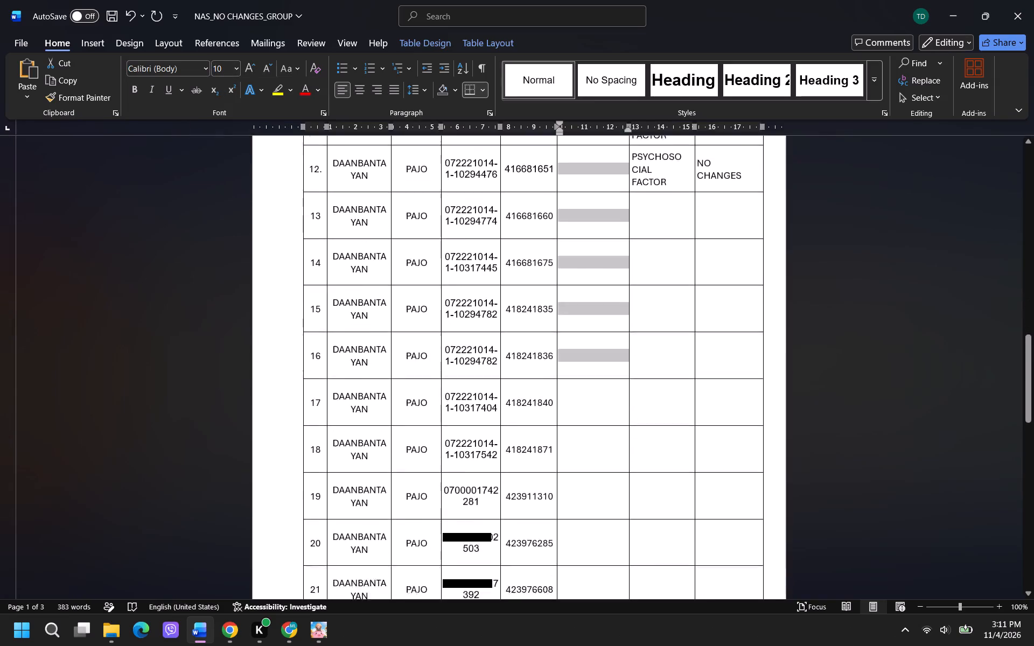
{"action": "left_click_drag", "start_coordinate": [606, 376], "coordinate": [609, 418]}
{"action": "scroll", "coordinate": [606, 379], "scroll_direction": "down", "scroll_amount": 4}
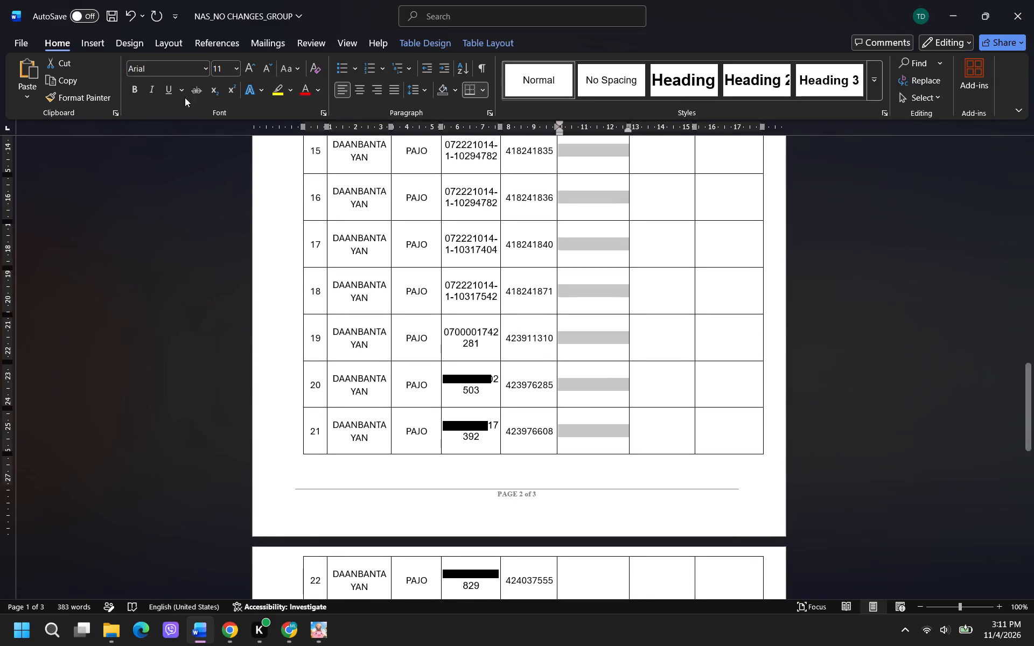
{"action": "left_click", "coordinate": [205, 67]}
{"action": "left_click", "coordinate": [170, 130]}
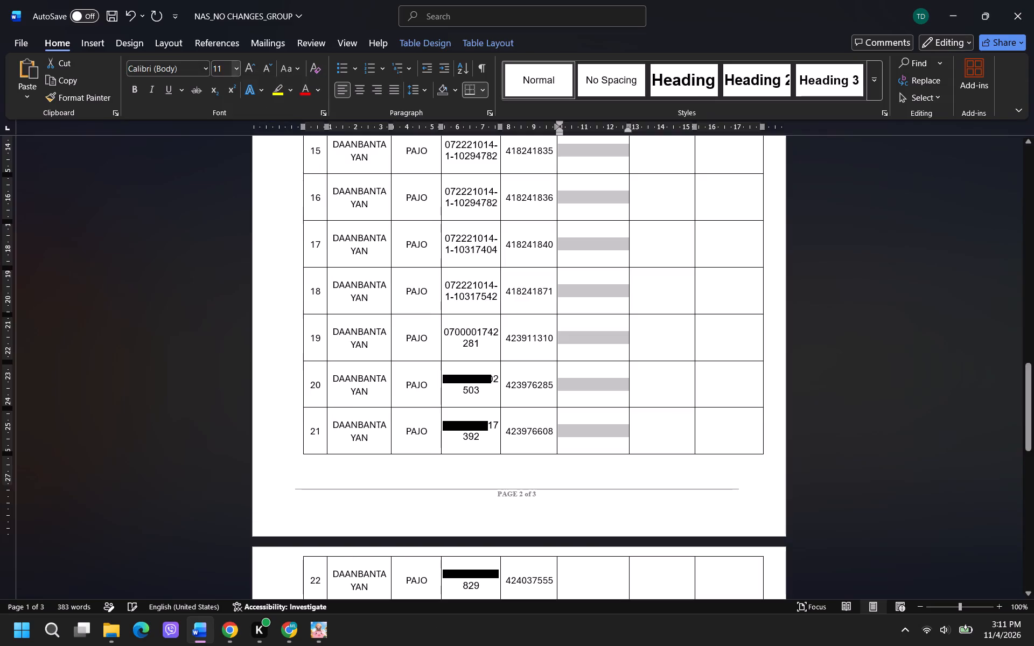
{"action": "left_click", "coordinate": [223, 68]}
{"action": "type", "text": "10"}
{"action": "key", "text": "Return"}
Set the empty Name of Member cells in rows 22 to 26 to Calibri (Body), size 10.
{"action": "scroll", "coordinate": [717, 399], "scroll_direction": "down", "scroll_amount": 3}
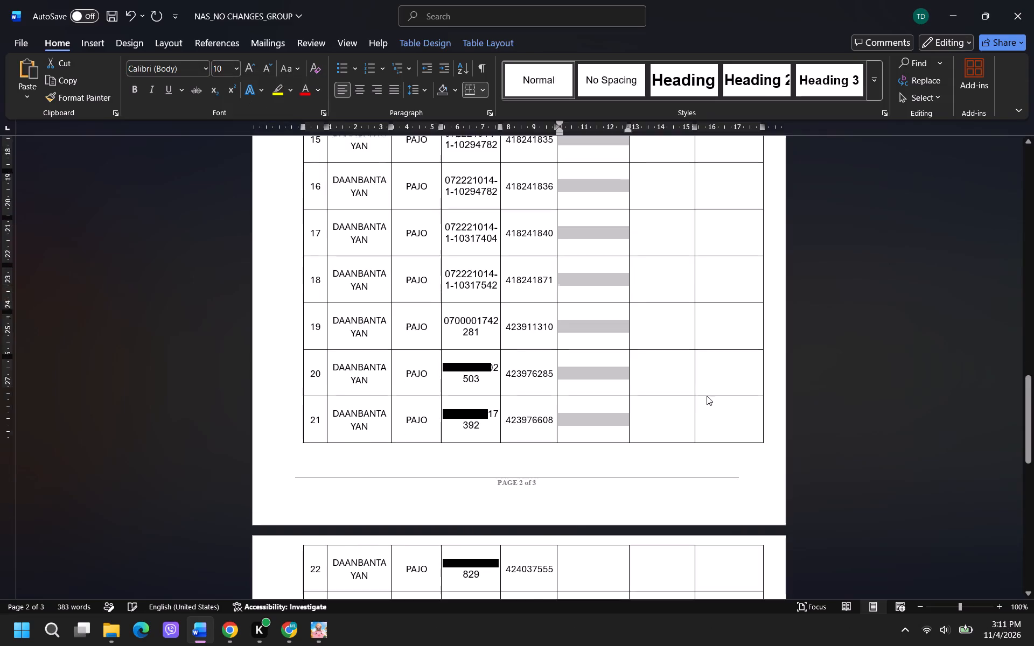
{"action": "scroll", "coordinate": [707, 396], "scroll_direction": "down", "scroll_amount": 8}
{"action": "left_click_drag", "start_coordinate": [572, 224], "coordinate": [602, 398]}
{"action": "left_click", "coordinate": [205, 72]}
{"action": "left_click", "coordinate": [169, 123]}
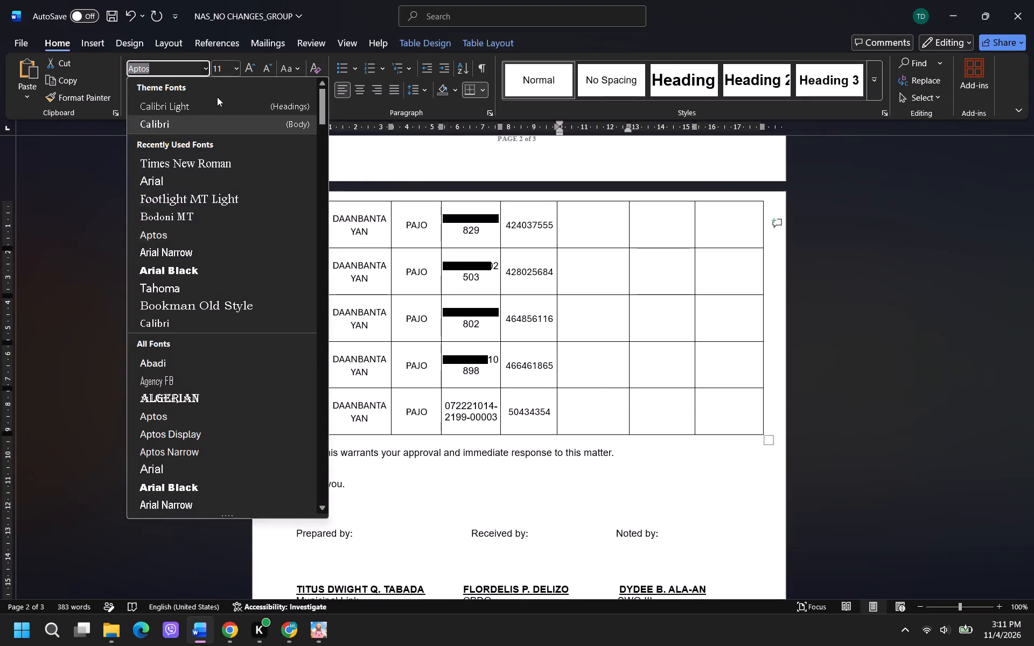
{"action": "left_click", "coordinate": [221, 72]}
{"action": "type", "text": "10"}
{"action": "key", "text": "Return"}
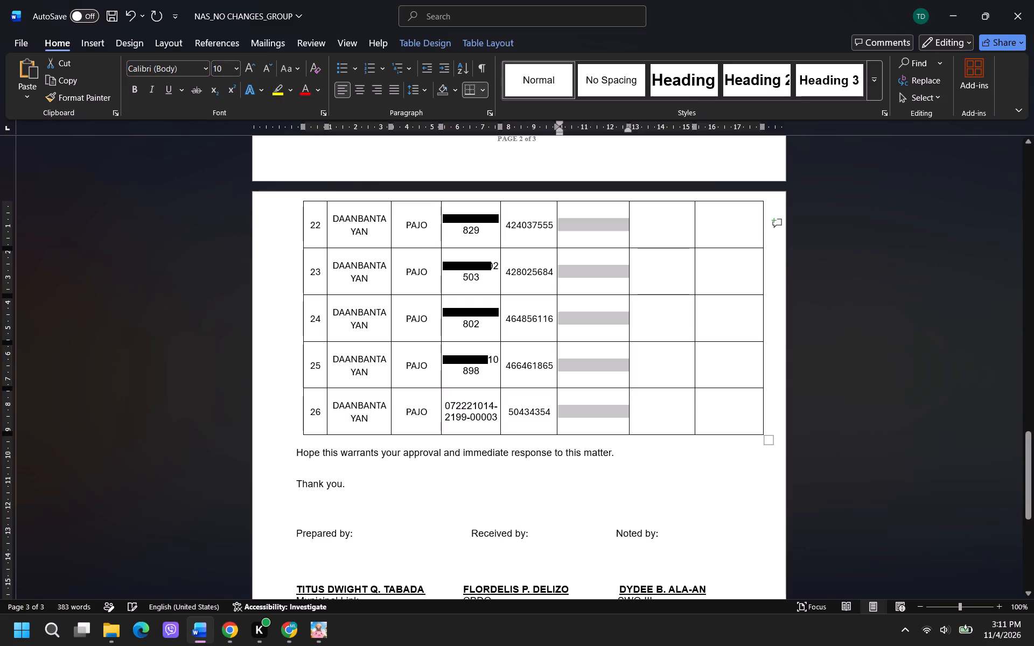
Enter the first child's last, first and middle name from DQA sheet row 14508 in row 1's Name of Member cell.
{"action": "scroll", "coordinate": [512, 296], "scroll_direction": "up", "scroll_amount": 20}
{"action": "scroll", "coordinate": [512, 296], "scroll_direction": "up", "scroll_amount": 17}
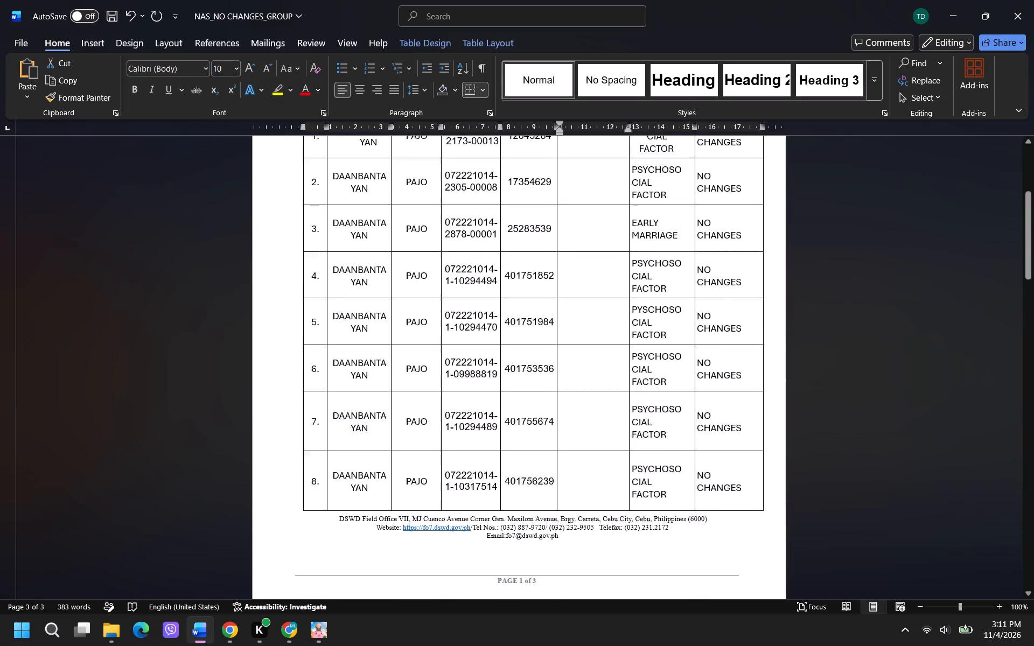
{"action": "scroll", "coordinate": [579, 321], "scroll_direction": "up", "scroll_amount": 12}
{"action": "left_click", "coordinate": [593, 424]}
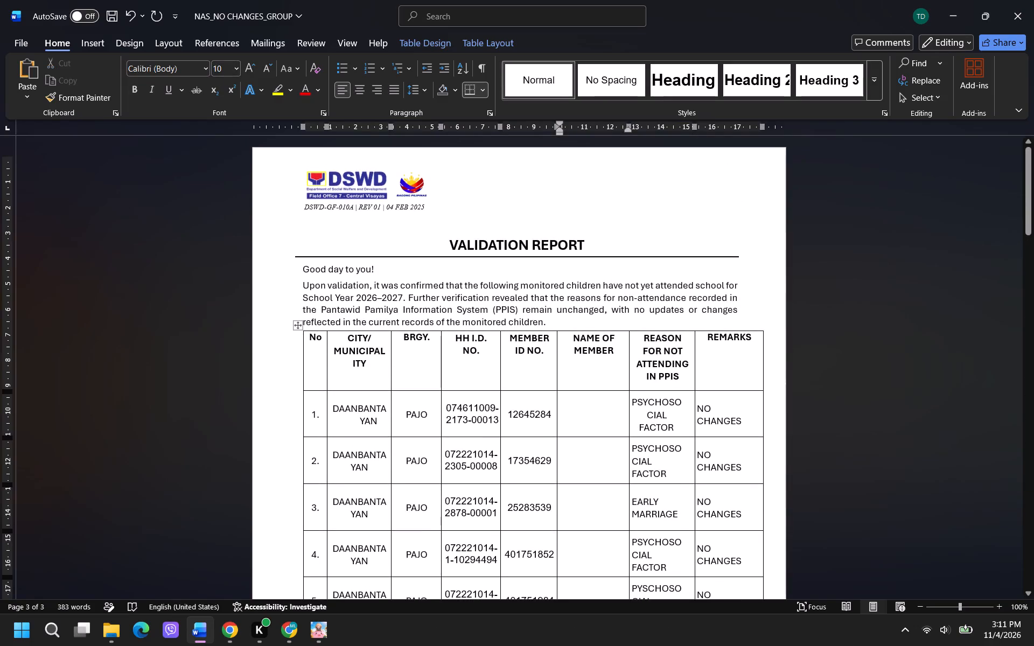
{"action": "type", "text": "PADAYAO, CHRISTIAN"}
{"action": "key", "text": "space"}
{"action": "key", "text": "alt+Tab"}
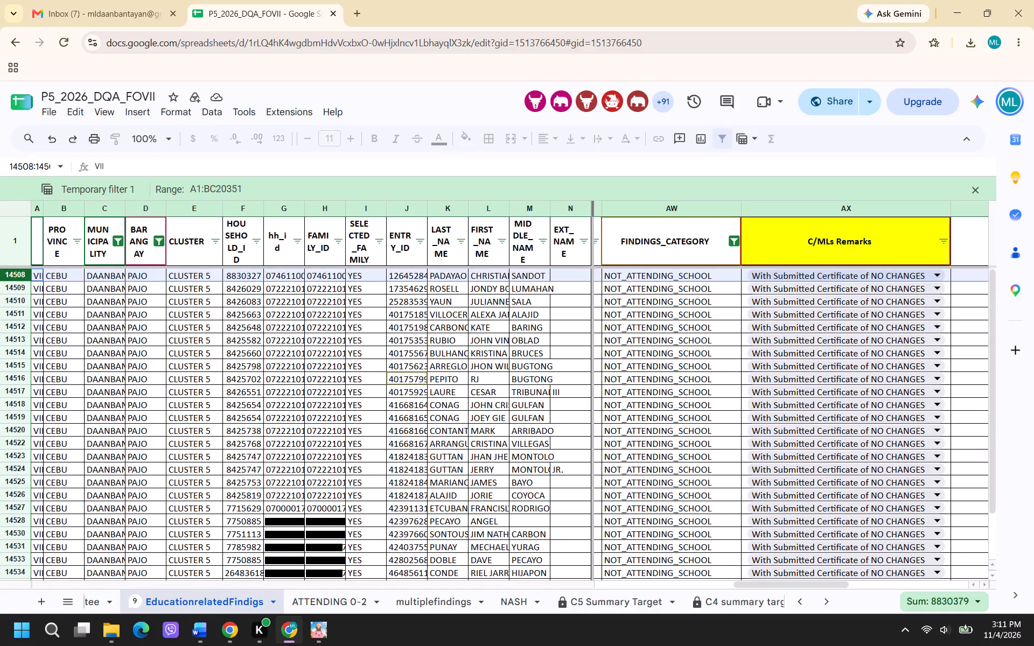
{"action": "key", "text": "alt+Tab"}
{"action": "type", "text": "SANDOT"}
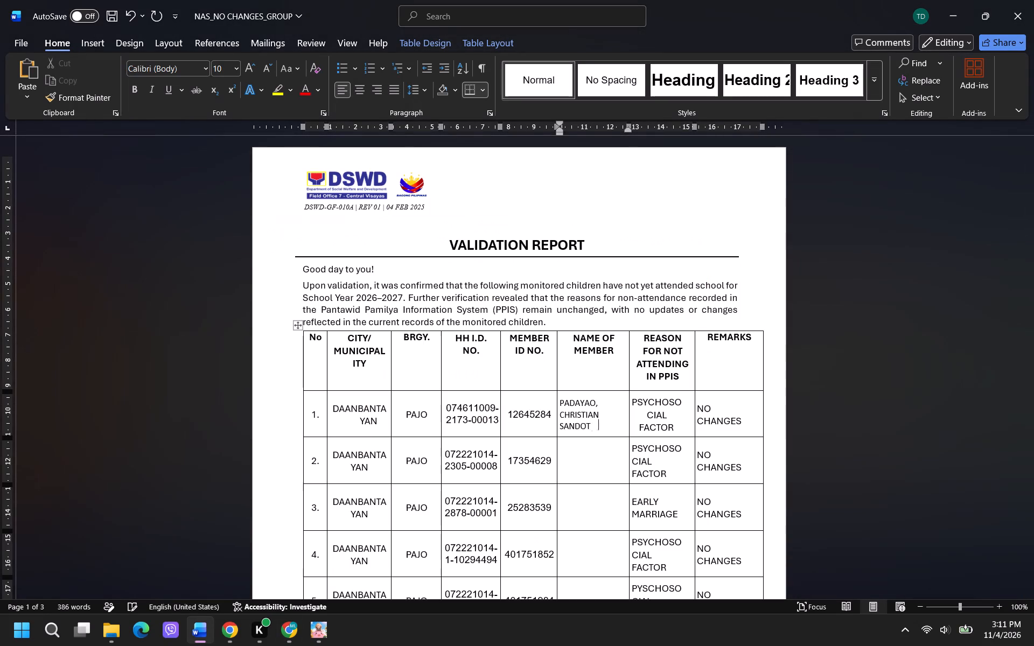
Fill row 2's Name of Member cell with the child's full name from row 14509 of the DQA sheet.
{"action": "left_click", "coordinate": [580, 461]}
{"action": "key", "text": "alt+Tab"}
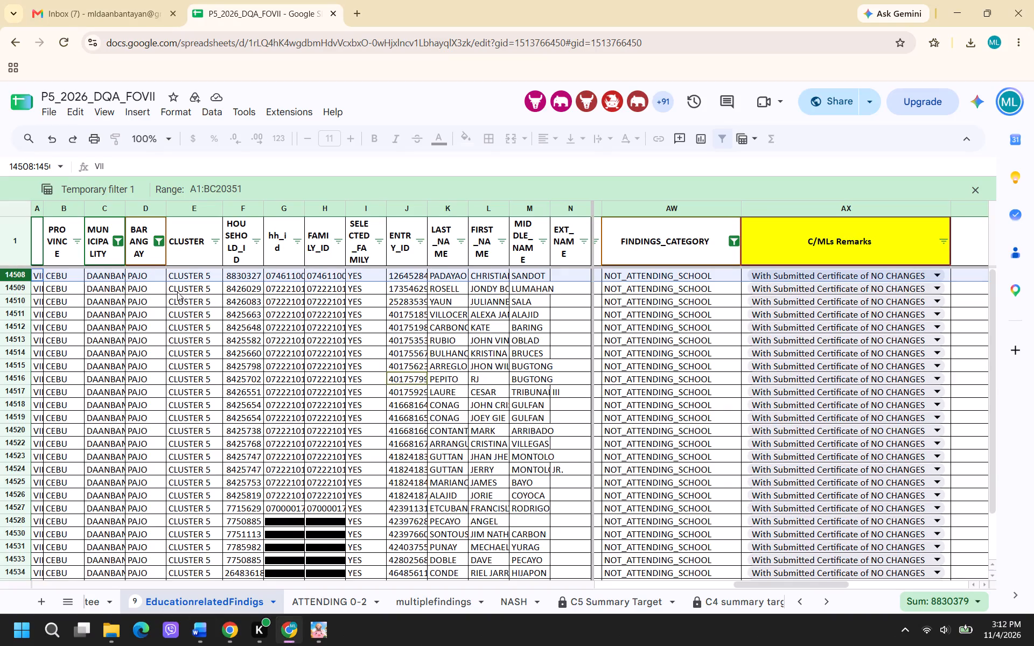
{"action": "left_click", "coordinate": [16, 288]}
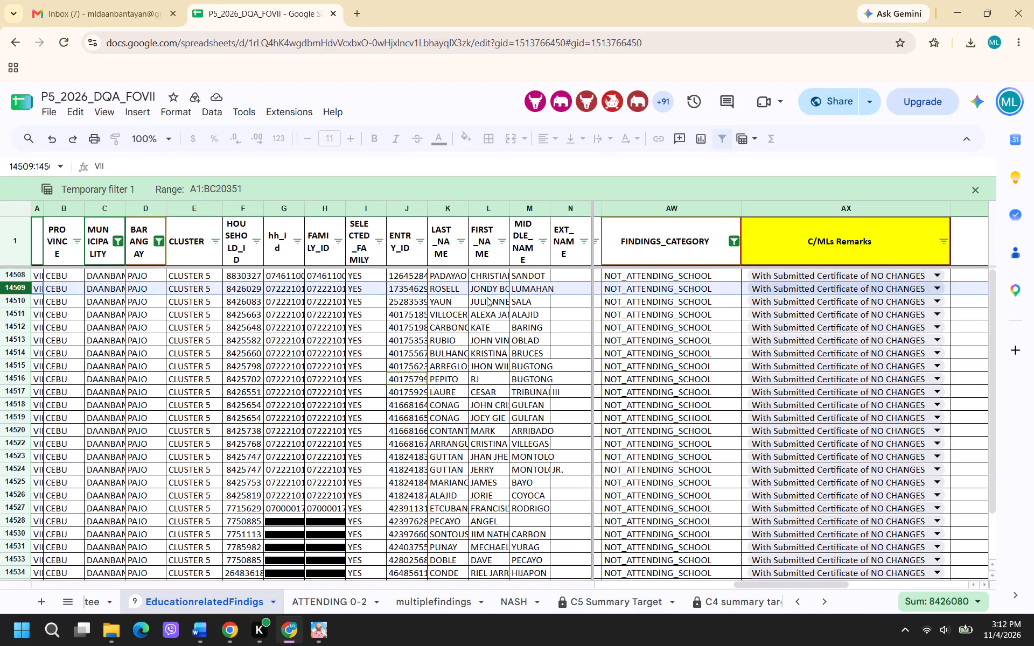
{"action": "left_click", "coordinate": [493, 287]}
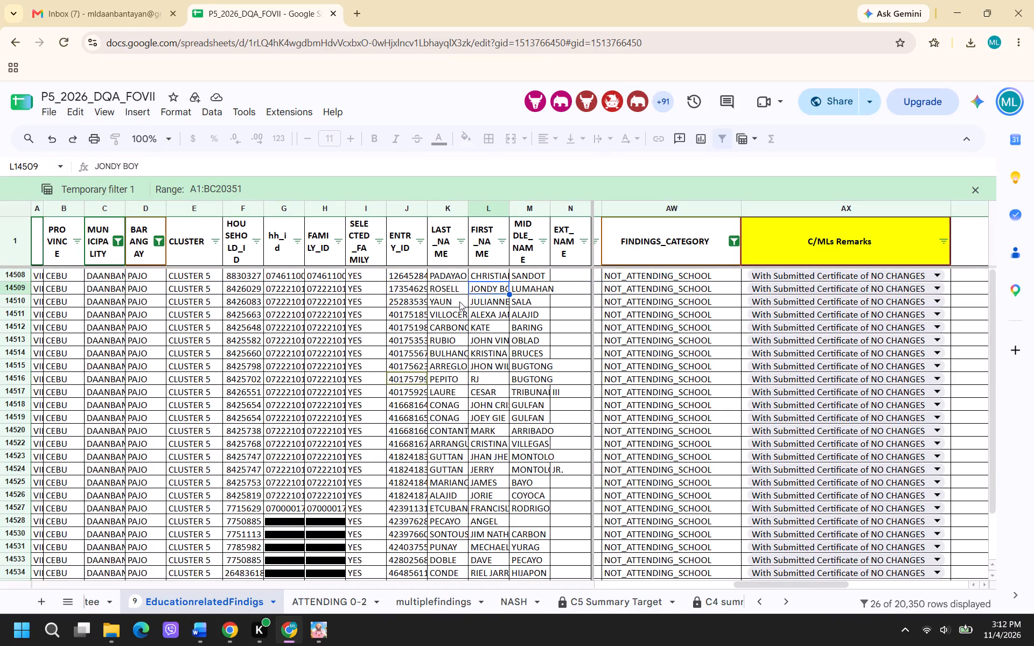
Enter the second child's last, first and middle name from DQA sheet row 14509 in row 2's Name of Member cell.
{"action": "key", "text": "alt+Tab"}
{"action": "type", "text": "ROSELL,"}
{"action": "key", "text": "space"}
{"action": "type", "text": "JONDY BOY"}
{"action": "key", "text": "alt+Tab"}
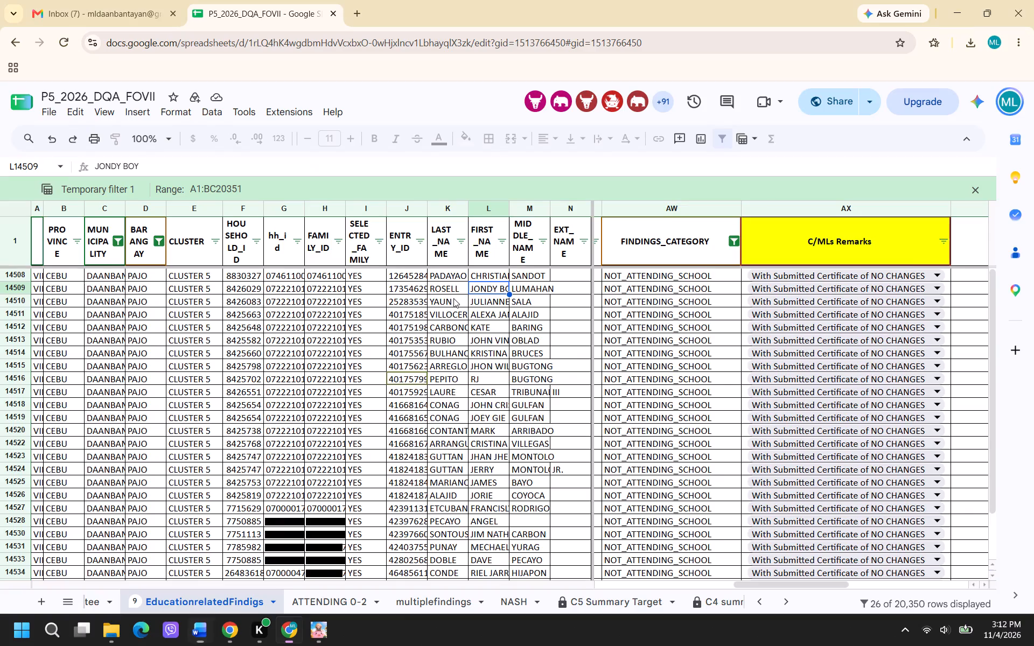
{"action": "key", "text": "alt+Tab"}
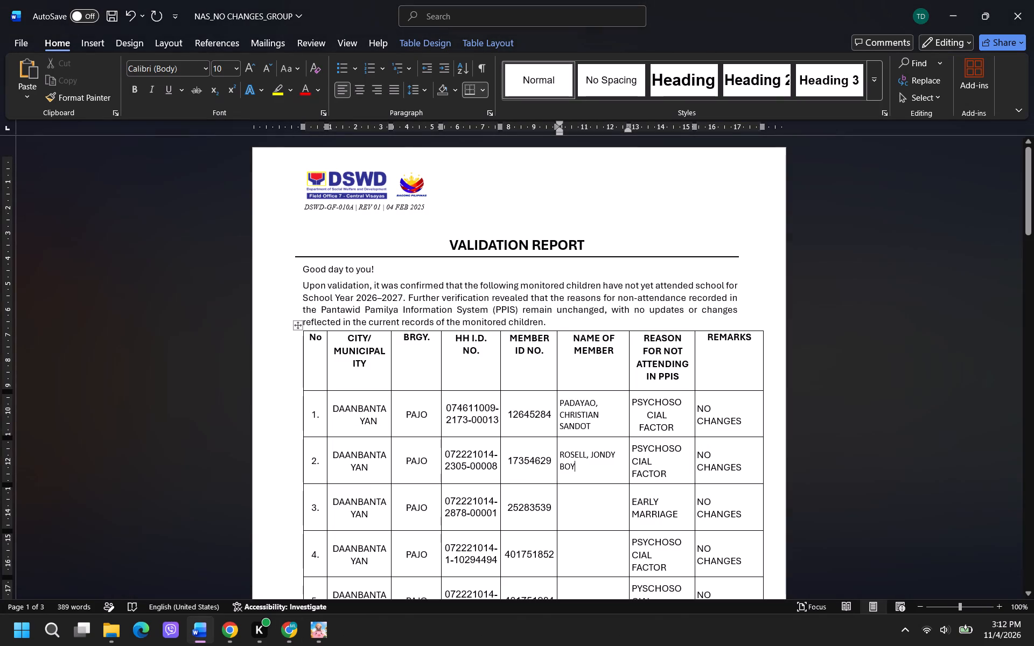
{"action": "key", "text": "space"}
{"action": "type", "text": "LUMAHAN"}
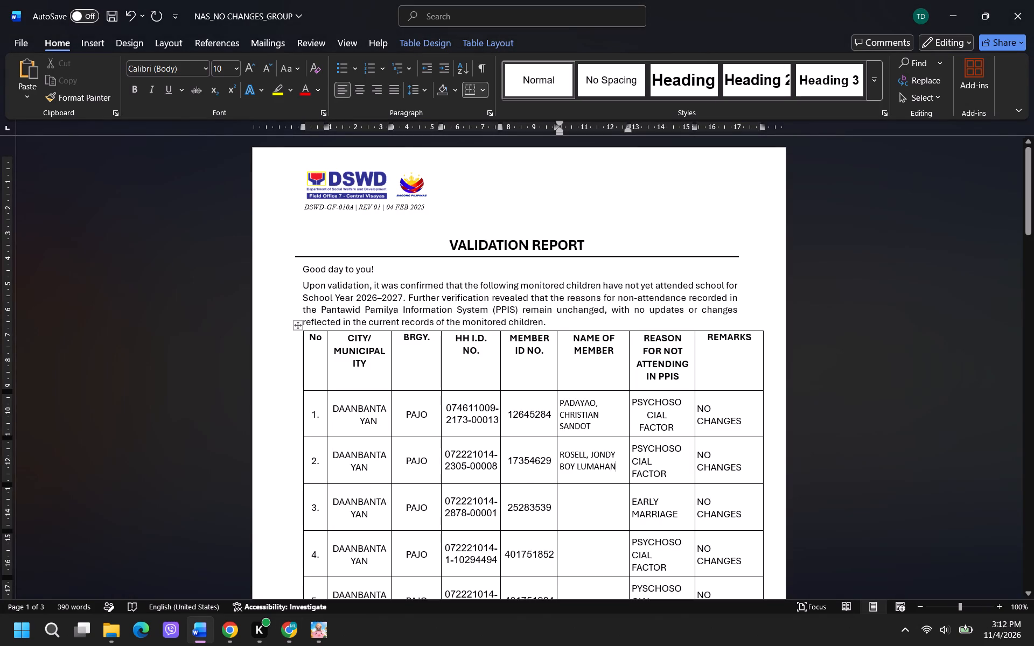
{"action": "left_click", "coordinate": [576, 500]}
Switch to Facebook to view the team group chat's leave dates and check the November 2026 calendar.
{"action": "left_click", "coordinate": [1011, 636]}
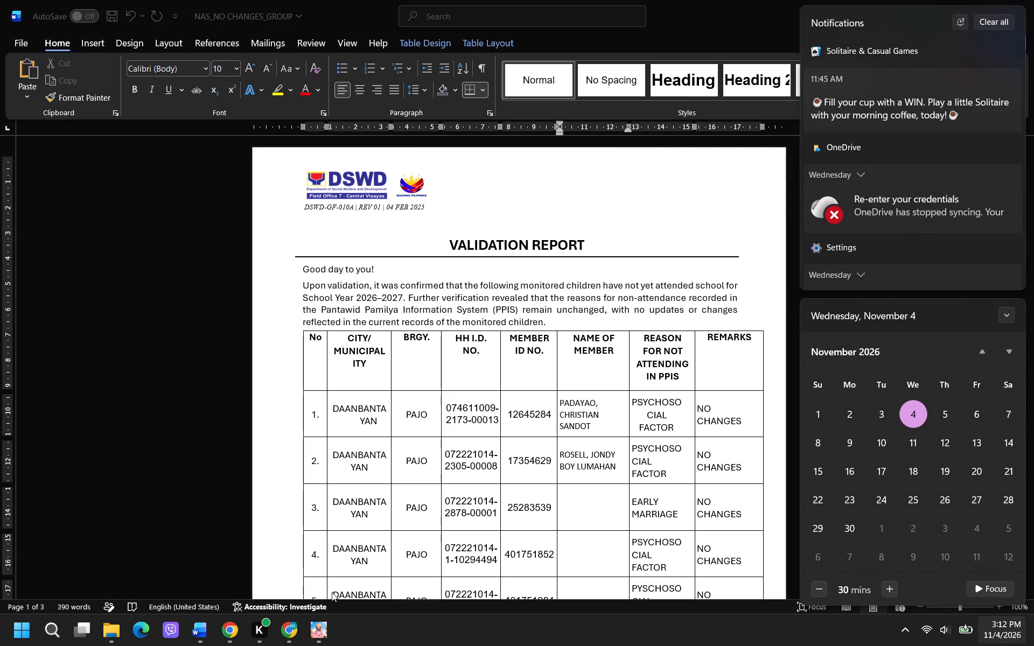
{"action": "left_click", "coordinate": [233, 634]}
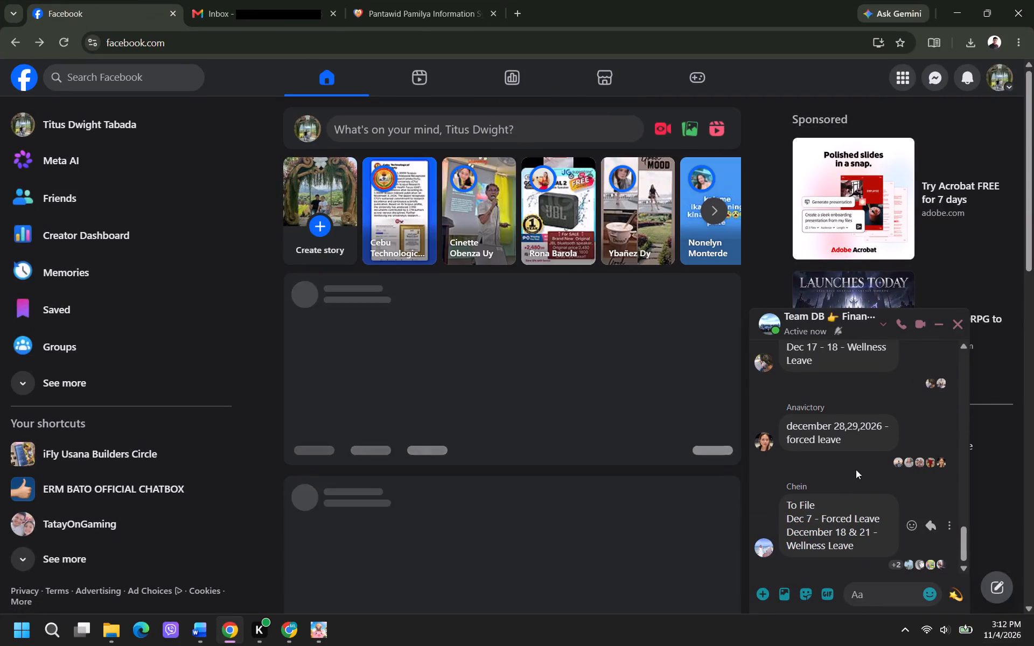
{"action": "left_click", "coordinate": [1002, 631]}
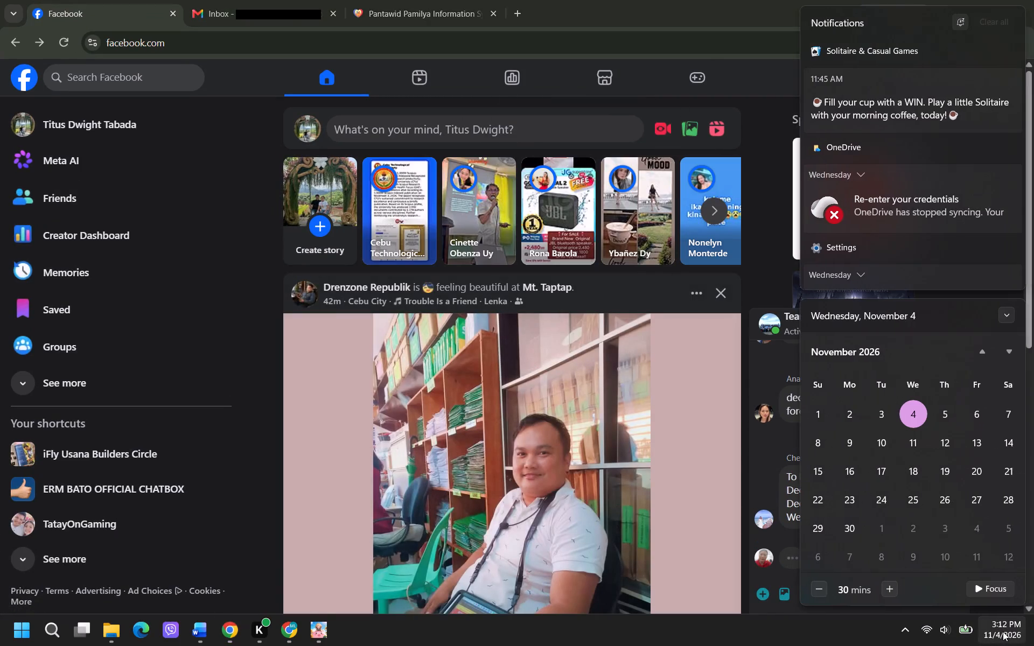
{"action": "left_click", "coordinate": [1003, 631]}
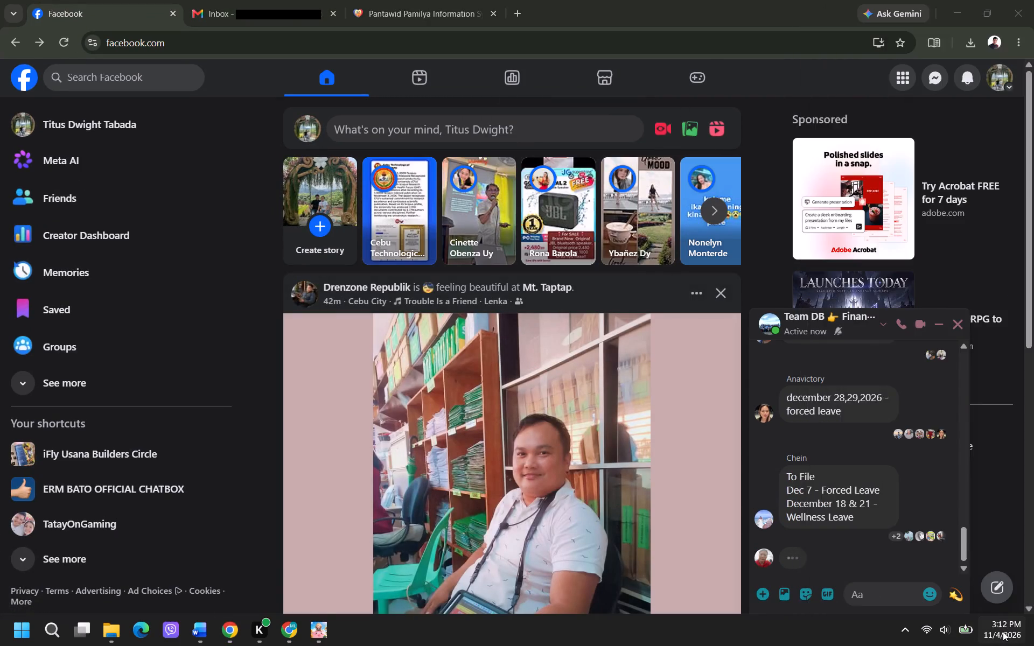